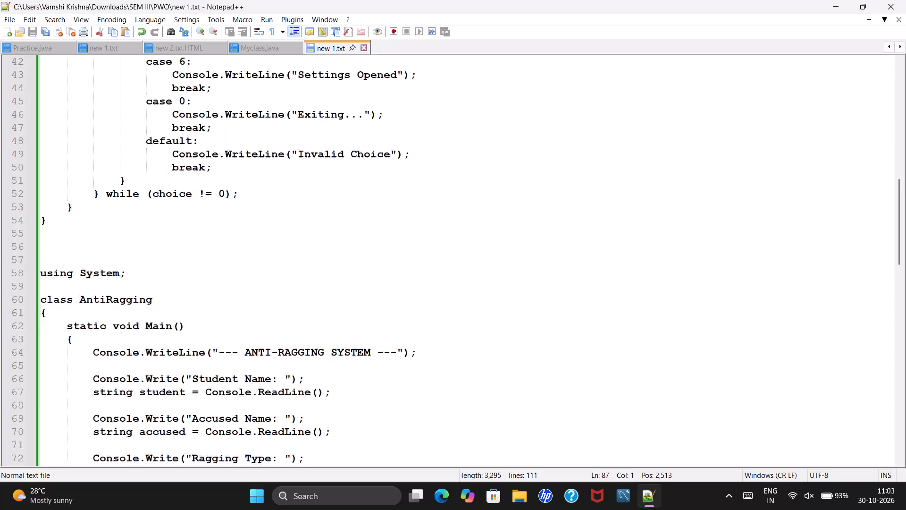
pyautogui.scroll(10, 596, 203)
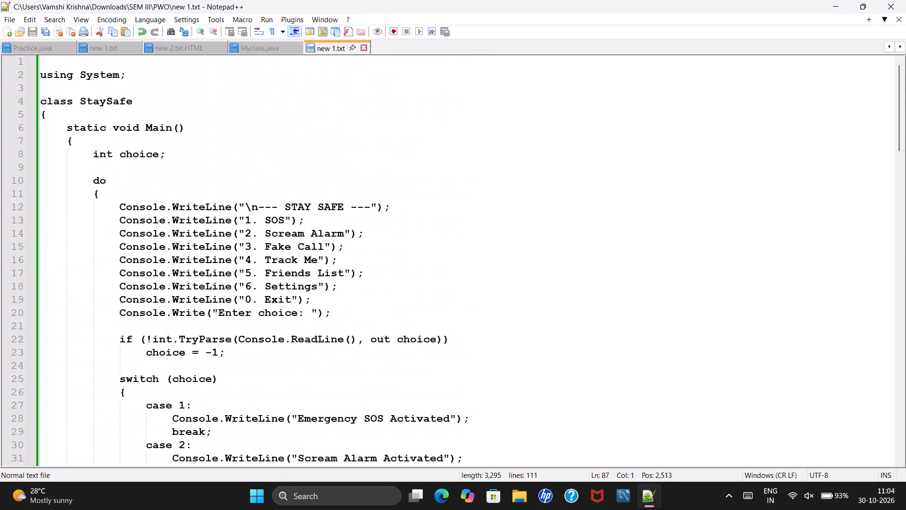
# Open online shopping portal.docx from the Project folder inside Downloads > SEM III > PWO.
pyautogui.click(527, 499)
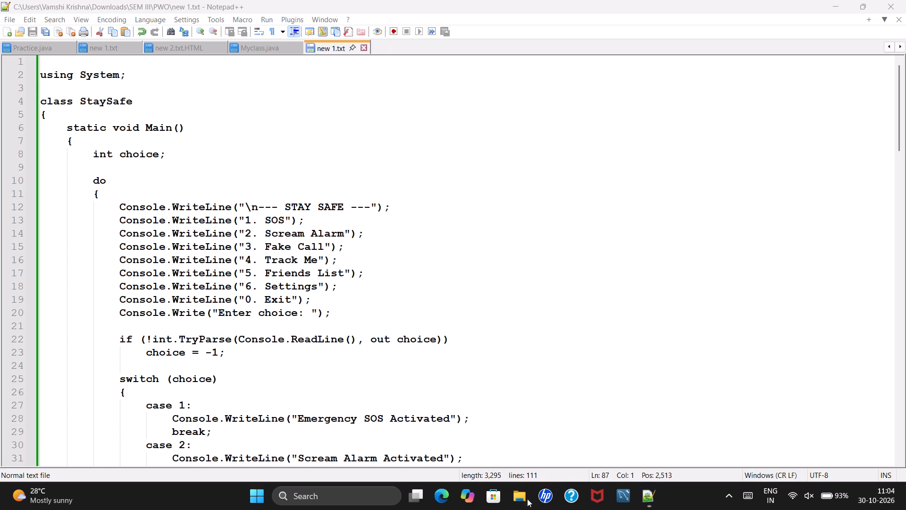
pyautogui.click(183, 289)
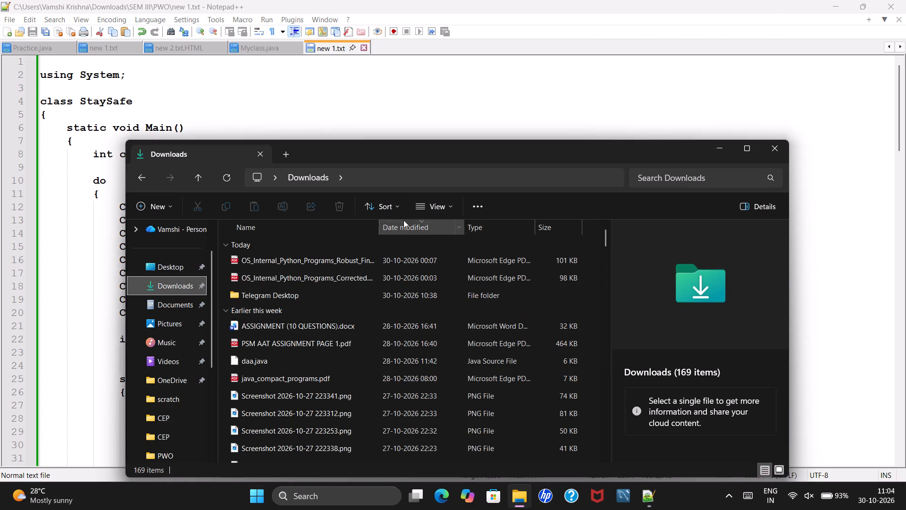
pyautogui.click(341, 178)
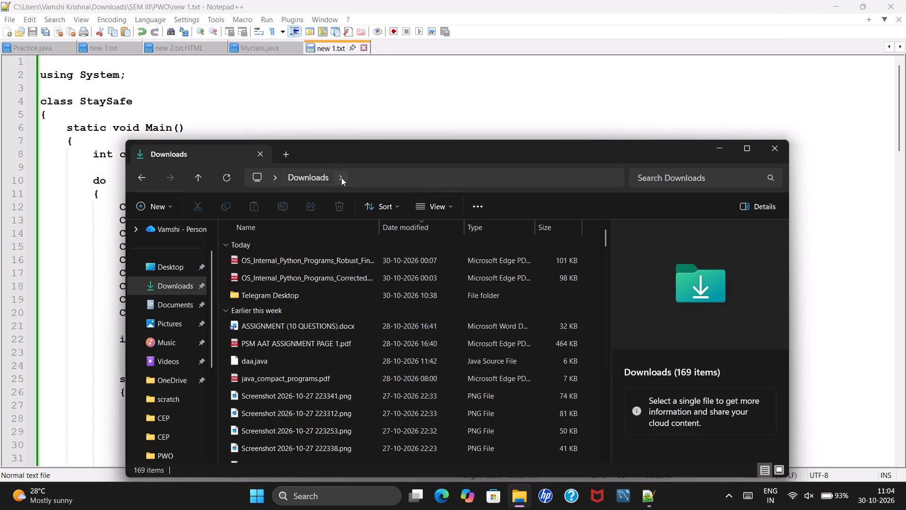
pyautogui.scroll(-1, 371, 341)
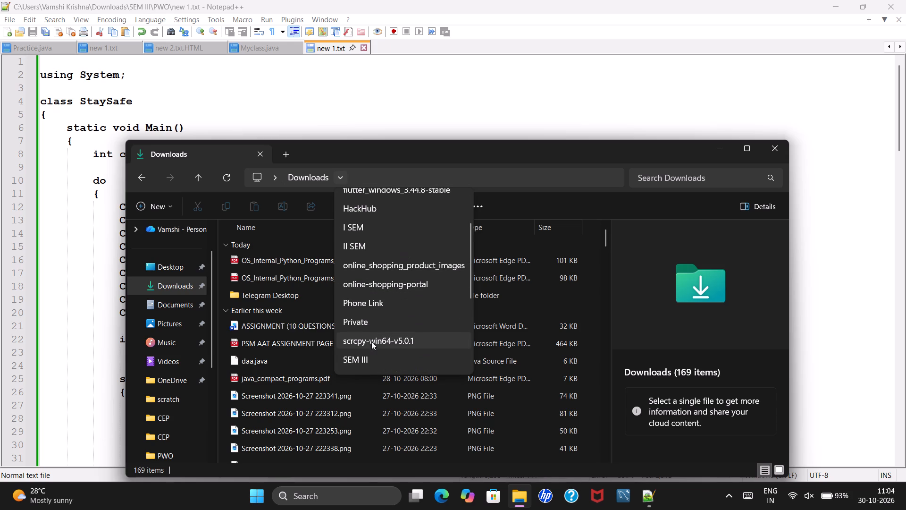
pyautogui.click(383, 353)
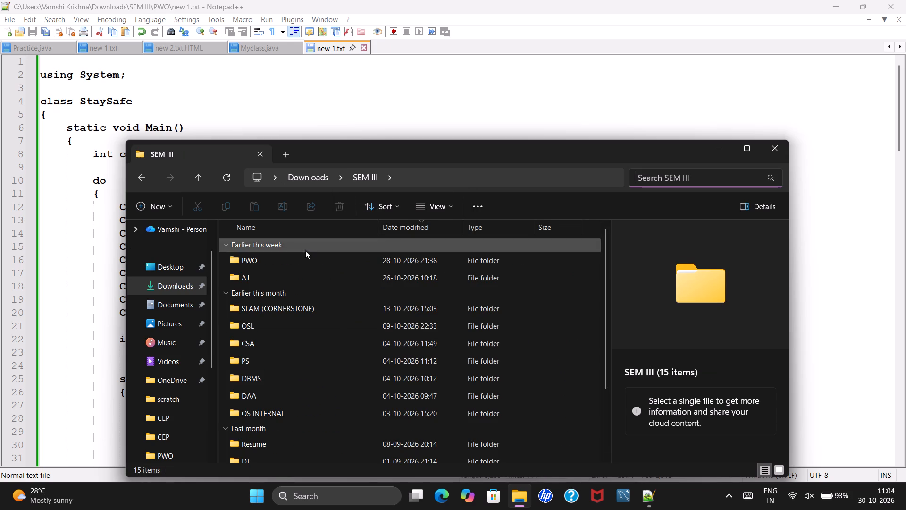
pyautogui.doubleClick(306, 256)
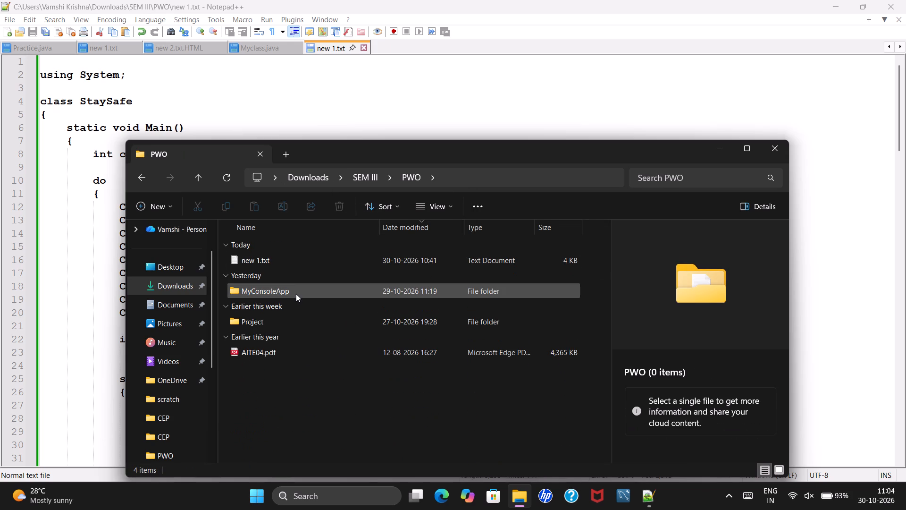
pyautogui.doubleClick(310, 322)
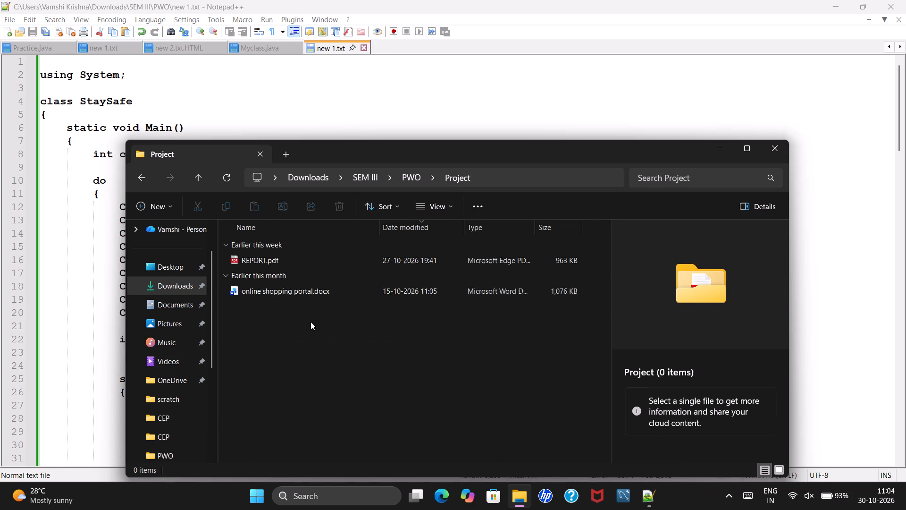
pyautogui.doubleClick(323, 296)
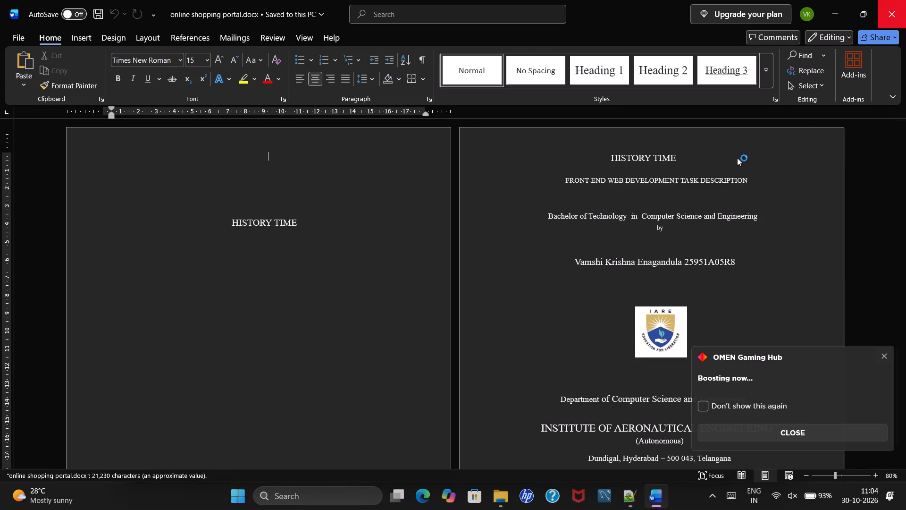
# Skim the online shopping portal document's pages from the cover to the conclusion and close it.
pyautogui.scroll(-20, 547, 330)
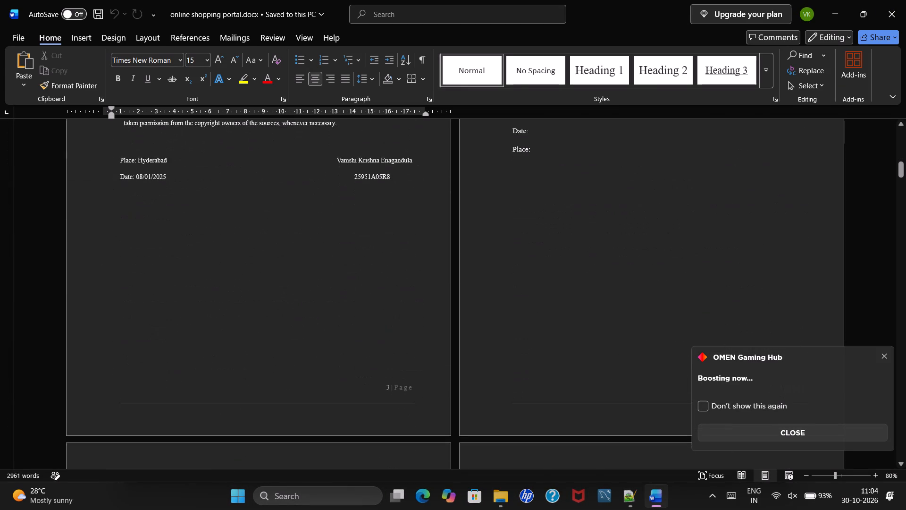
pyautogui.scroll(-11, 547, 330)
pyautogui.keyDown('ctrl'); pyautogui.scroll(-1, 547, 330); pyautogui.keyUp('ctrl')
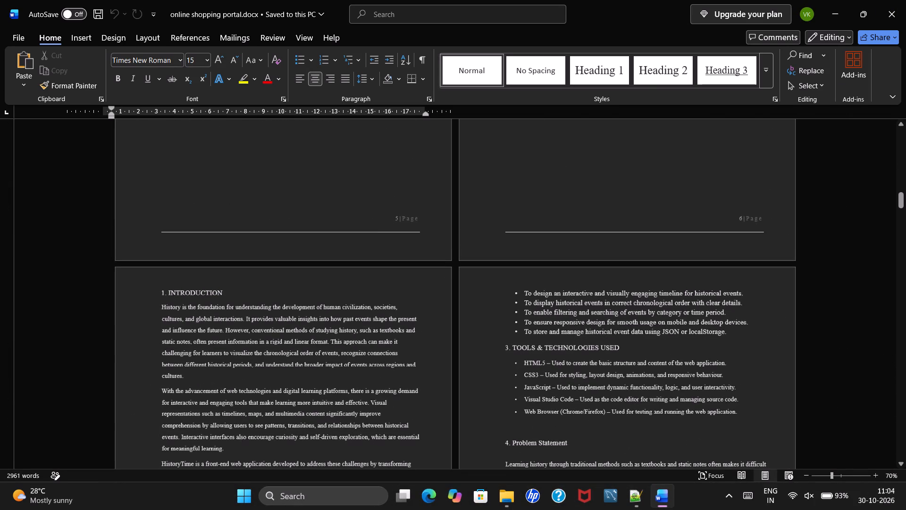
pyautogui.keyDown('ctrl'); pyautogui.scroll(-2, 547, 330); pyautogui.keyUp('ctrl')
pyautogui.scroll(-1, 547, 330)
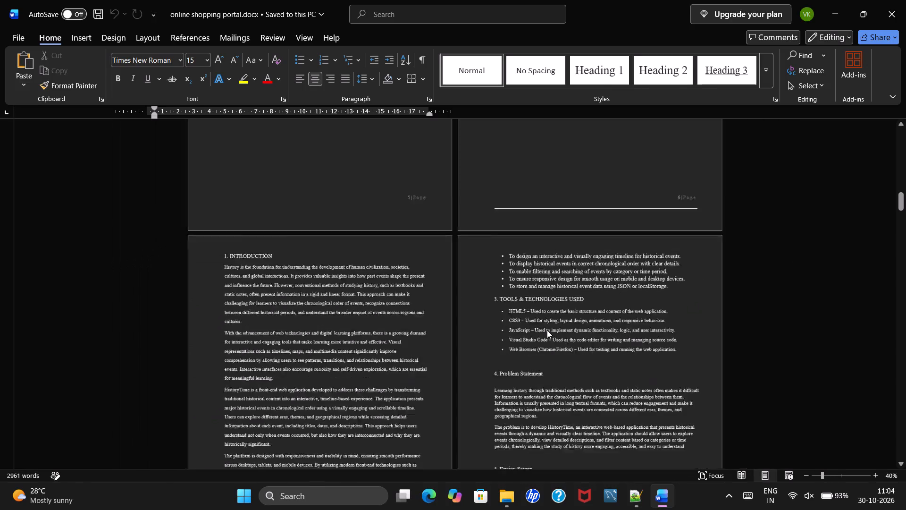
pyautogui.scroll(11, 547, 330)
pyautogui.scroll(20, 547, 330)
pyautogui.scroll(20, 547, 330)
pyautogui.scroll(20, 547, 330)
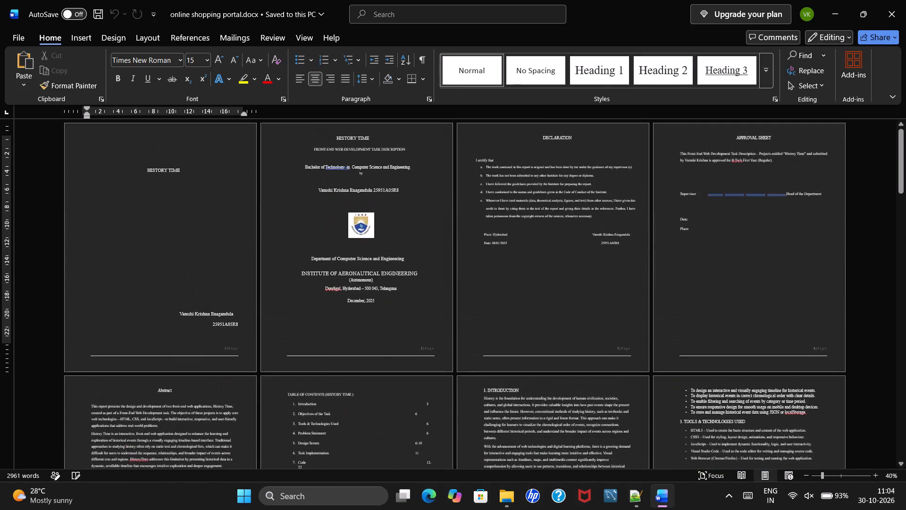
pyautogui.scroll(-20, 547, 330)
pyautogui.scroll(-6, 547, 330)
pyautogui.scroll(-20, 547, 330)
pyautogui.scroll(-5, 547, 330)
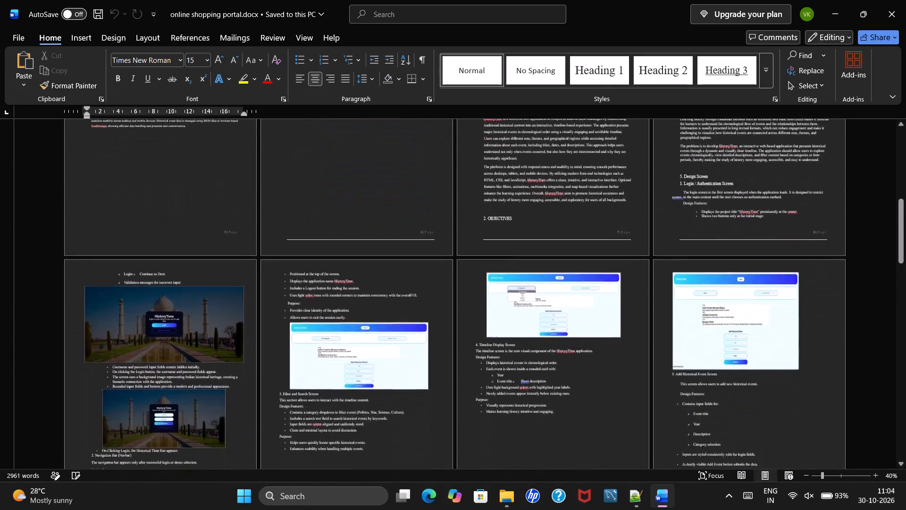
pyautogui.scroll(-20, 547, 330)
pyautogui.scroll(-20, 547, 330)
pyautogui.scroll(-20, 547, 330)
pyautogui.scroll(-20, 547, 330)
pyautogui.scroll(-20, 547, 330)
pyautogui.scroll(-20, 547, 330)
pyautogui.scroll(7, 547, 330)
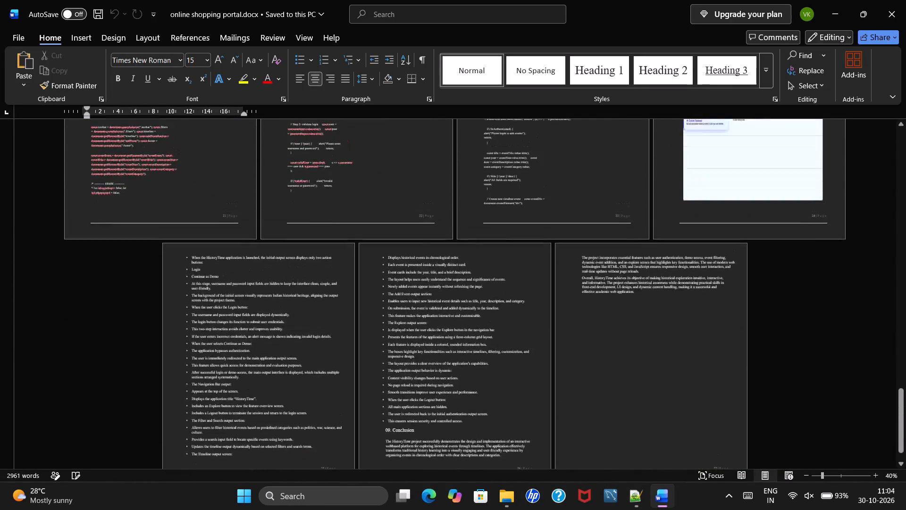
pyautogui.scroll(6, 547, 330)
pyautogui.hotkey('ctrl', 'w')
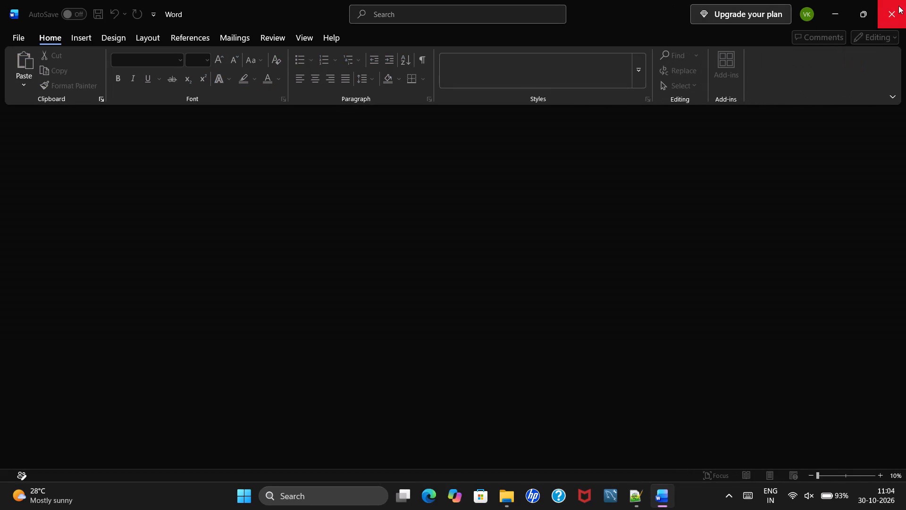
pyautogui.click(898, 7)
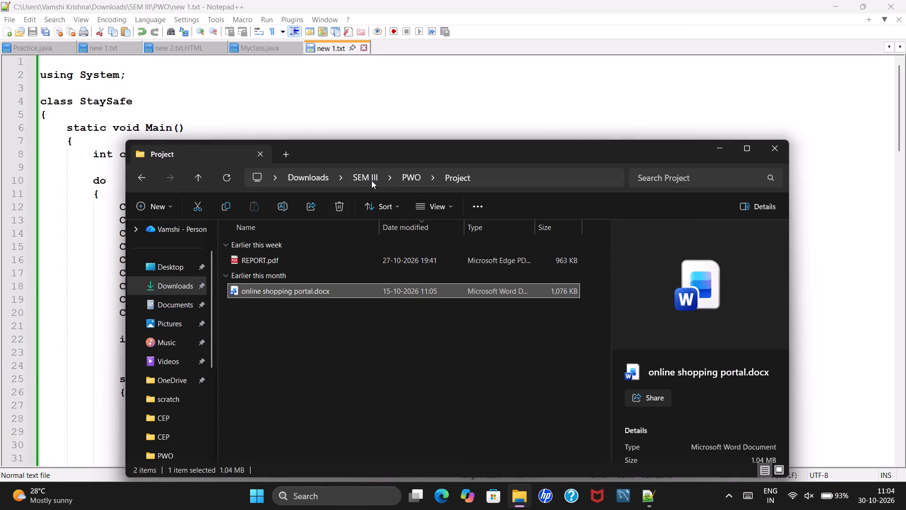
# Browse the PWO folder and the files in its MyConsoleApp subfolder, and return to PWO.
pyautogui.click(415, 182)
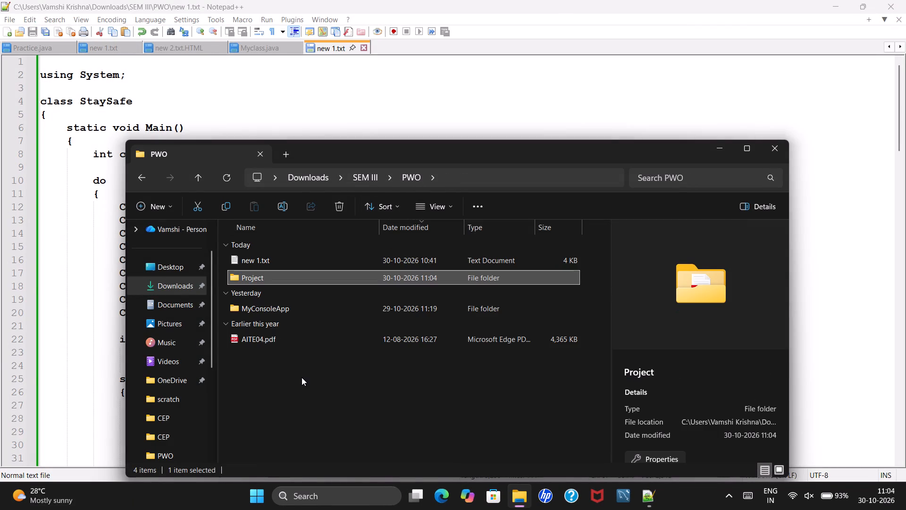
pyautogui.doubleClick(305, 275)
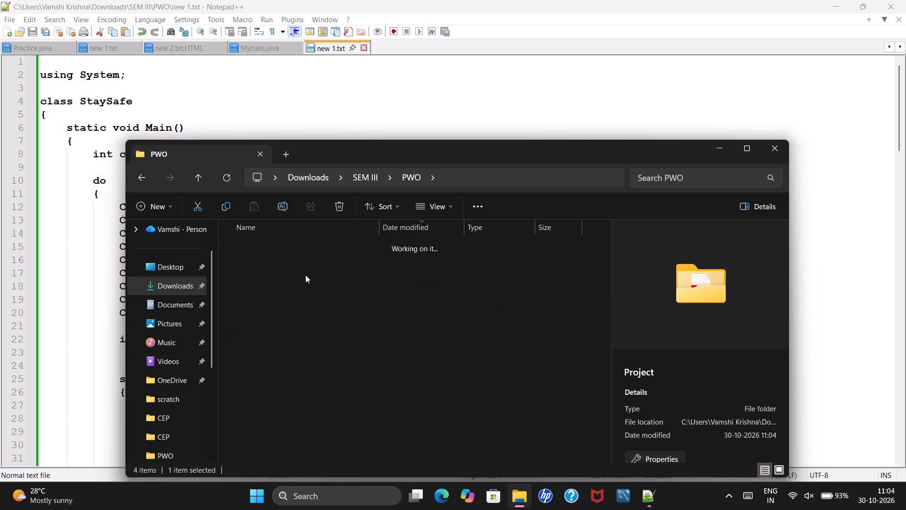
pyautogui.click(403, 178)
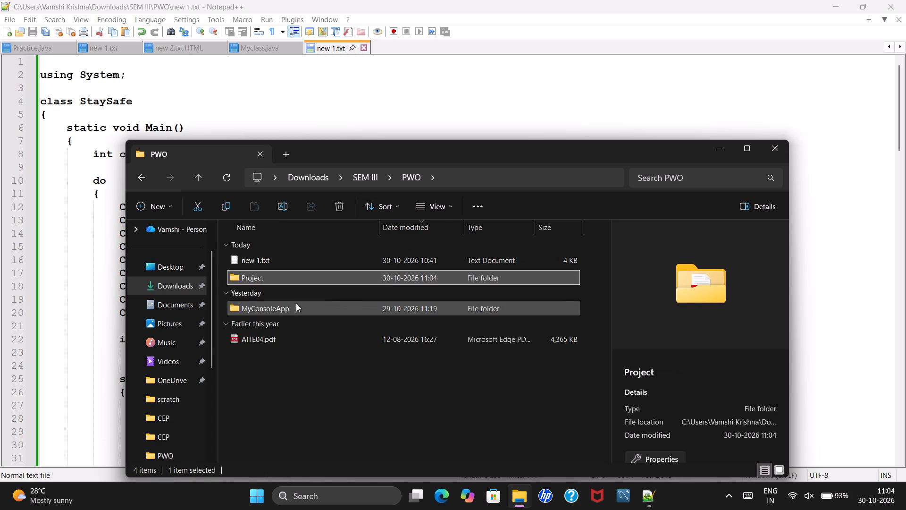
pyautogui.doubleClick(289, 310)
pyautogui.scroll(-1, 300, 258)
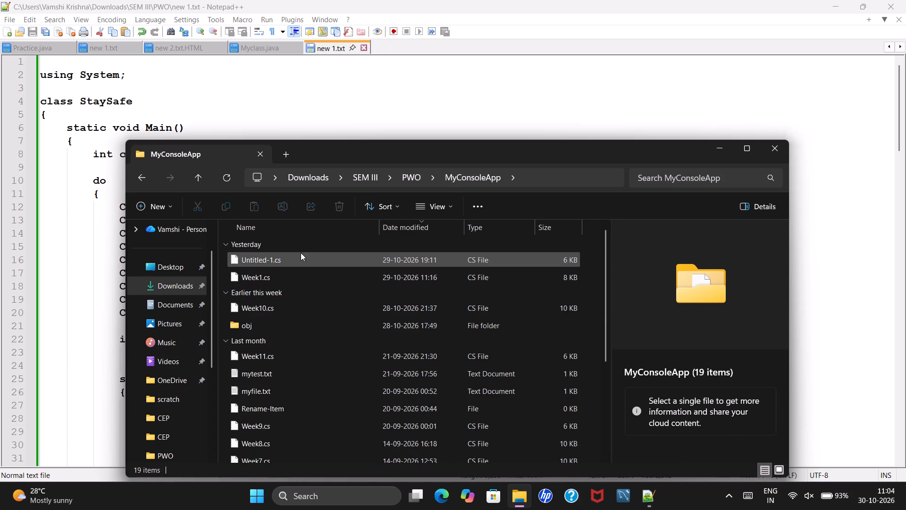
pyautogui.scroll(-6, 301, 253)
pyautogui.scroll(-3, 272, 341)
pyautogui.scroll(5, 272, 341)
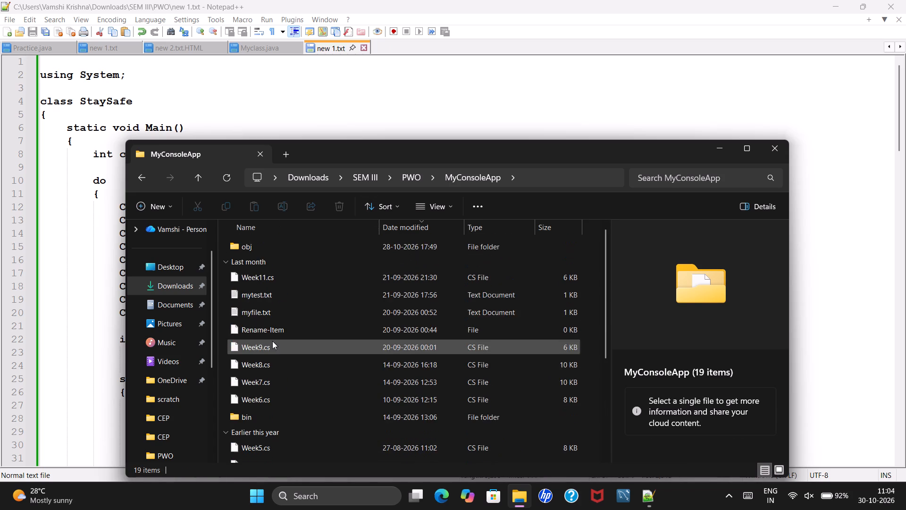
pyautogui.scroll(3, 272, 341)
pyautogui.click(403, 177)
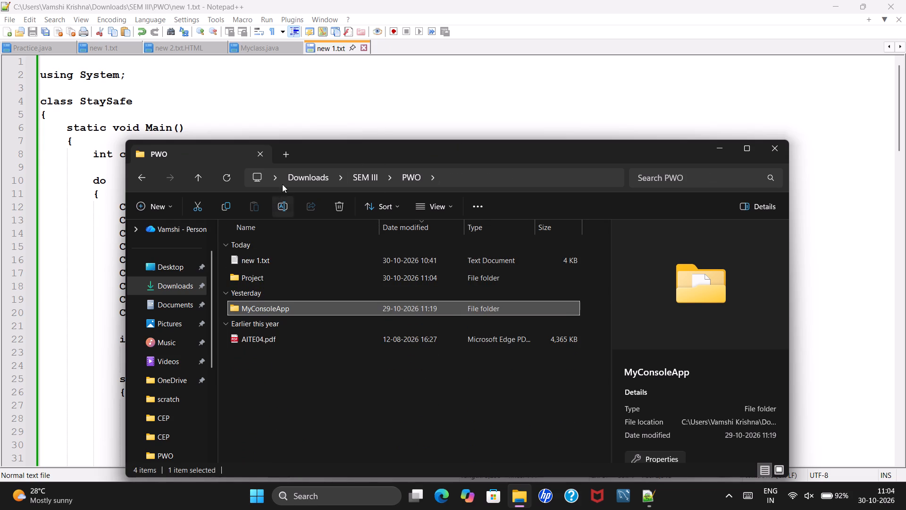
# Search the Downloads folder for "online shopping" and open hhh_merged.docx from the results.
pyautogui.click(302, 171)
pyautogui.click(649, 178)
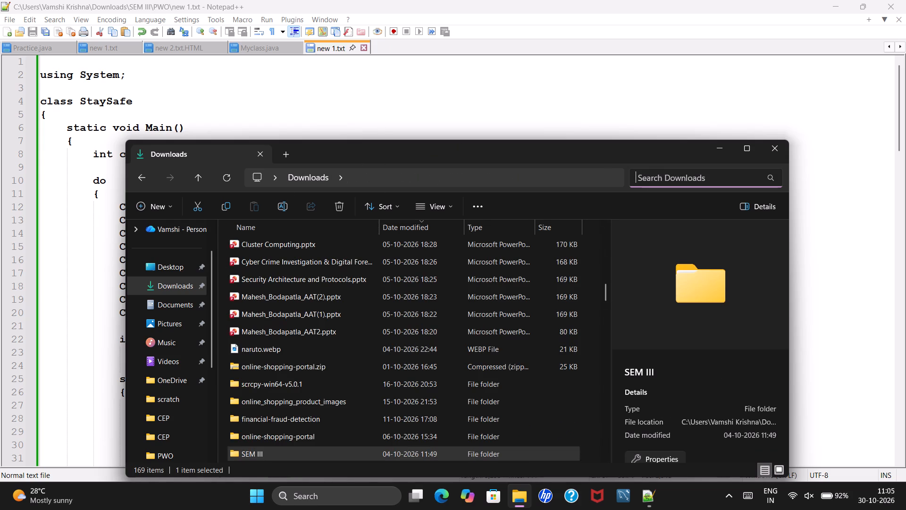
pyautogui.write('online shopping')
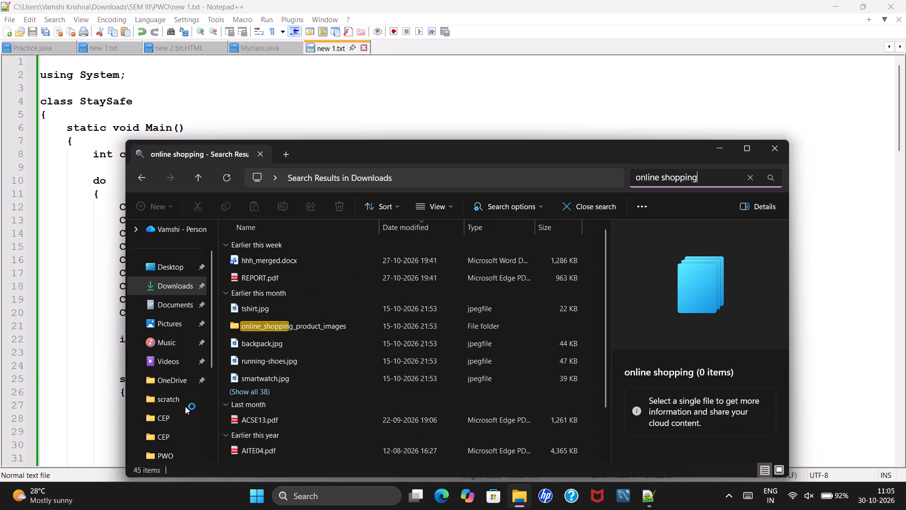
pyautogui.scroll(-1, 360, 344)
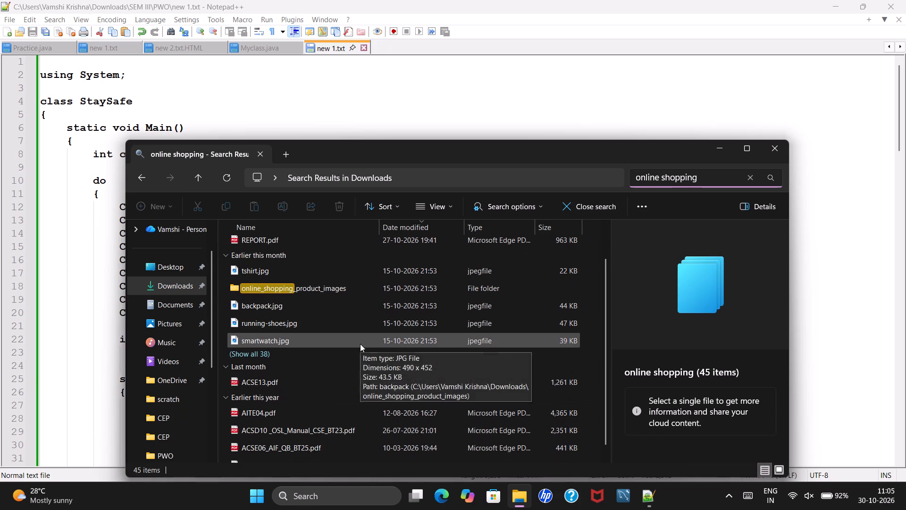
pyautogui.scroll(-10, 308, 330)
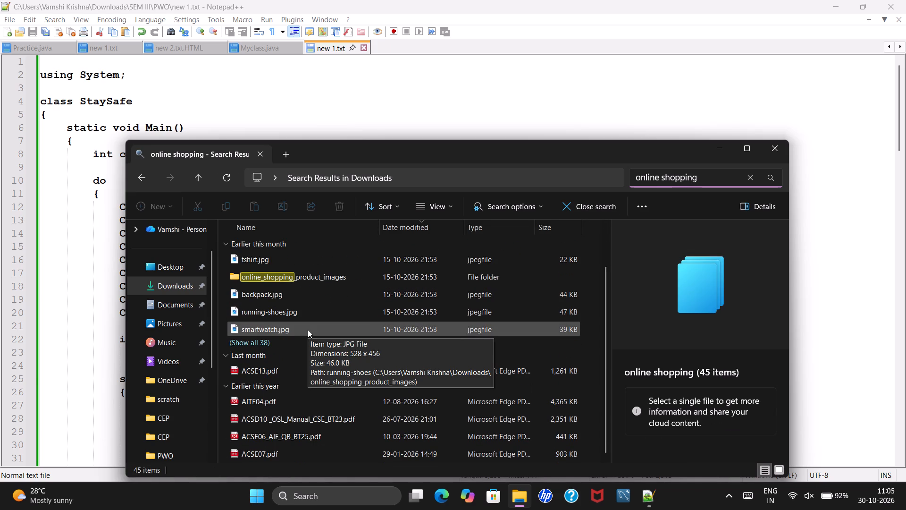
pyautogui.scroll(-1, 308, 330)
pyautogui.scroll(2, 419, 270)
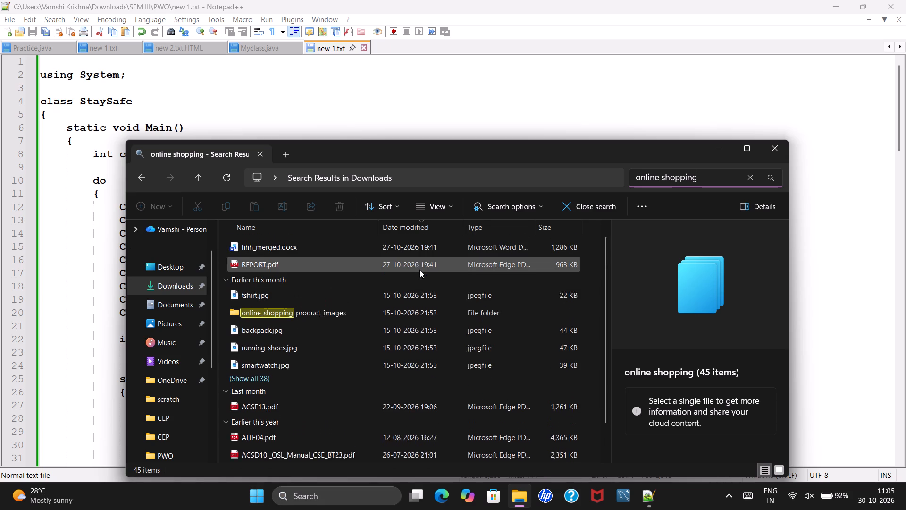
pyautogui.scroll(2, 419, 270)
pyautogui.scroll(20, 419, 270)
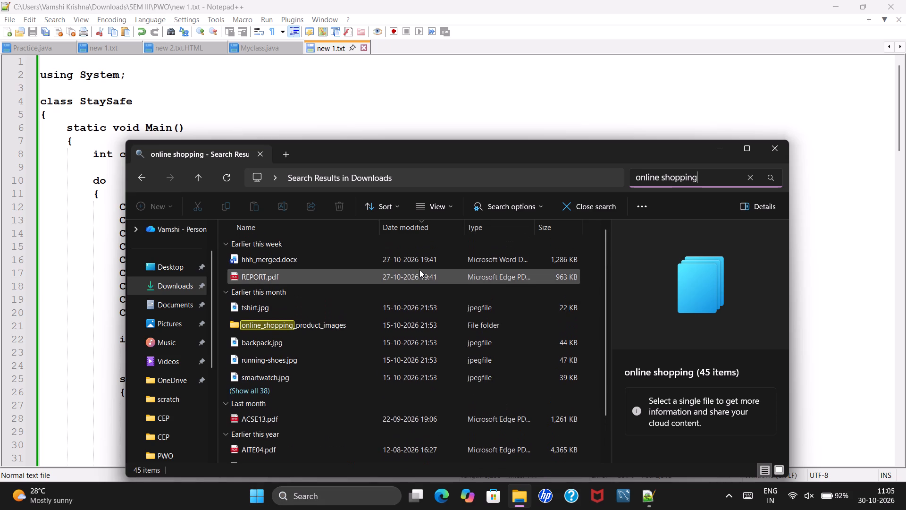
pyautogui.scroll(5, 419, 270)
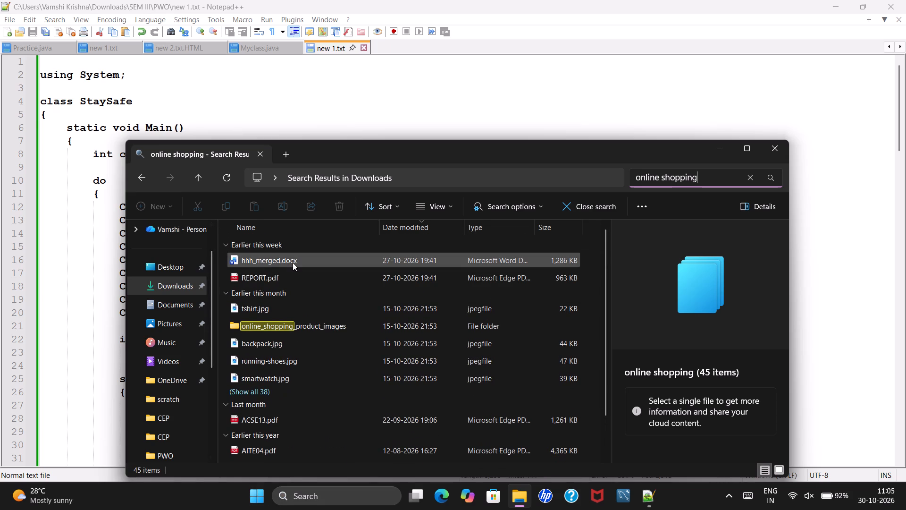
pyautogui.doubleClick(293, 263)
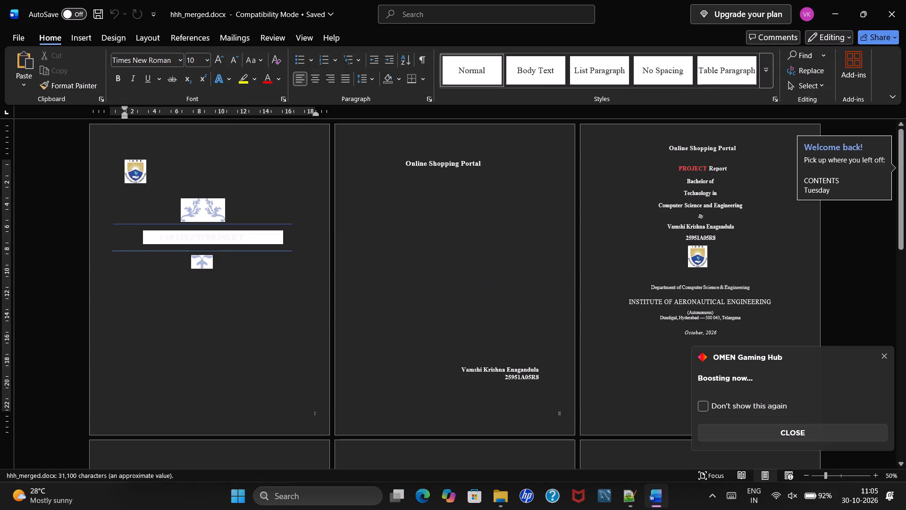
# Skim the pages of hhh_merged.docx from the cover through the code and output screens to the conclusion, and back to the design screens.
pyautogui.scroll(-6, 517, 311)
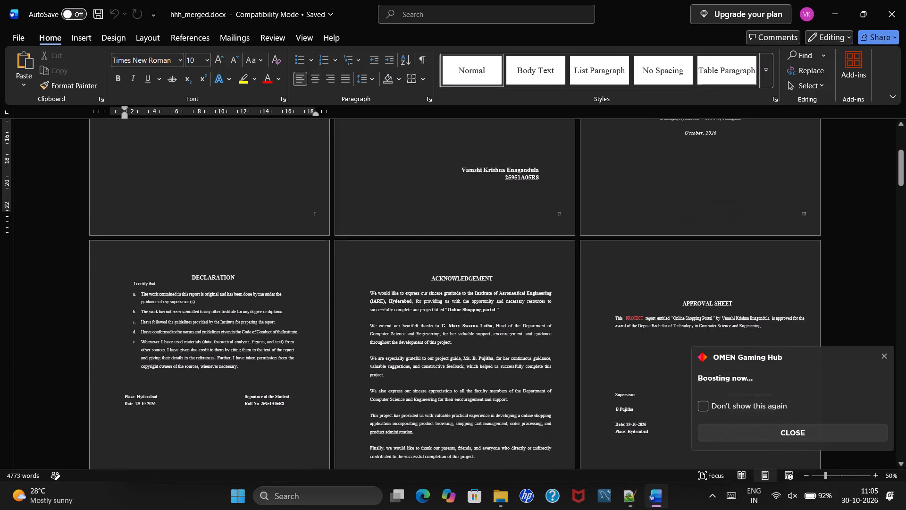
pyautogui.scroll(-20, 517, 311)
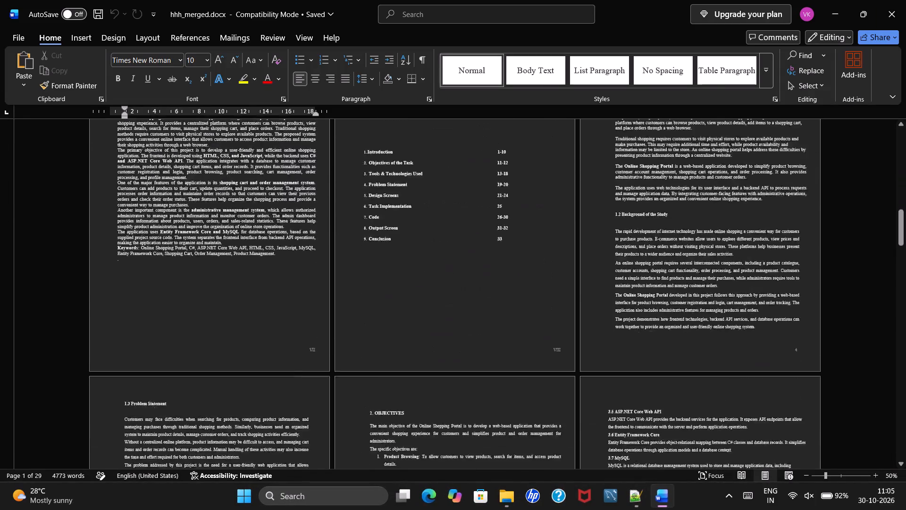
pyautogui.scroll(-9, 517, 311)
pyautogui.keyDown('ctrl'); pyautogui.scroll(-2, 517, 311); pyautogui.keyUp('ctrl')
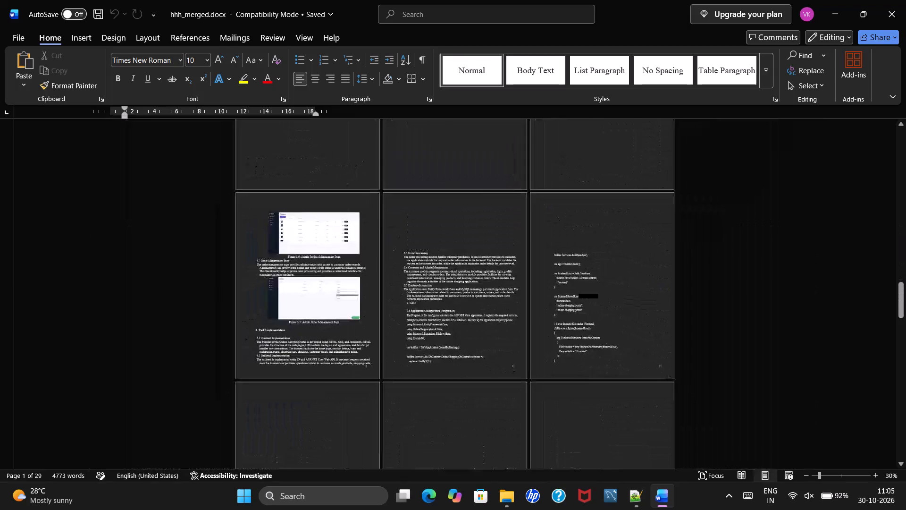
pyautogui.keyDown('ctrl'); pyautogui.scroll(1, 517, 311); pyautogui.keyUp('ctrl')
pyautogui.scroll(-3, 517, 311)
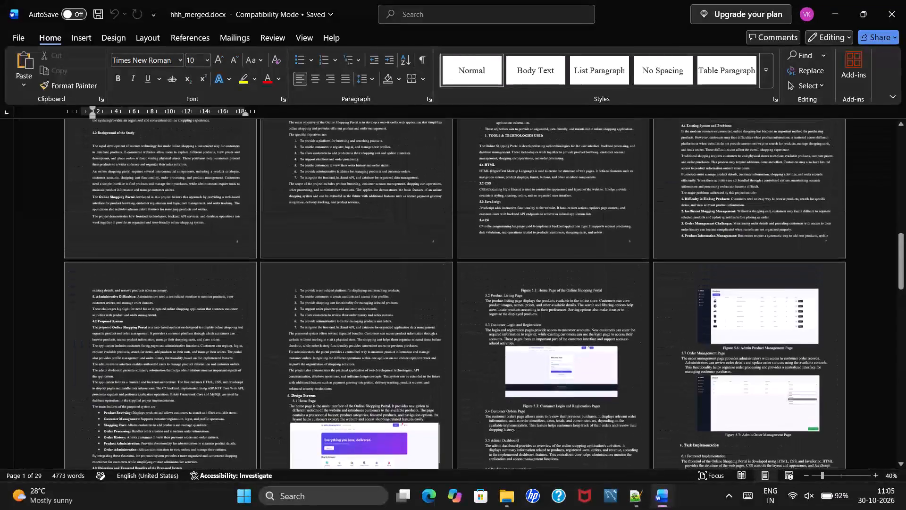
pyautogui.scroll(-1, 517, 311)
pyautogui.scroll(-20, 517, 311)
pyautogui.scroll(-20, 517, 311)
pyautogui.scroll(-20, 517, 311)
pyautogui.scroll(15, 517, 311)
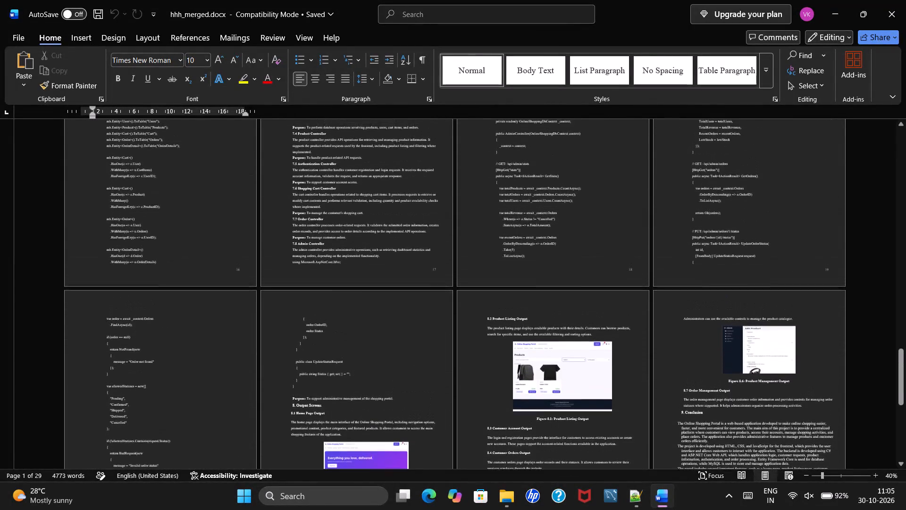
pyautogui.scroll(11, 517, 311)
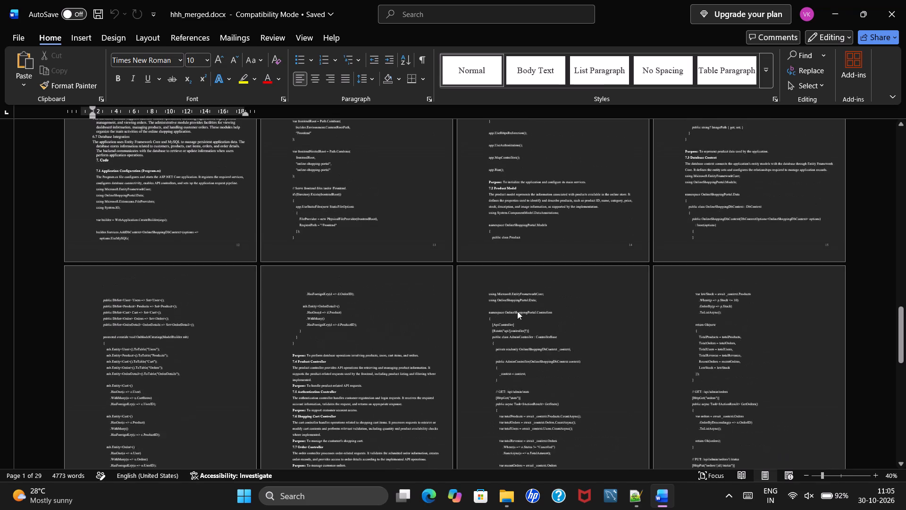
pyautogui.scroll(6, 517, 311)
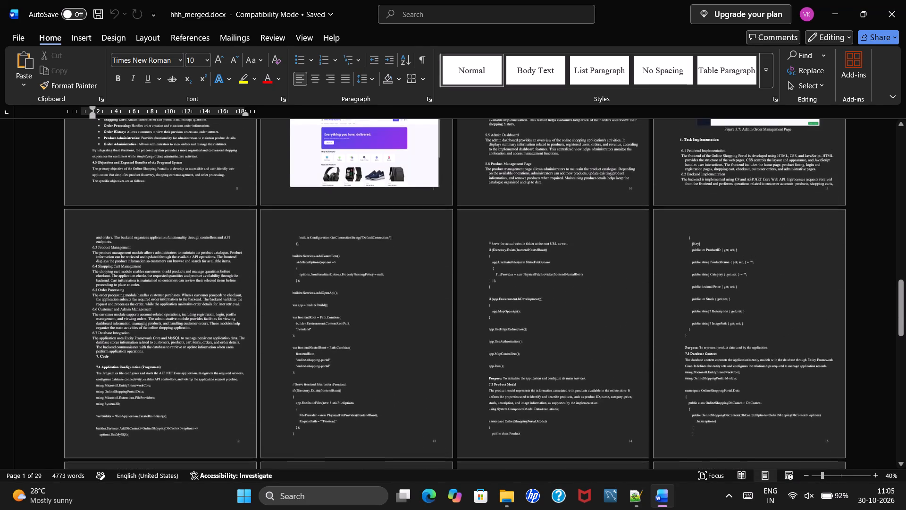
pyautogui.scroll(1, 517, 311)
pyautogui.keyDown('ctrl'); pyautogui.scroll(3, 157, 385); pyautogui.keyUp('ctrl')
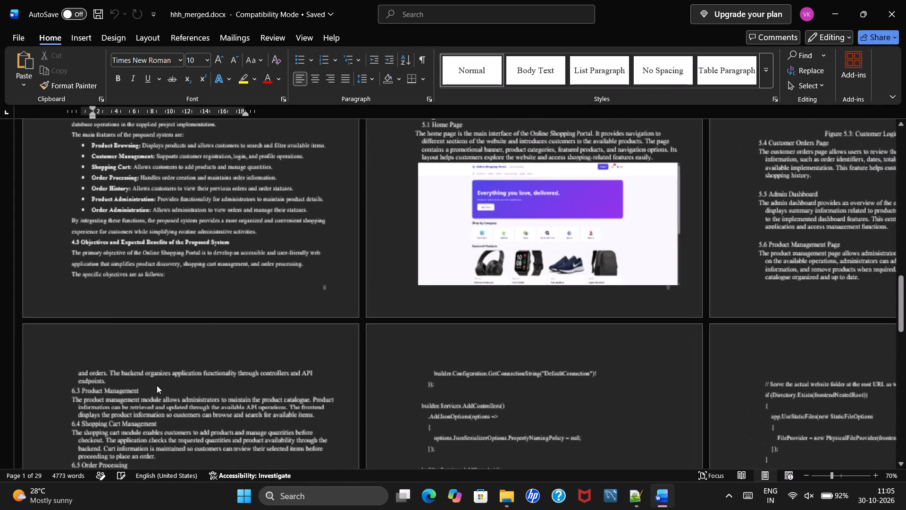
# Read the report from section 4.2 Proposed System through the section 7 code listings to the controller subsections.
pyautogui.keyDown('ctrl'); pyautogui.scroll(3, 157, 385); pyautogui.keyUp('ctrl')
pyautogui.scroll(-6, 199, 353)
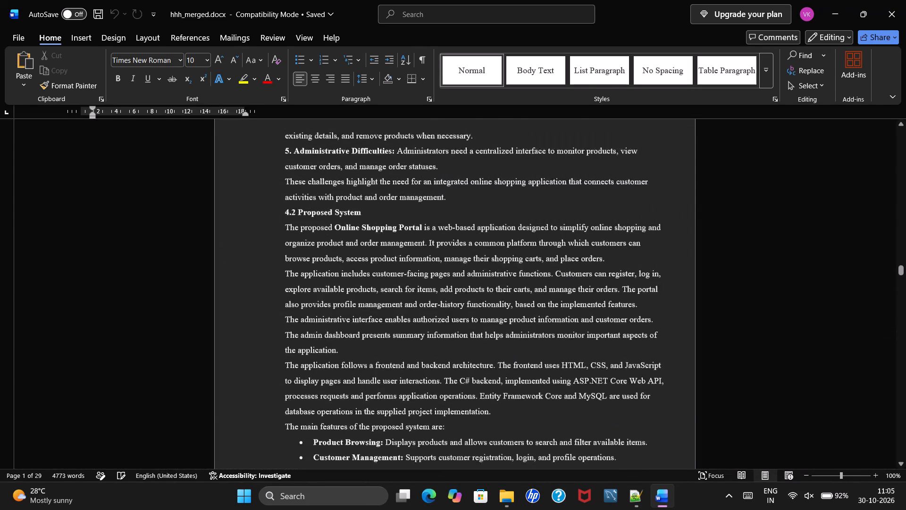
pyautogui.scroll(-11, 199, 353)
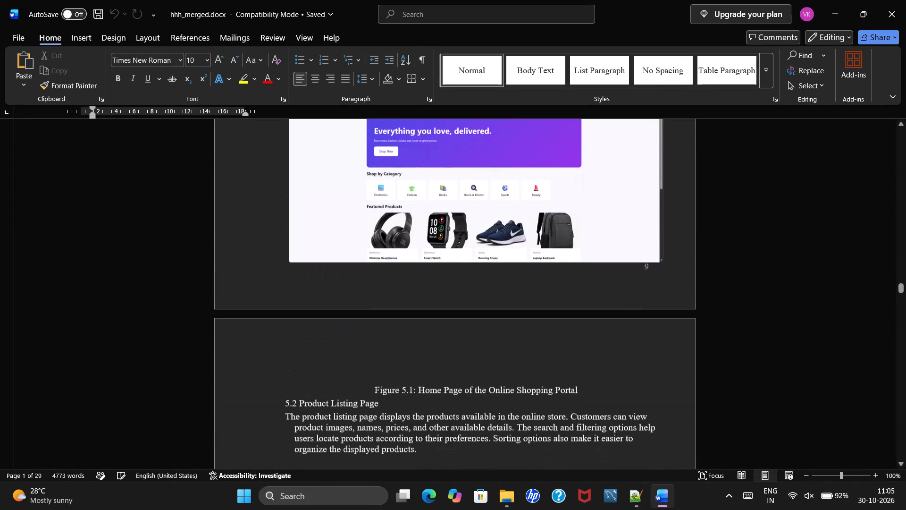
pyautogui.scroll(-15, 199, 353)
pyautogui.scroll(-7, 199, 353)
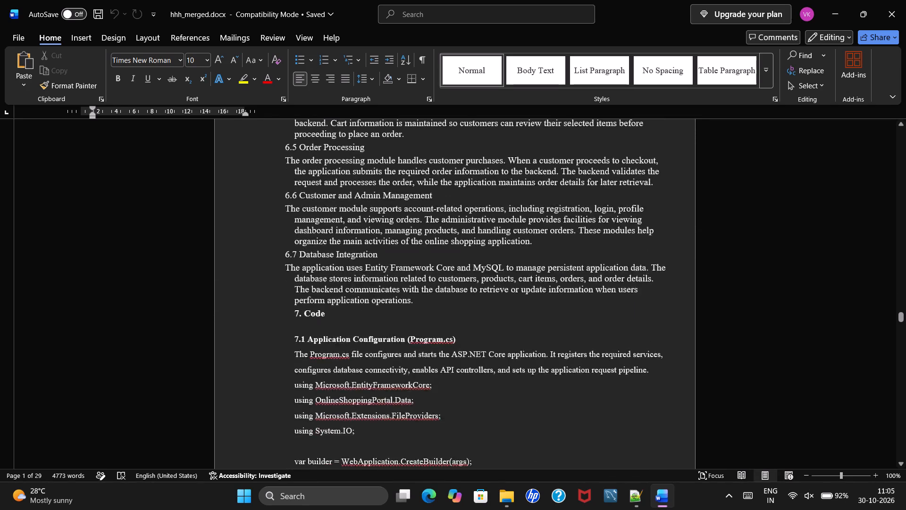
pyautogui.scroll(2, 199, 353)
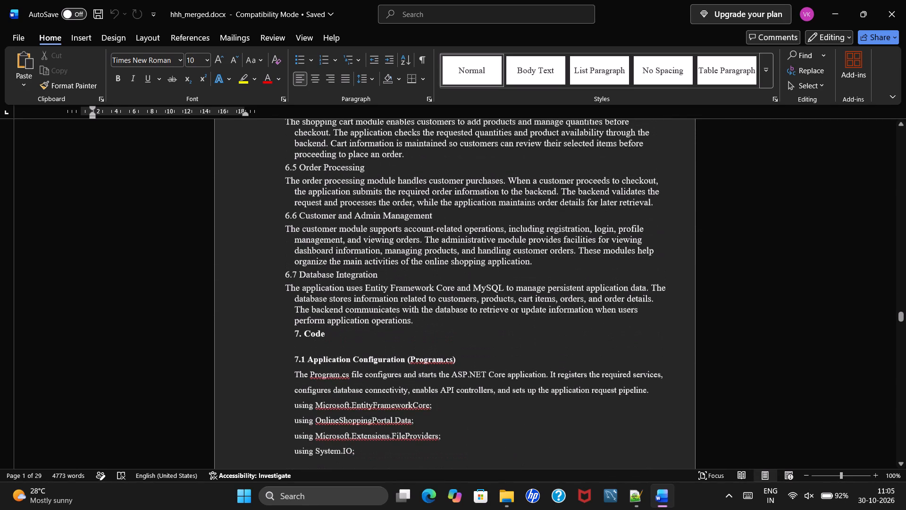
pyautogui.scroll(-11, 199, 353)
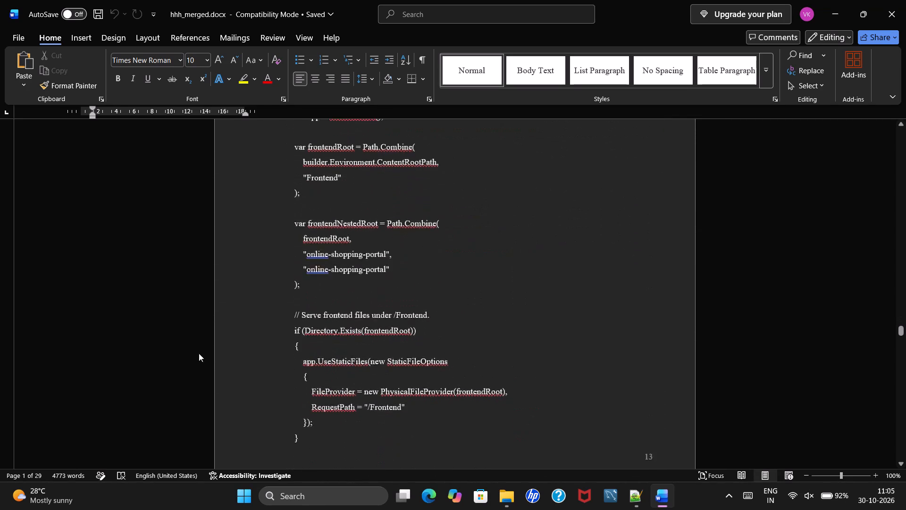
pyautogui.scroll(-4, 199, 353)
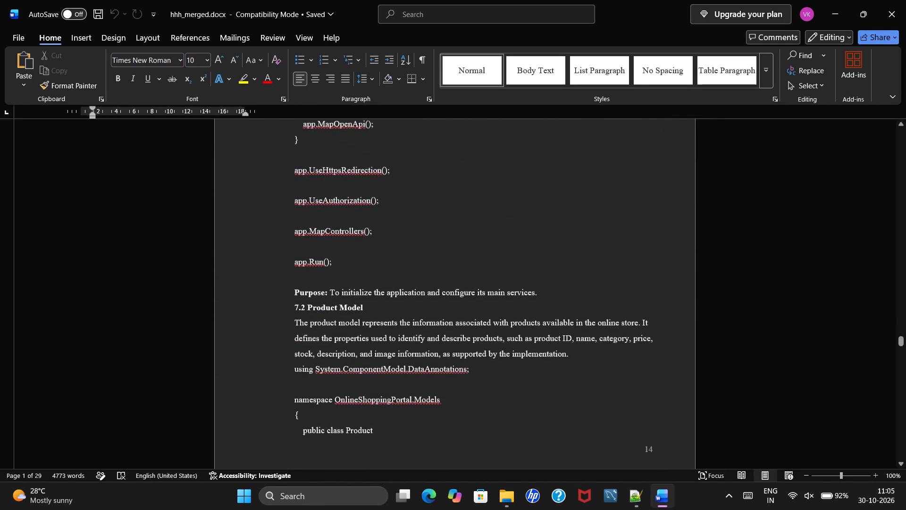
pyautogui.scroll(-9, 199, 353)
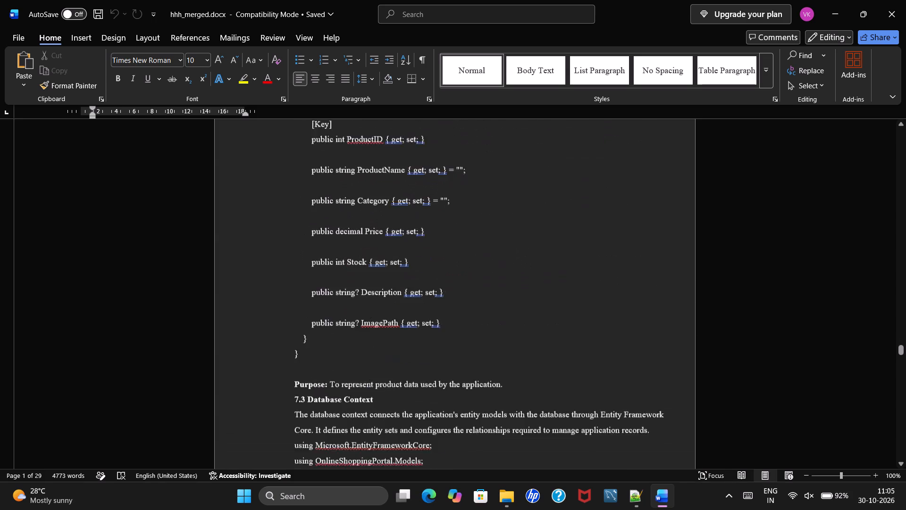
pyautogui.scroll(-13, 199, 353)
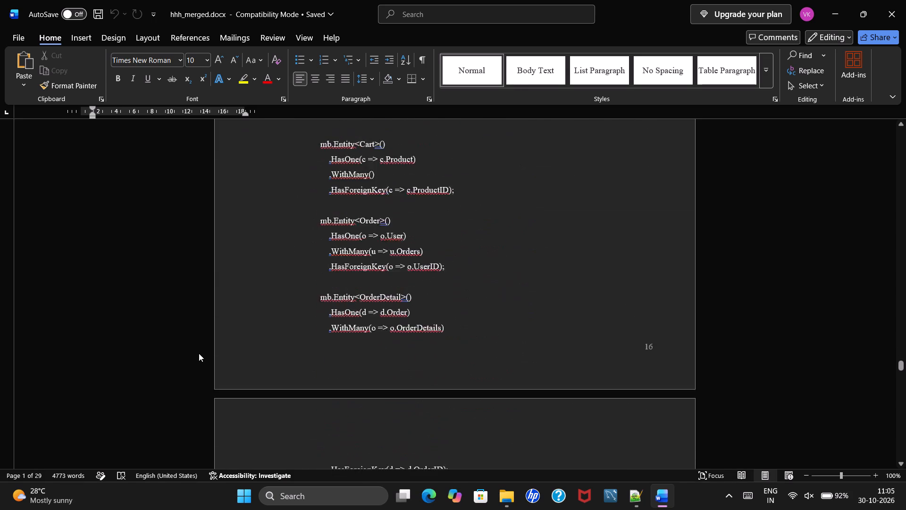
pyautogui.scroll(-8, 199, 353)
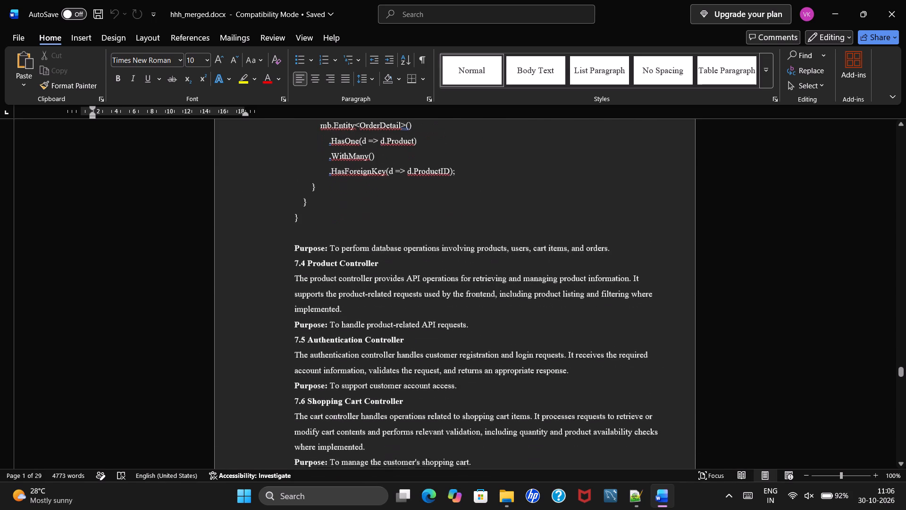
# Add an empty line after the 7.4 Product Controller description, above its Purpose line.
pyautogui.scroll(-2, 199, 353)
pyautogui.click(397, 235)
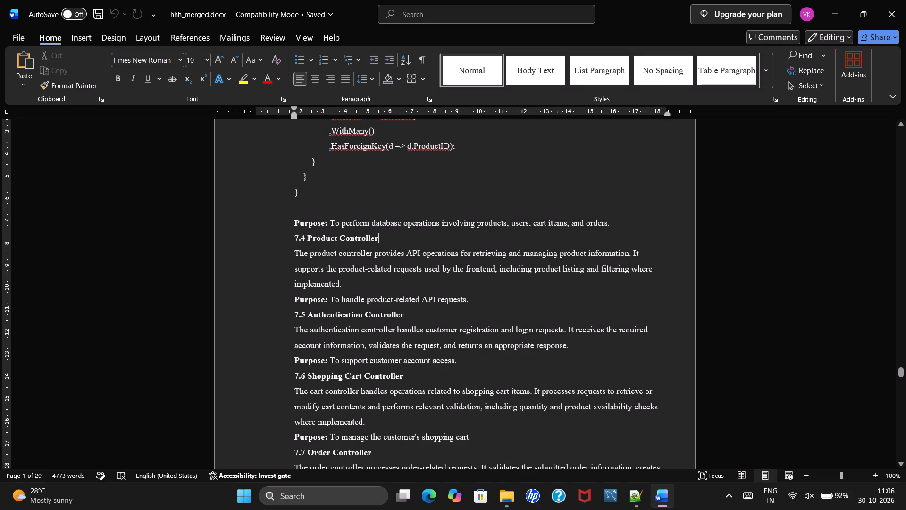
pyautogui.click(359, 282)
pyautogui.press('Return')
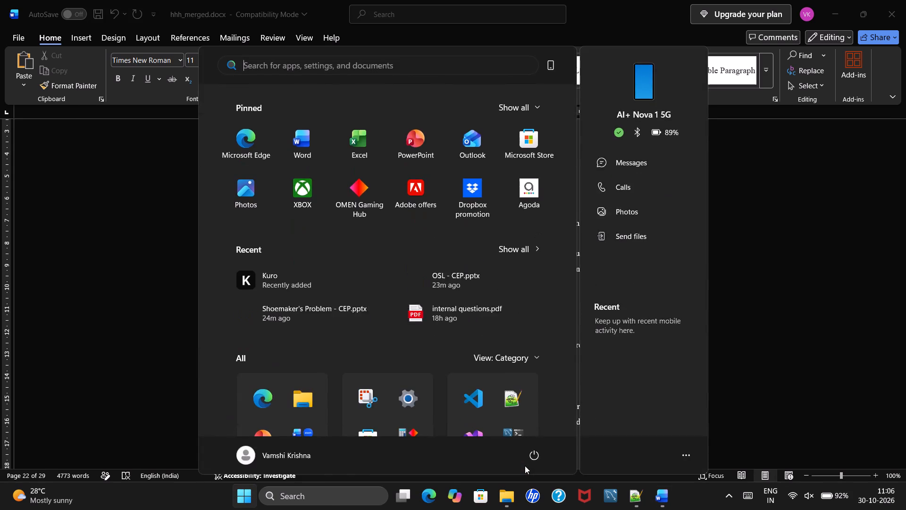
# Launch Visual Studio, open the recent OnlineShoppingPortal.slnx solution and dismiss the sign-in prompt.
pyautogui.write('vis')
pyautogui.press('Return')
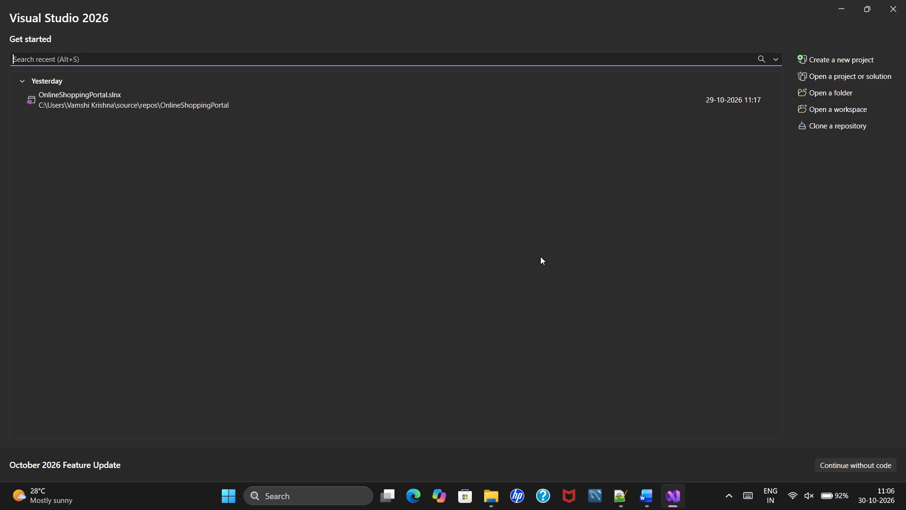
pyautogui.click(101, 95)
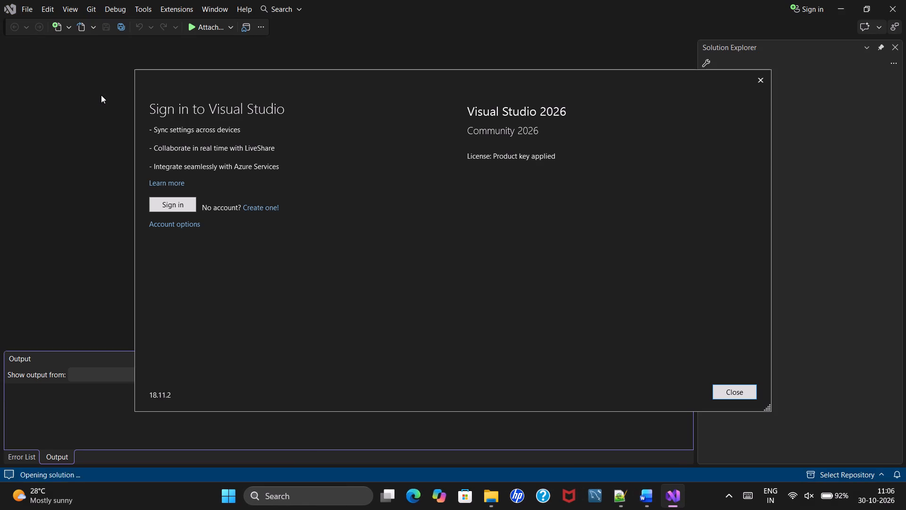
pyautogui.click(738, 397)
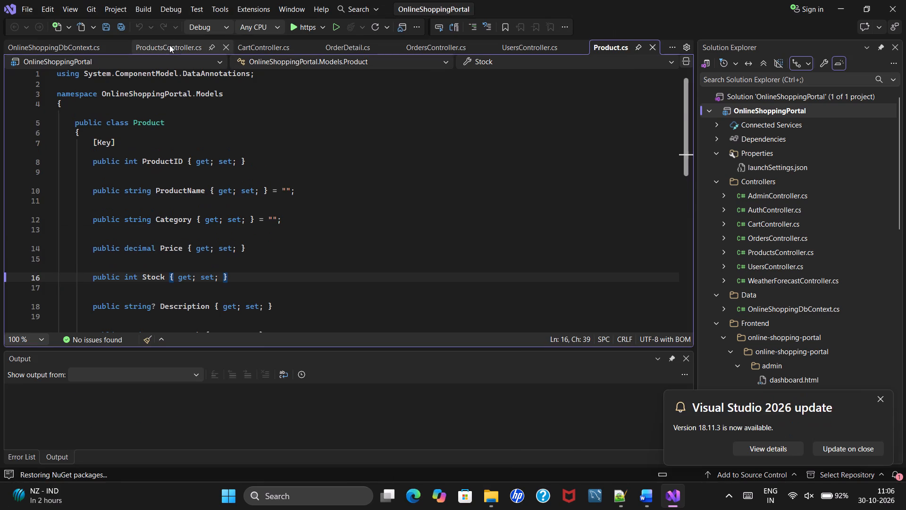
# Copy the entire code of ProductsController.cs and paste it onto the empty line in section 7.4 of the Word report.
pyautogui.click(169, 45)
pyautogui.click(391, 206)
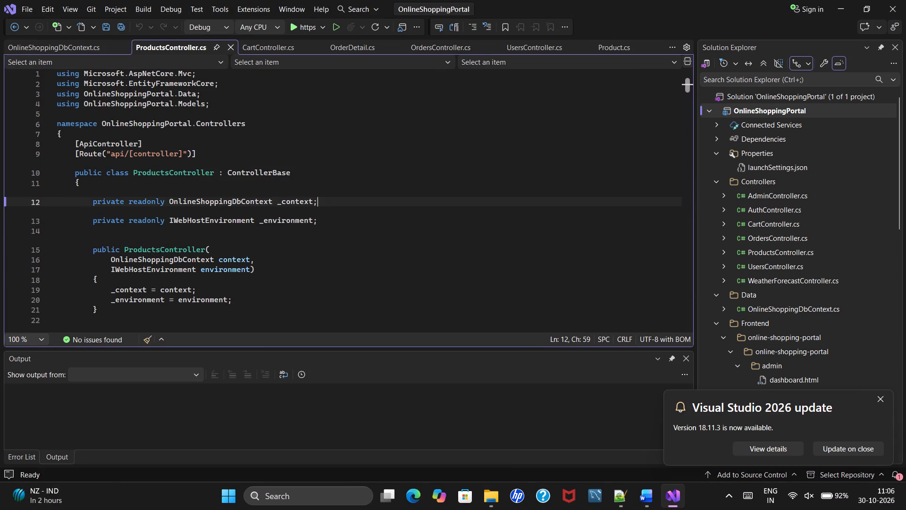
pyautogui.hotkey('ctrl', 'a')
pyautogui.hotkey('ctrl', 'c')
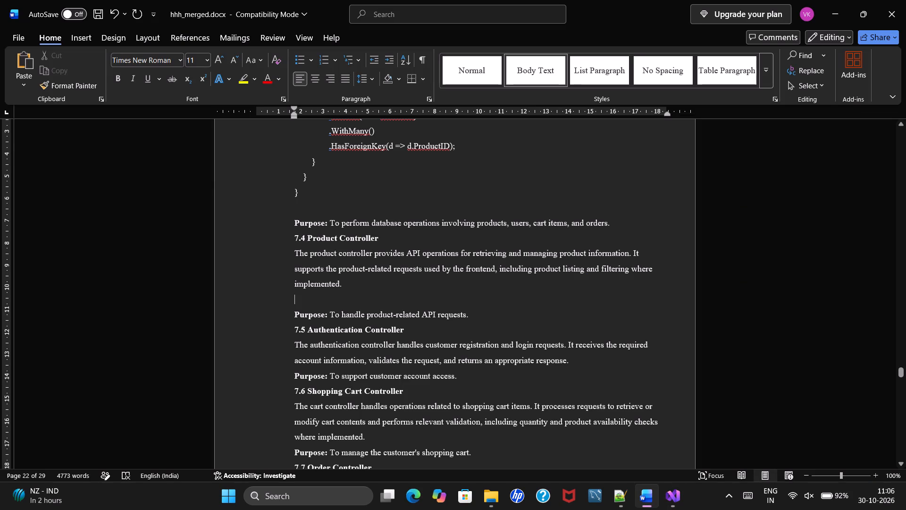
pyautogui.click(299, 300)
pyautogui.hotkey('ctrl', 'v')
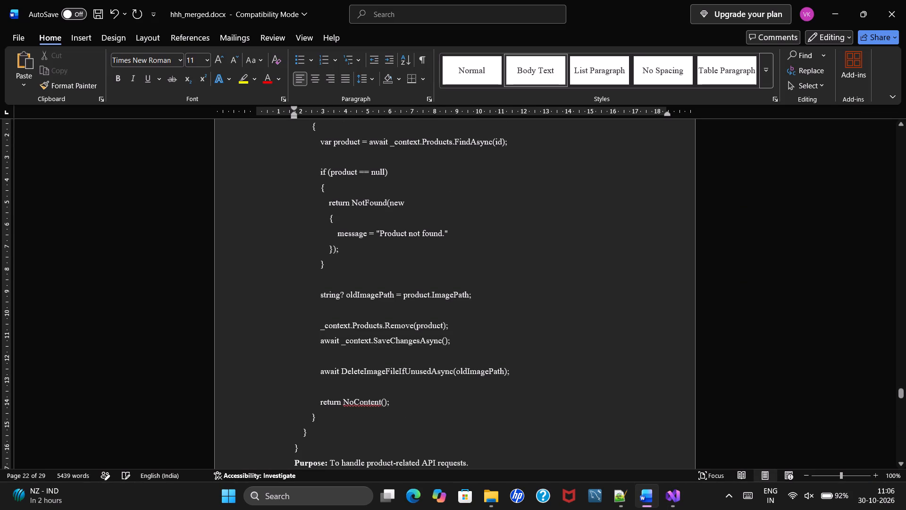
# Add an empty line after the 7.5 Authentication Controller description in the report, above its Purpose line.
pyautogui.scroll(-3, 630, 319)
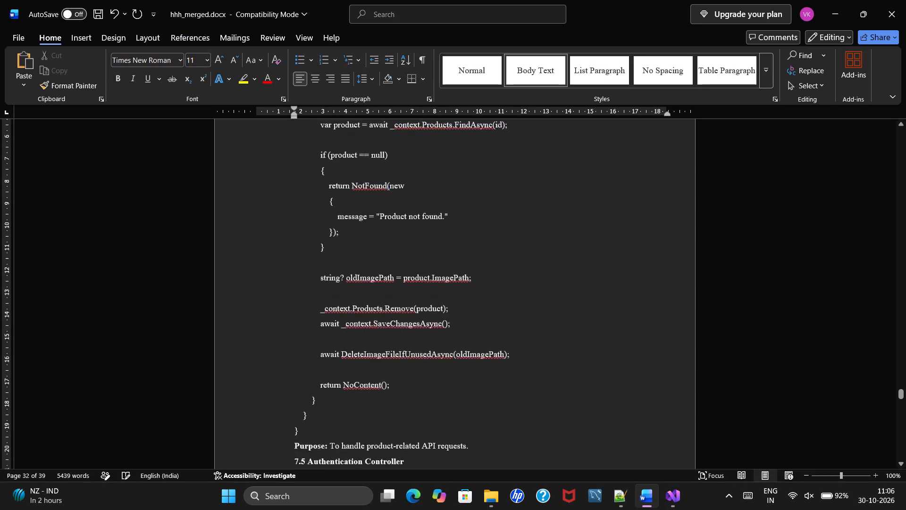
pyautogui.scroll(-3, 630, 319)
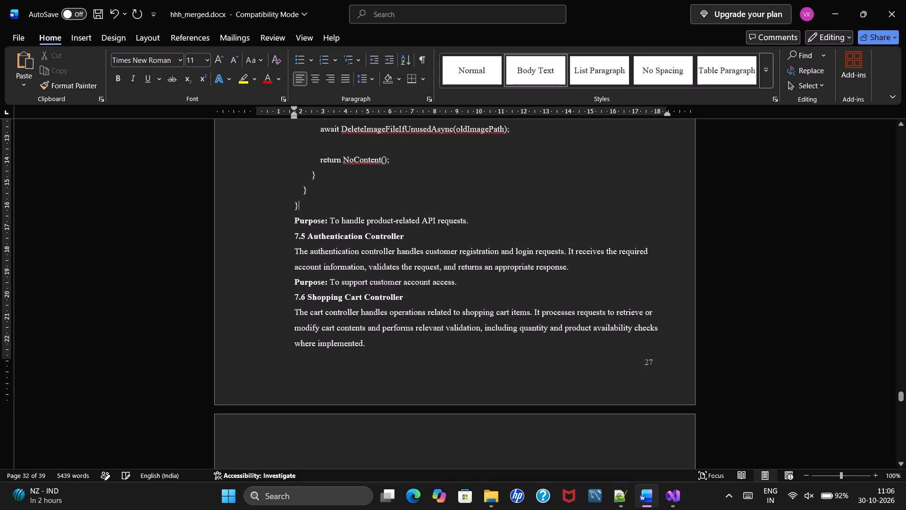
pyautogui.click(420, 239)
pyautogui.press('Return')
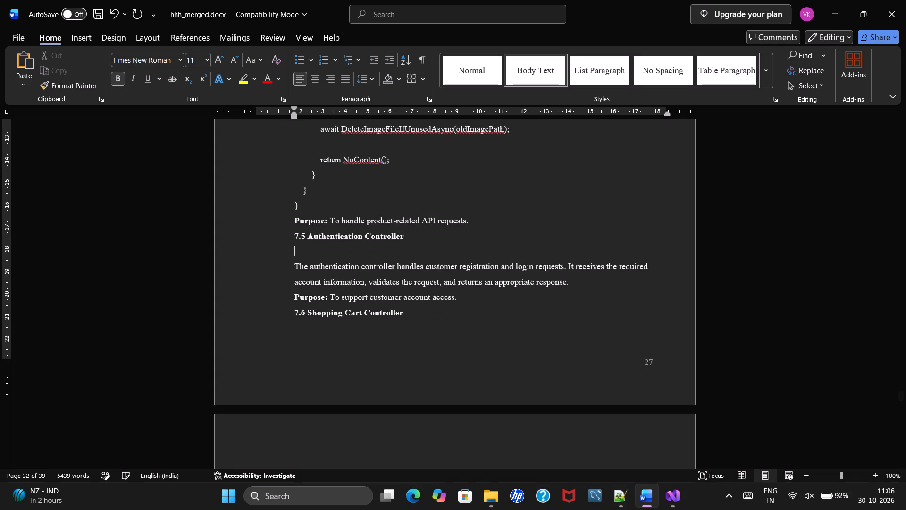
pyautogui.press('BackSpace')
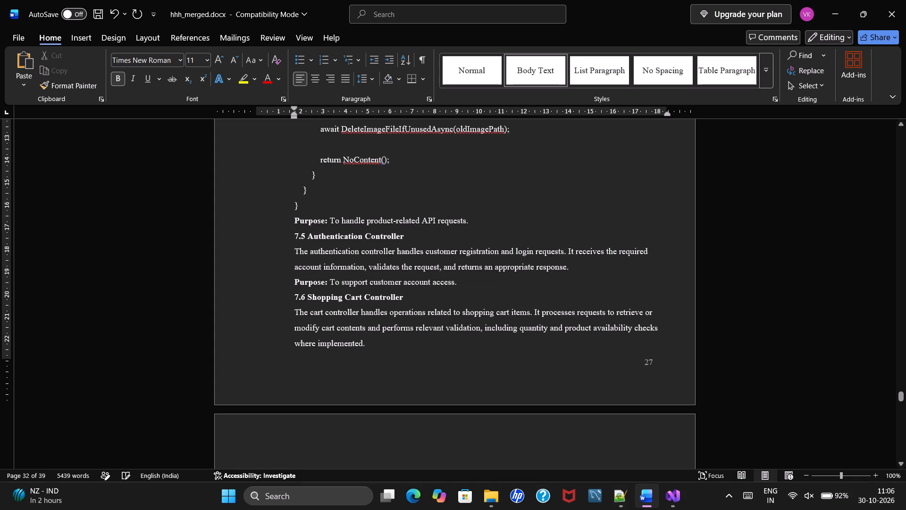
pyautogui.click(581, 264)
pyautogui.press('Return')
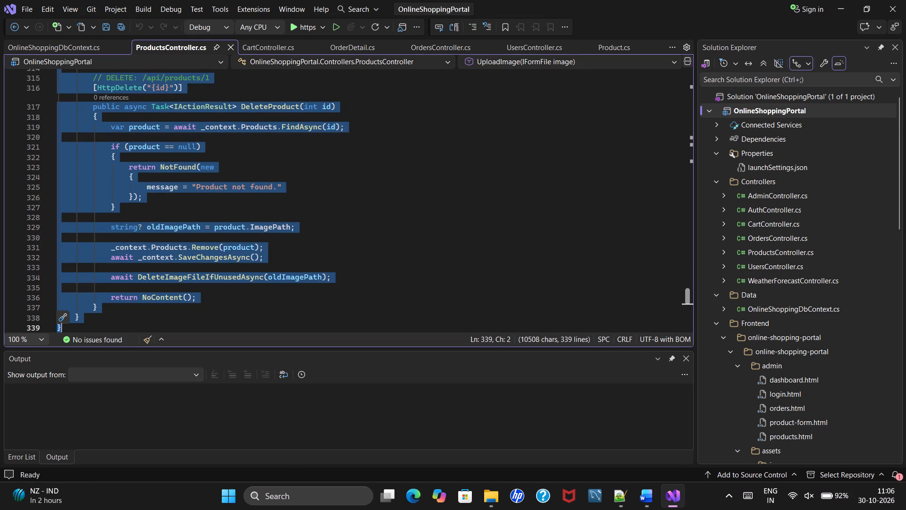
# Copy the entire code of AuthController.cs from Visual Studio and paste it onto the empty line in section 7.5 of the Word report.
pyautogui.scroll(-7, 797, 337)
pyautogui.scroll(-20, 797, 337)
pyautogui.scroll(-20, 797, 337)
pyautogui.scroll(-20, 797, 337)
pyautogui.scroll(-20, 797, 337)
pyautogui.scroll(-20, 797, 337)
pyautogui.scroll(-20, 797, 337)
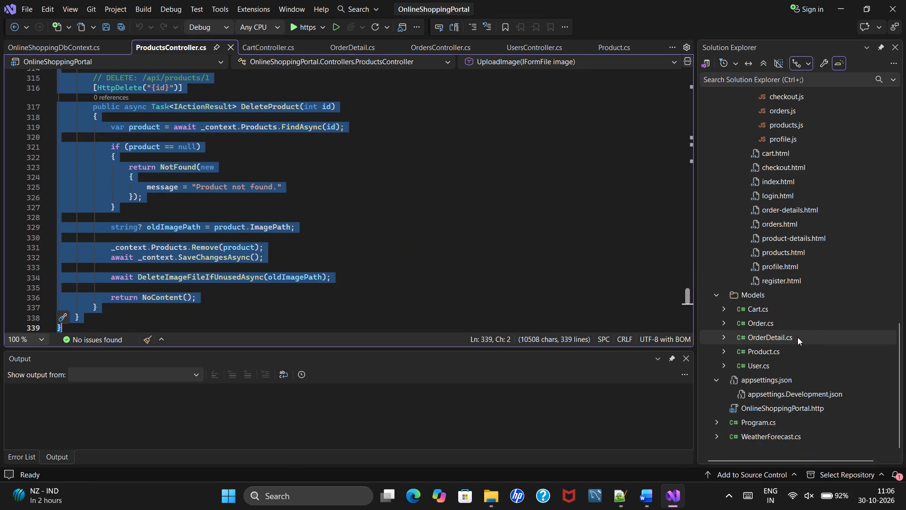
pyautogui.scroll(5, 784, 342)
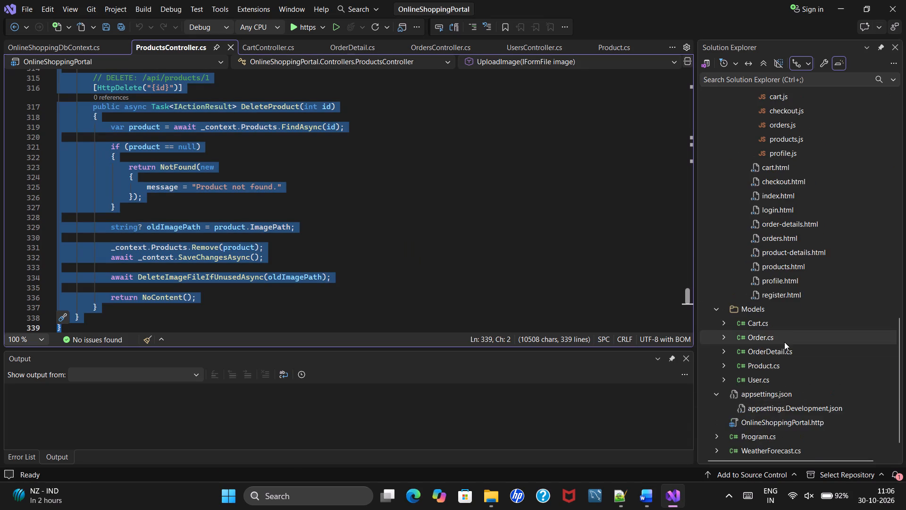
pyautogui.scroll(6, 784, 342)
pyautogui.scroll(-1, 784, 342)
pyautogui.scroll(20, 784, 342)
pyautogui.scroll(20, 784, 342)
pyautogui.scroll(14, 784, 342)
pyautogui.scroll(15, 784, 342)
pyautogui.scroll(11, 784, 342)
pyautogui.click(778, 213)
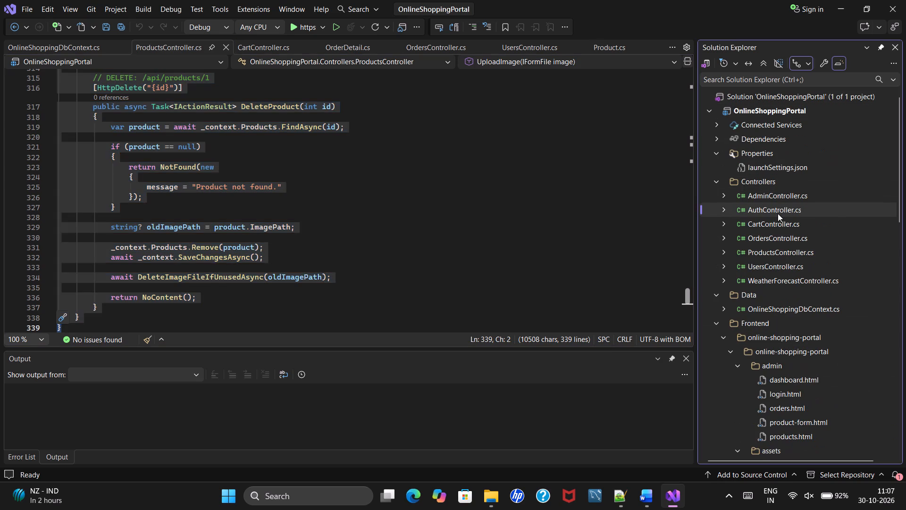
pyautogui.click(424, 191)
pyautogui.hotkey('ctrl', 'a')
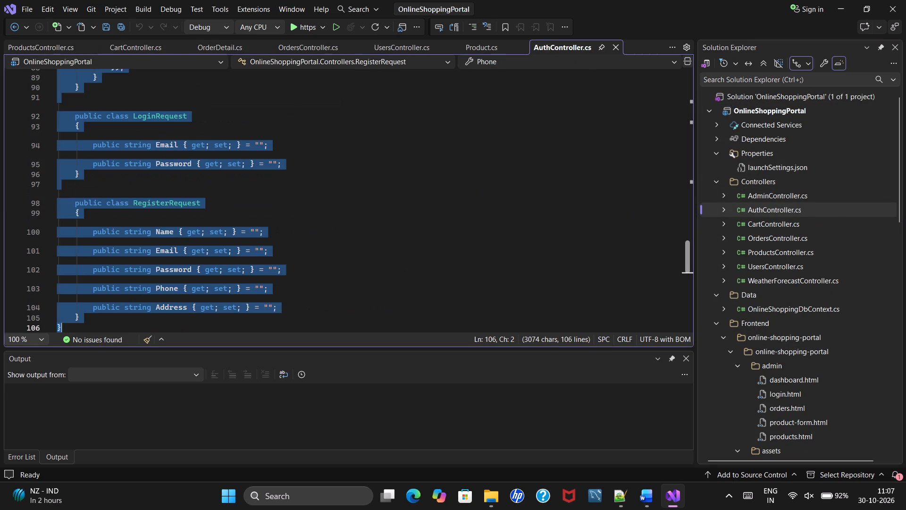
pyautogui.hotkey('ctrl', 'c')
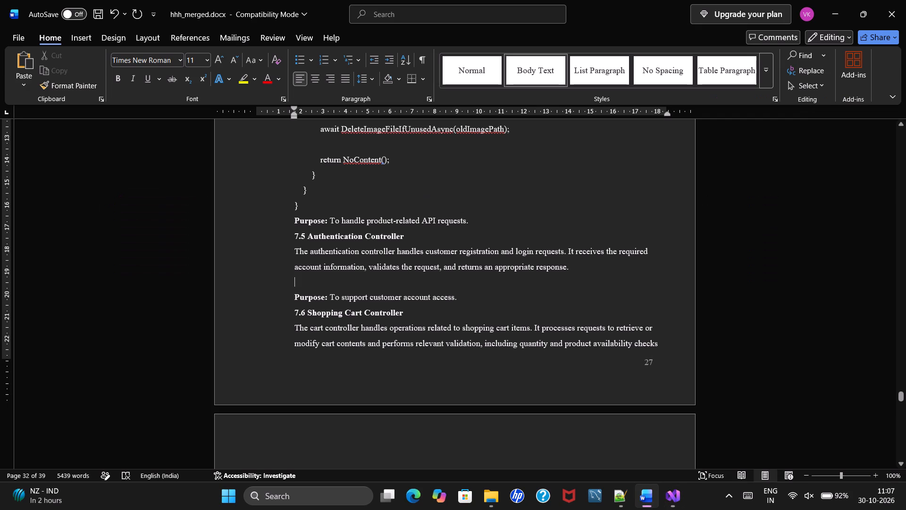
pyautogui.click(300, 286)
pyautogui.hotkey('ctrl', 'v')
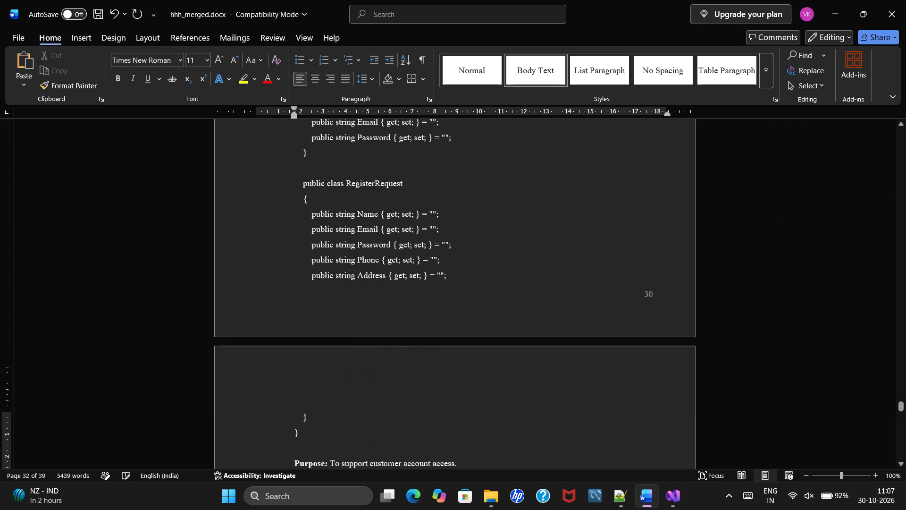
# Add an empty line after the 7.6 Shopping Cart Controller description, above its Purpose line.
pyautogui.scroll(-5, 300, 286)
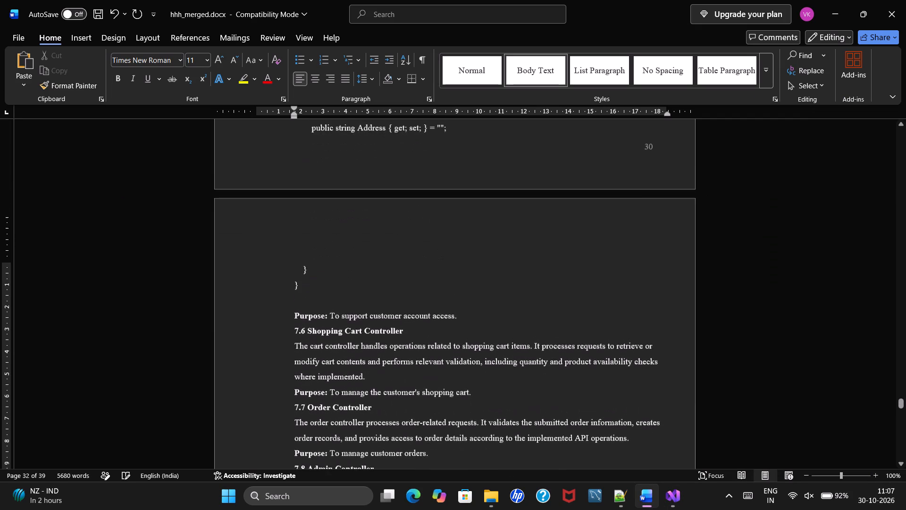
pyautogui.scroll(-1, 300, 286)
pyautogui.click(413, 255)
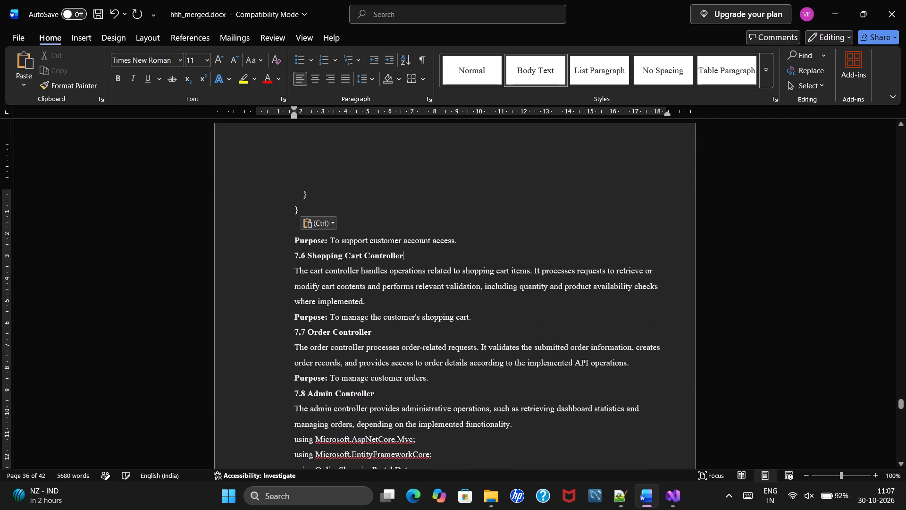
pyautogui.click(380, 301)
pyautogui.press('Return')
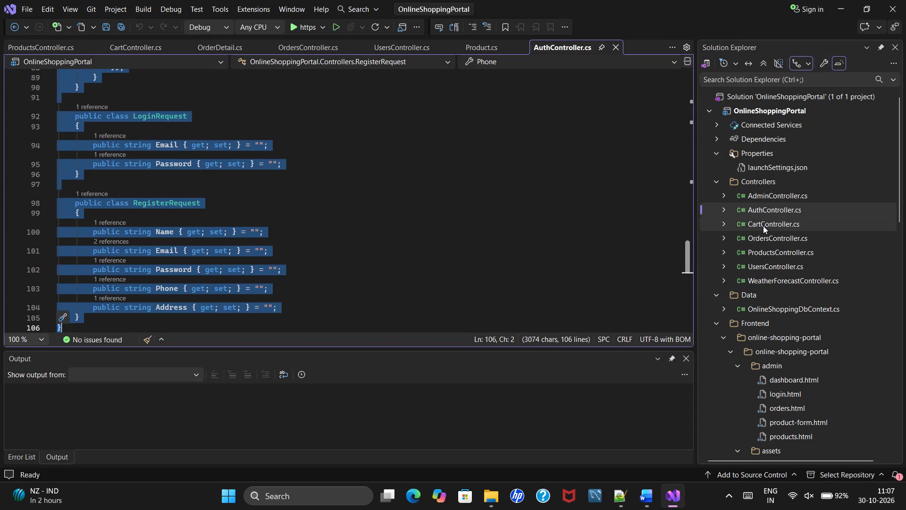
# Copy the entire code of CartController.cs from Visual Studio and paste it onto the empty line in section 7.6 of the Word report.
pyautogui.click(763, 226)
pyautogui.click(339, 266)
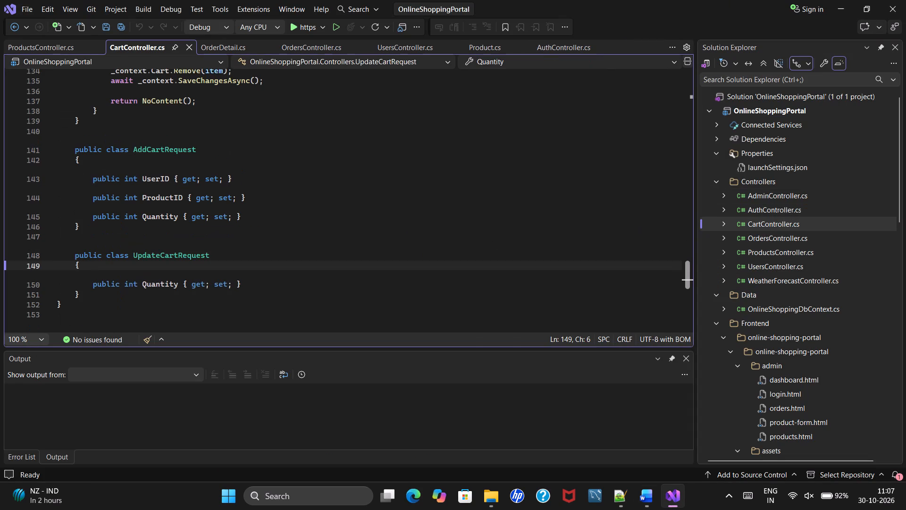
pyautogui.hotkey('ctrl', 'a')
pyautogui.hotkey('ctrl', 'c')
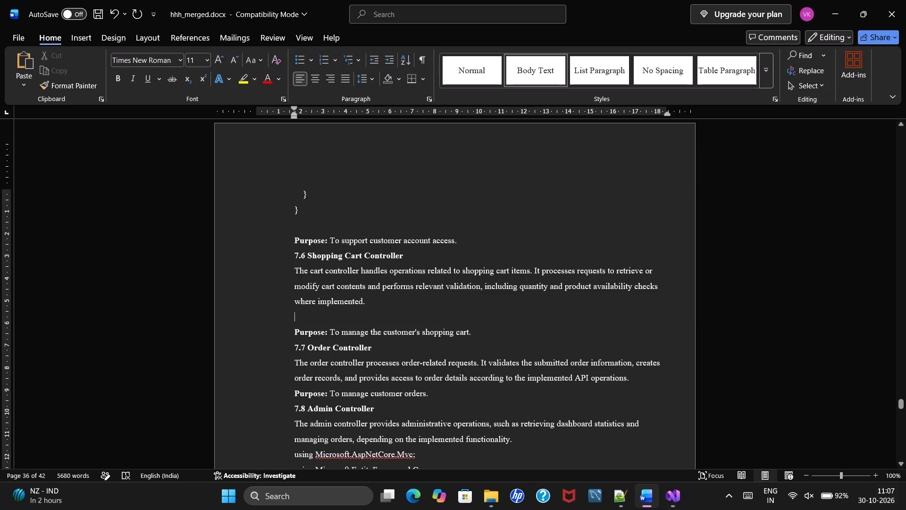
pyautogui.click(325, 319)
pyautogui.hotkey('ctrl', 'v')
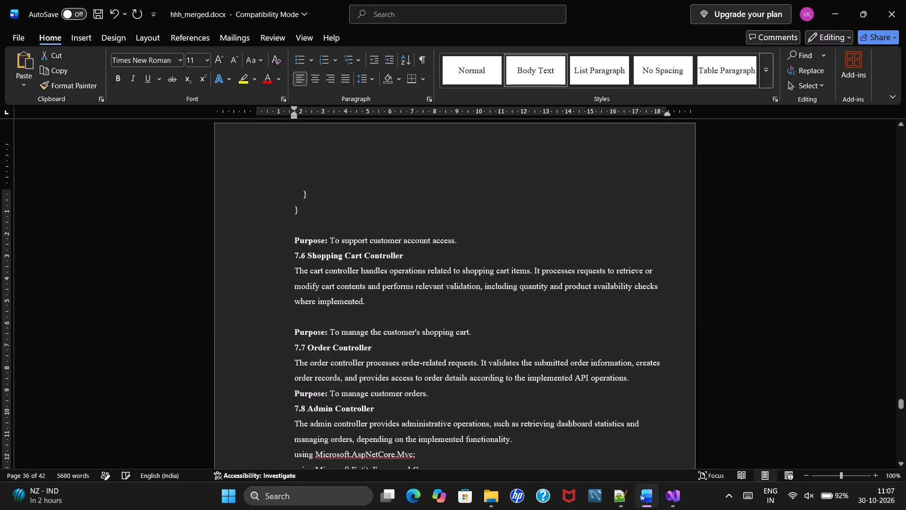
# Add an empty line after the 7.7 Order Controller description, above its Purpose line.
pyautogui.scroll(-4, 325, 319)
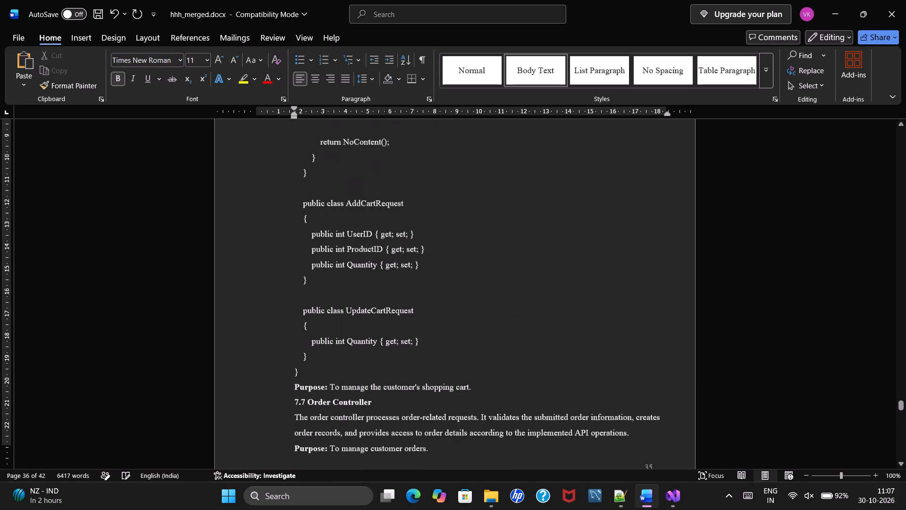
pyautogui.scroll(-1, 325, 319)
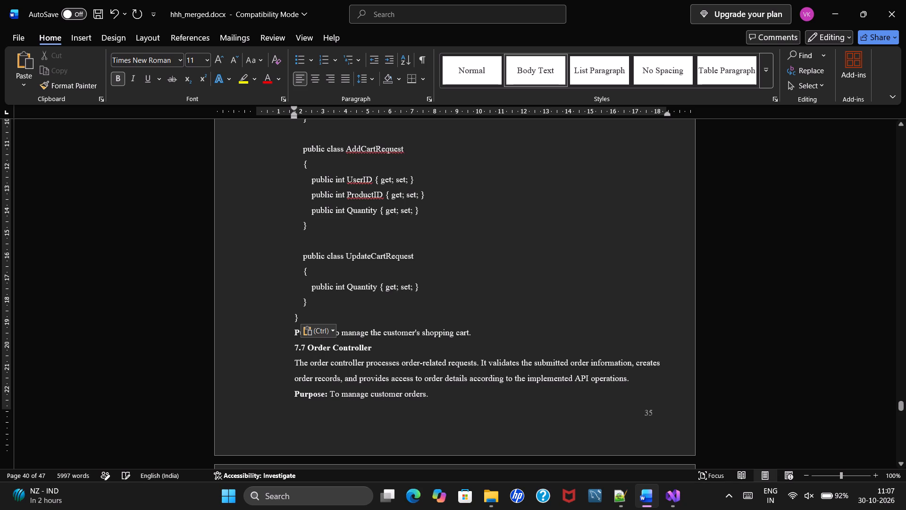
pyautogui.click(385, 351)
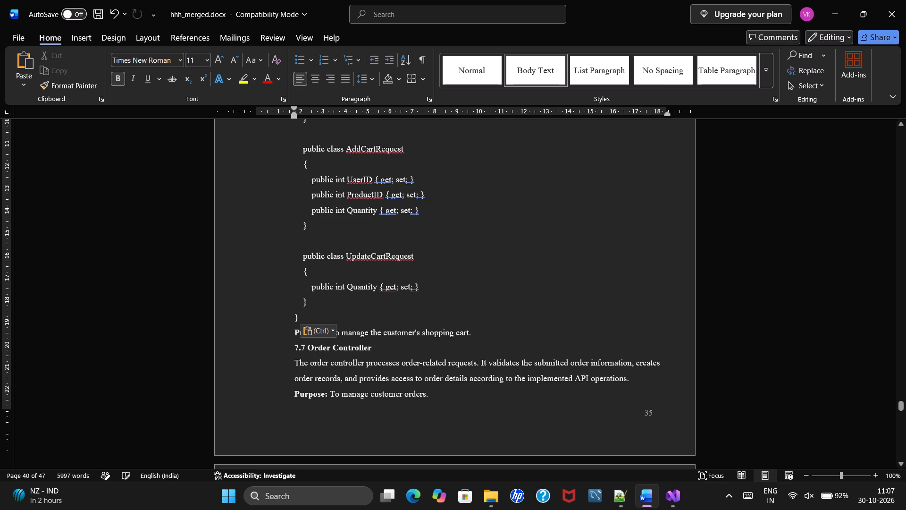
pyautogui.click(633, 380)
pyautogui.press('Return')
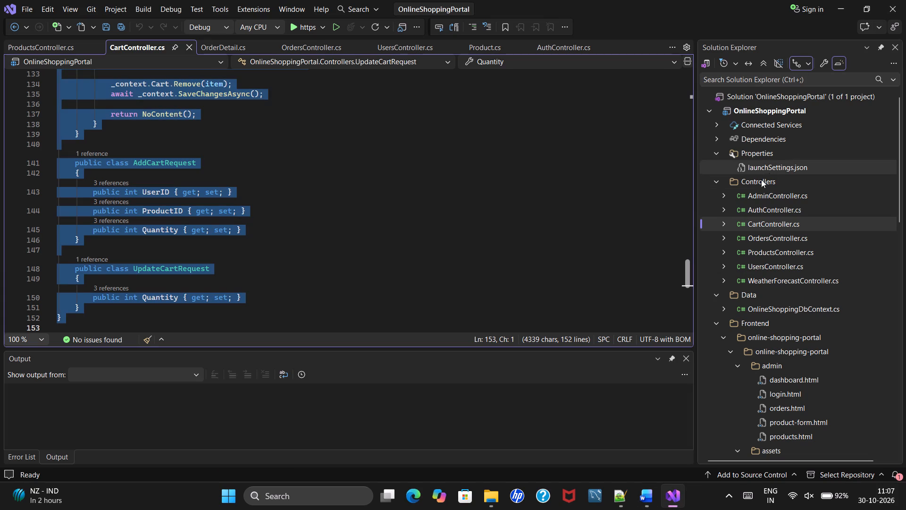
# Copy the entire code of OrdersController.cs from Visual Studio and paste it onto the empty line in section 7.7 of the Word report.
pyautogui.click(753, 242)
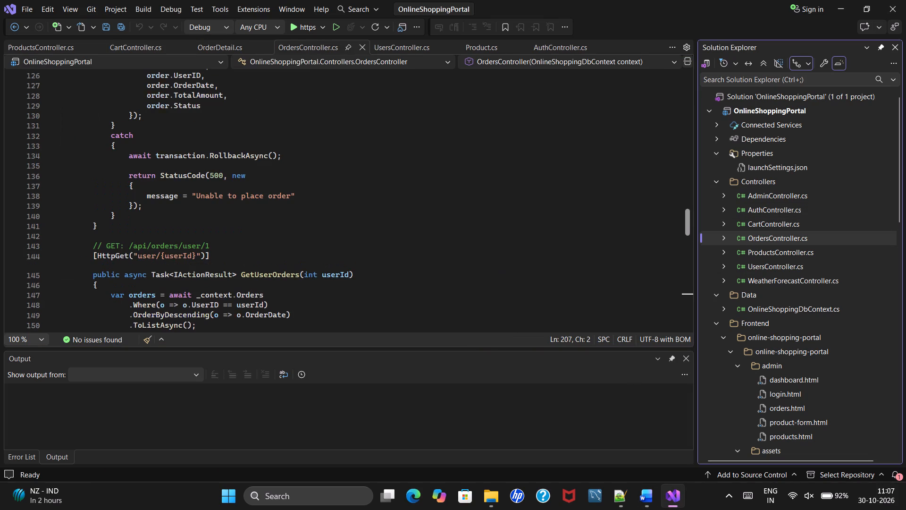
pyautogui.click(318, 244)
pyautogui.hotkey('ctrl', 'a')
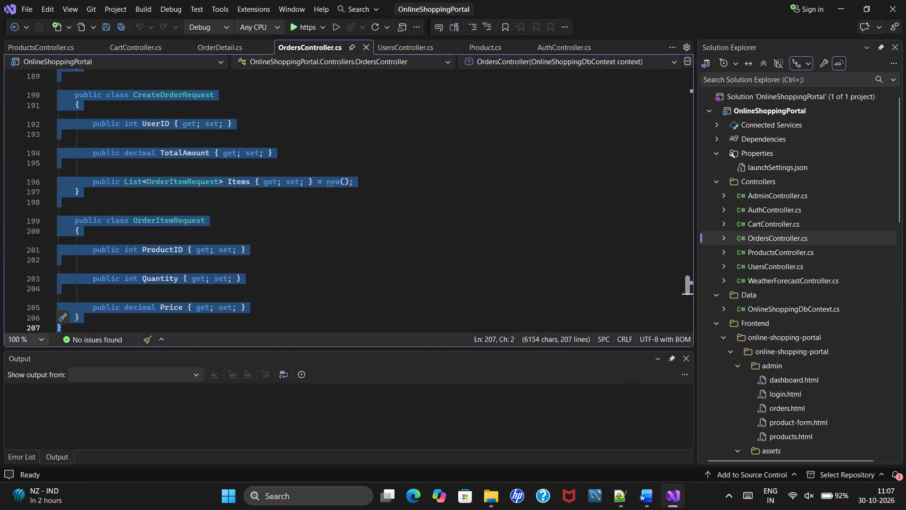
pyautogui.hotkey('ctrl', 'c')
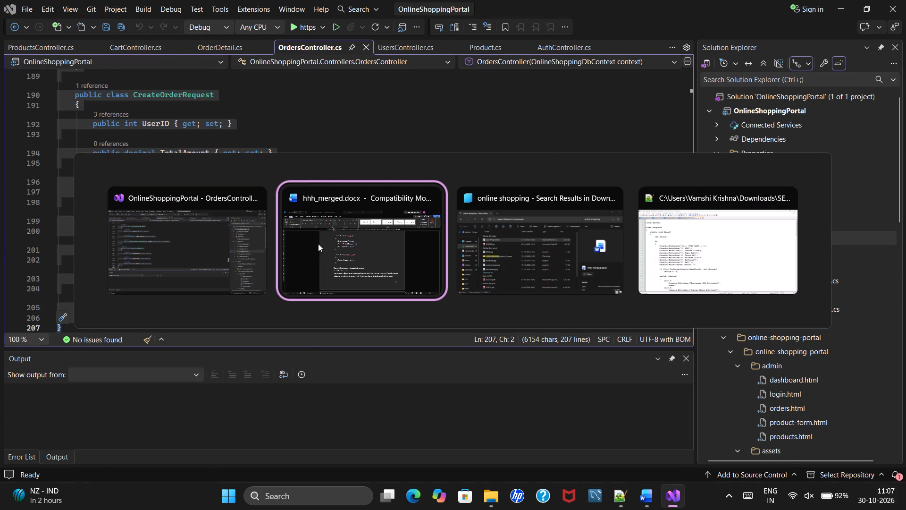
pyautogui.hotkey('ctrl', 'v')
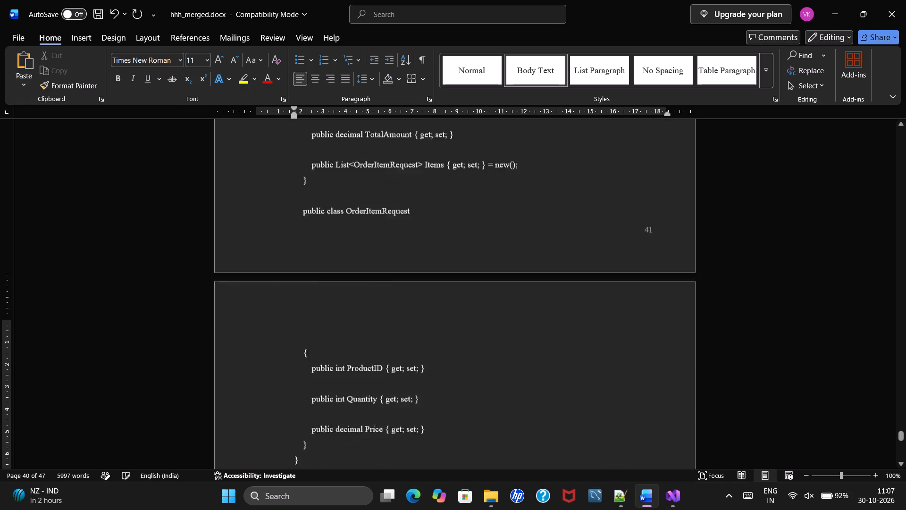
# Review the report from the end of section 7.7 through the 7.8 Admin Controller code, the Output Screens section and the Conclusion.
pyautogui.scroll(-4, 374, 250)
pyautogui.keyDown('ctrl'); pyautogui.scroll(-2, 374, 250); pyautogui.keyUp('ctrl')
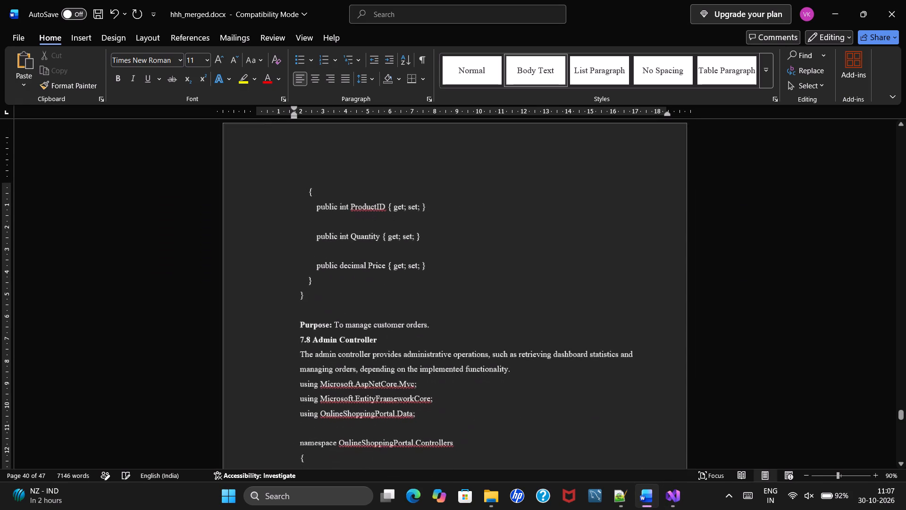
pyautogui.keyDown('ctrl'); pyautogui.scroll(-2, 374, 250); pyautogui.keyUp('ctrl')
pyautogui.scroll(-11, 374, 250)
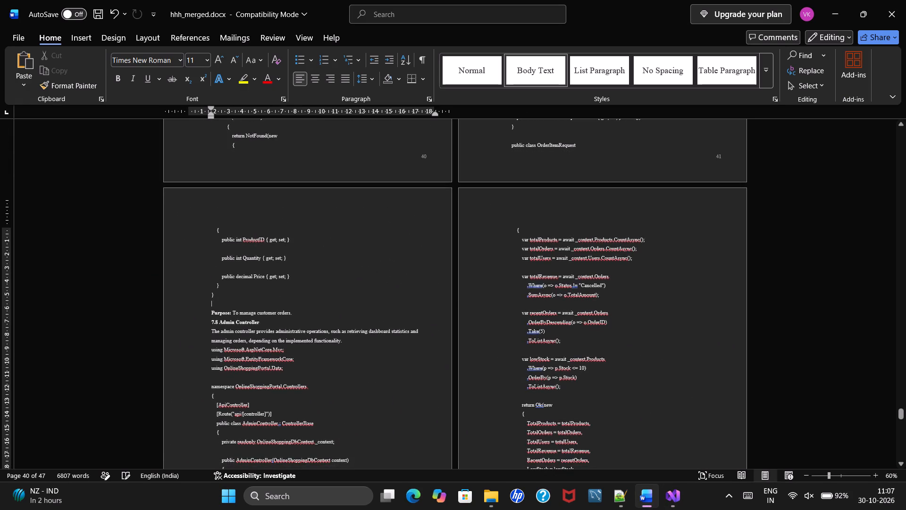
pyautogui.scroll(-6, 374, 250)
pyautogui.scroll(-20, 374, 250)
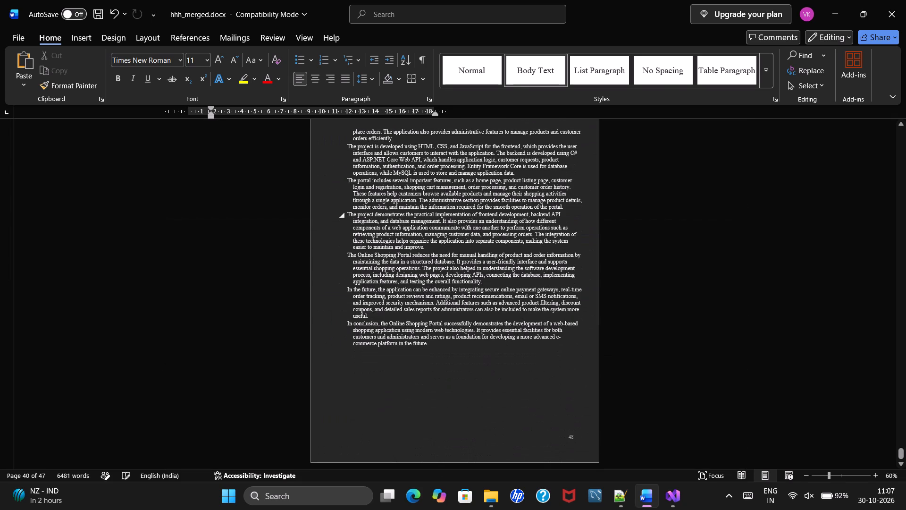
pyautogui.scroll(17, 374, 250)
pyautogui.scroll(6, 374, 250)
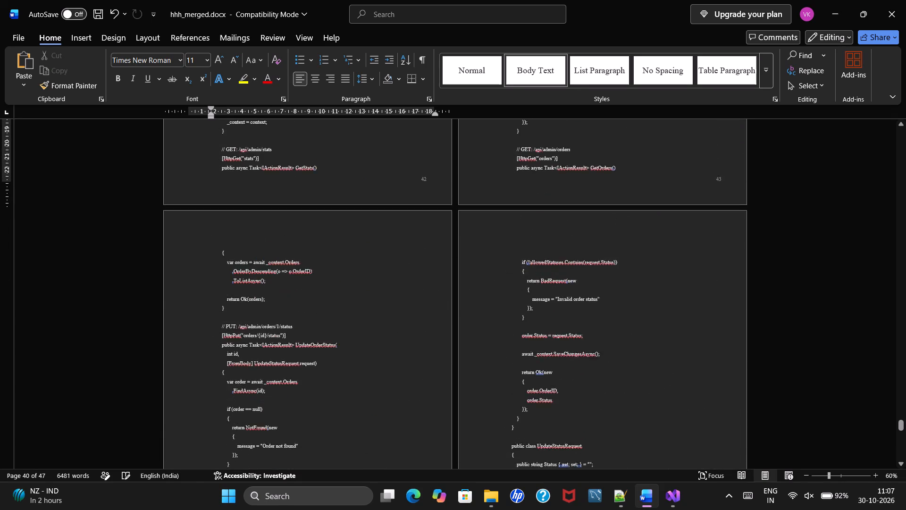
pyautogui.scroll(-8, 374, 250)
pyautogui.scroll(13, 374, 250)
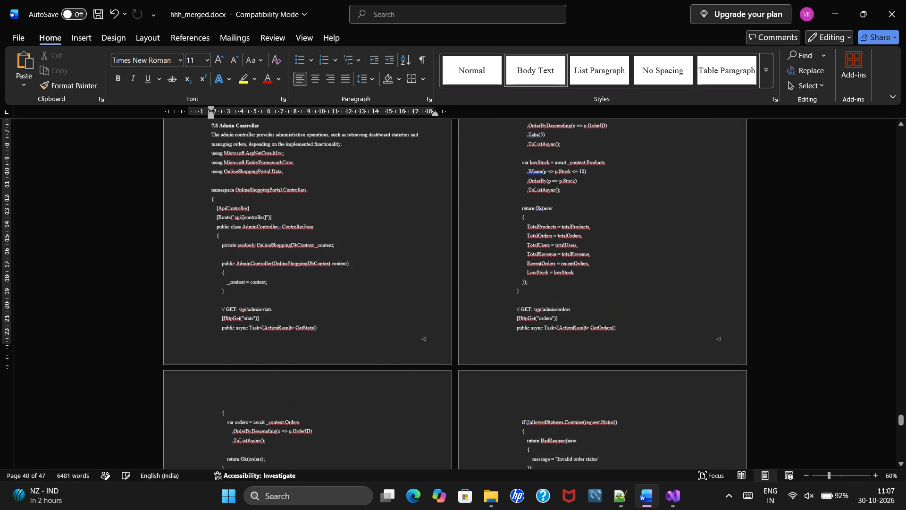
pyautogui.scroll(10, 374, 250)
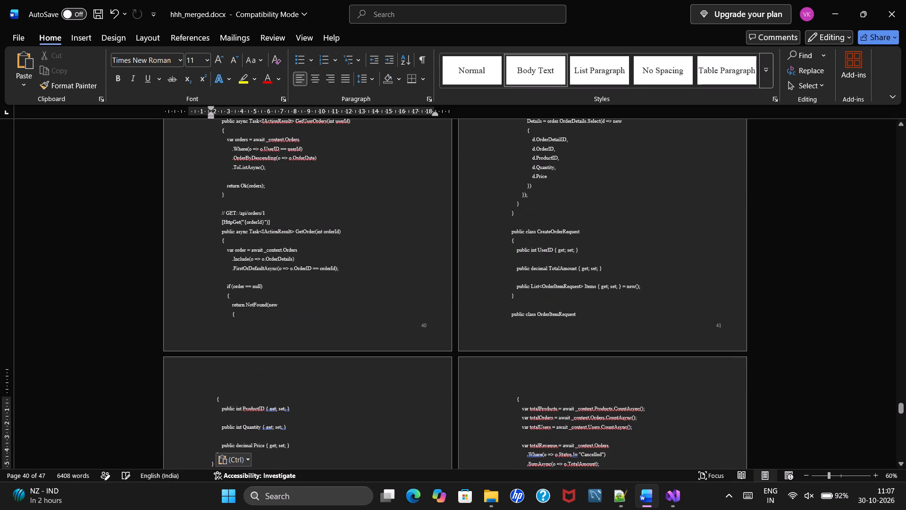
pyautogui.scroll(-6, 374, 250)
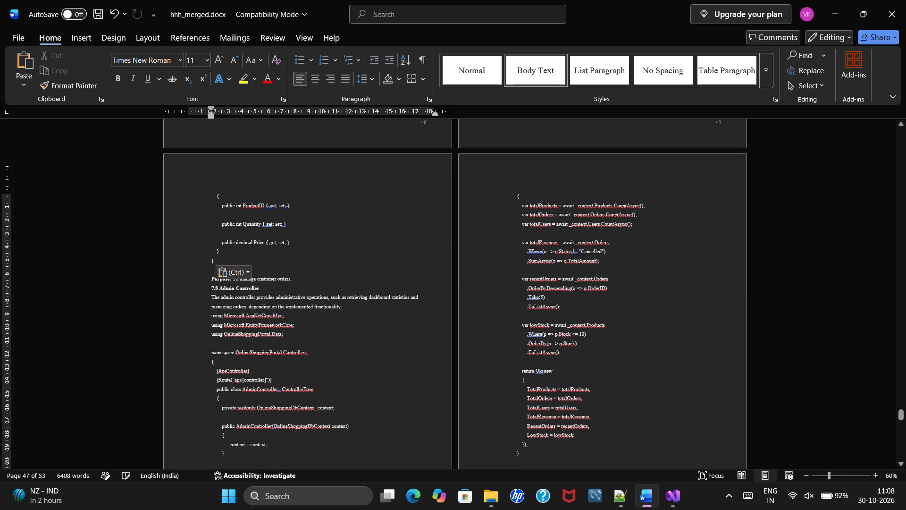
pyautogui.scroll(-9, 263, 289)
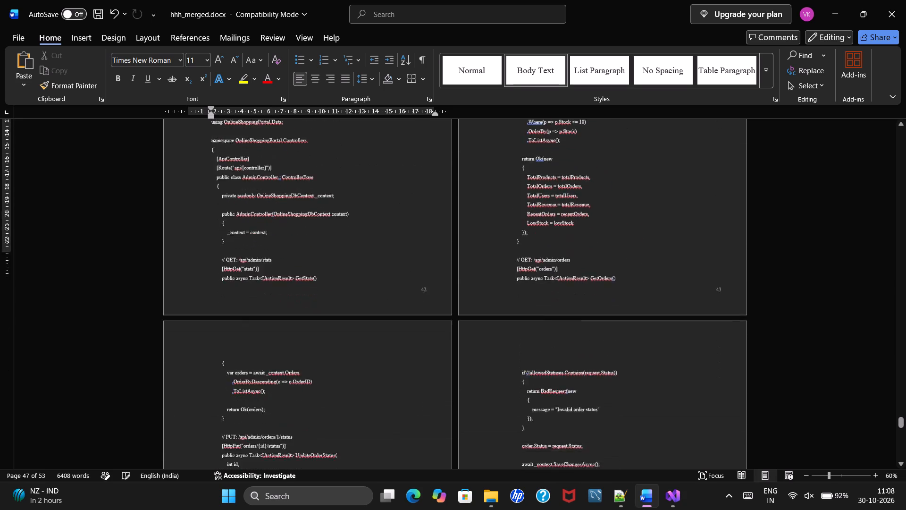
pyautogui.scroll(-8, 263, 289)
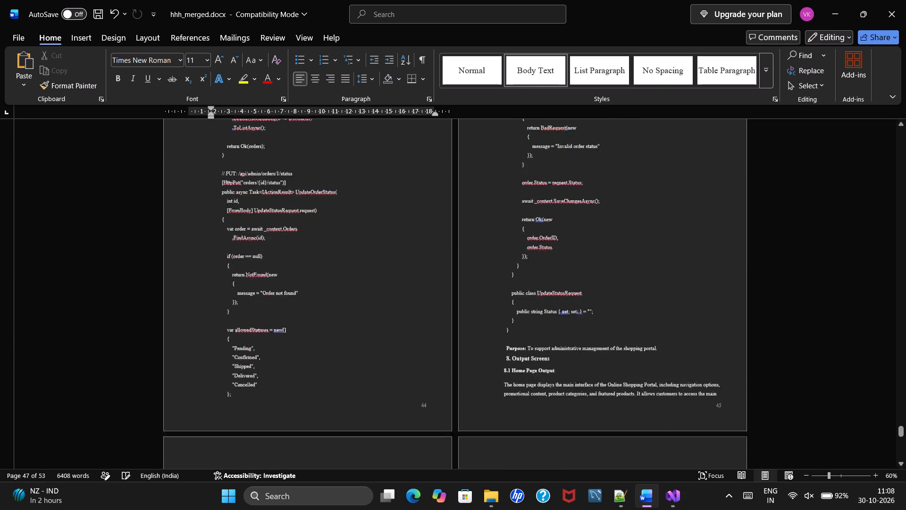
pyautogui.scroll(-8, 263, 289)
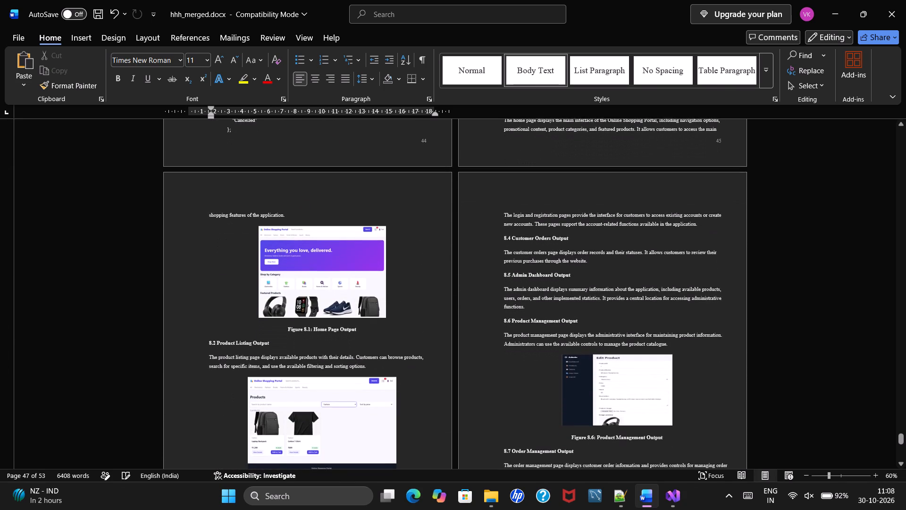
pyautogui.click(579, 238)
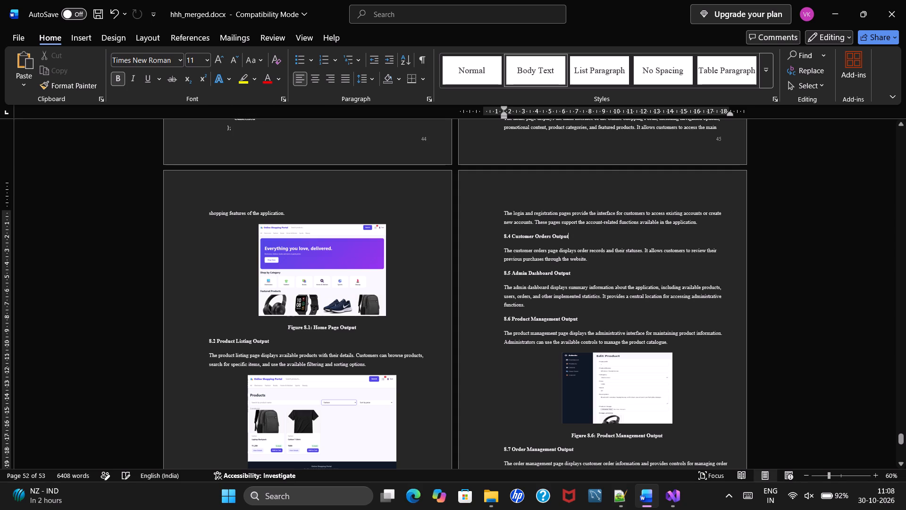
pyautogui.scroll(-4, 578, 273)
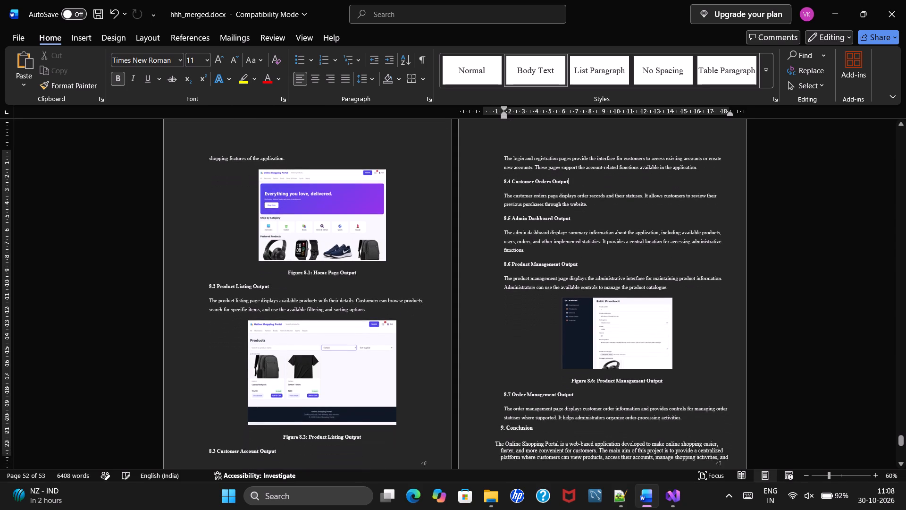
# Add an empty centred line after the 8.5 Admin Dashboard Output description, above the 8.6 heading.
pyautogui.click(574, 212)
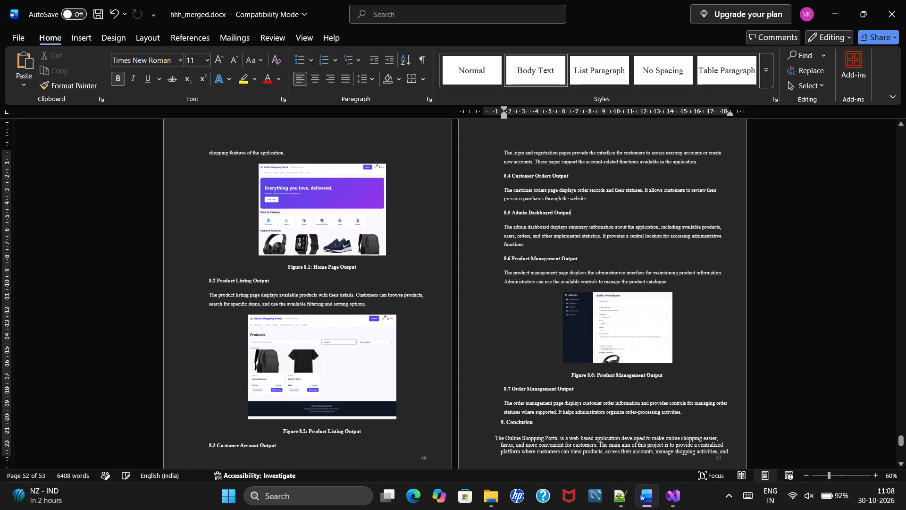
pyautogui.click(546, 240)
pyautogui.click(531, 243)
pyautogui.press('Return')
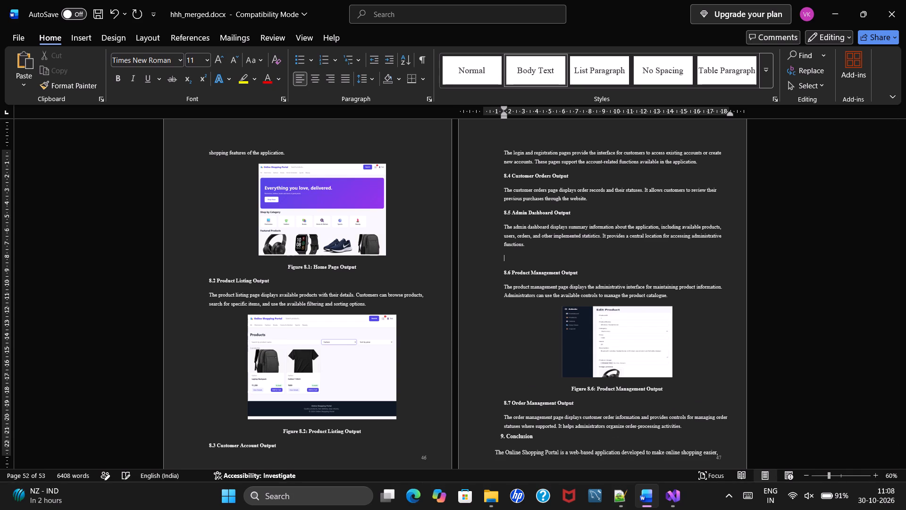
pyautogui.hotkey('ctrl', 'e')
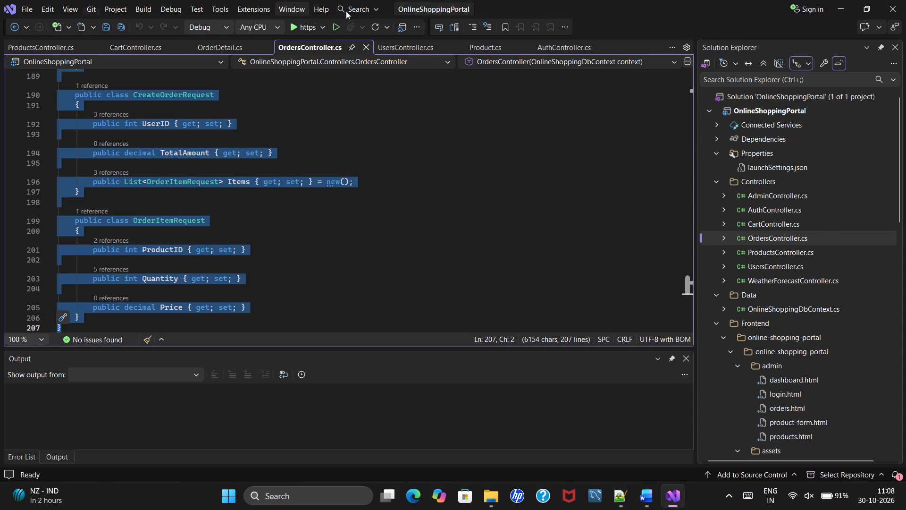
# Run the OnlineShoppingPortal project from Visual Studio with the https profile and open the Admin Panel's Products page in the browser.
pyautogui.click(294, 25)
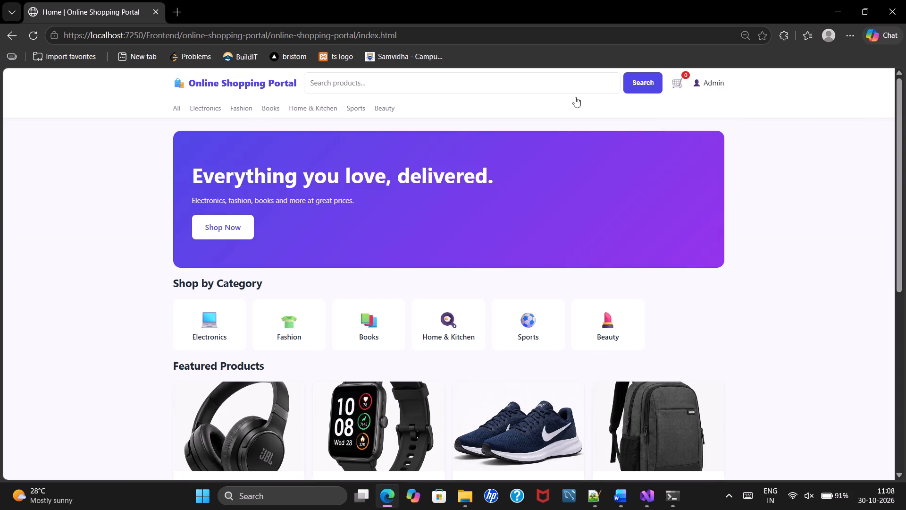
pyautogui.click(710, 84)
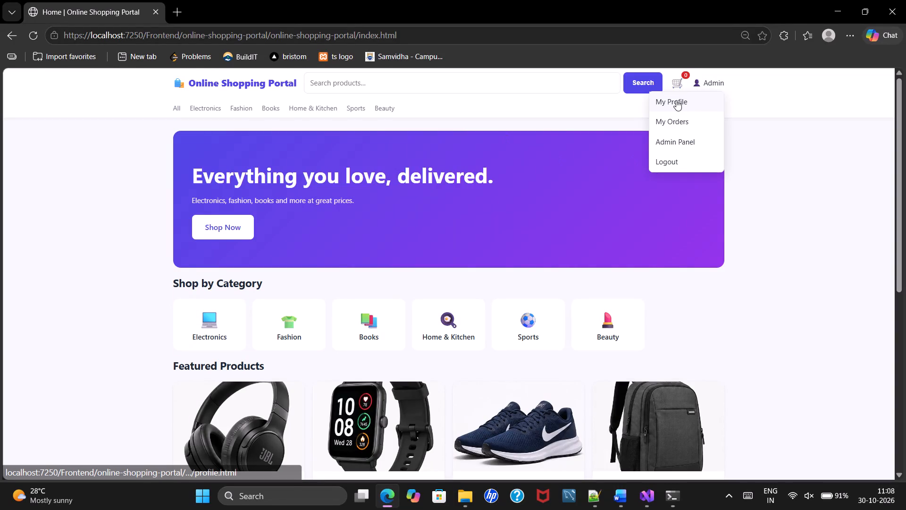
pyautogui.click(680, 146)
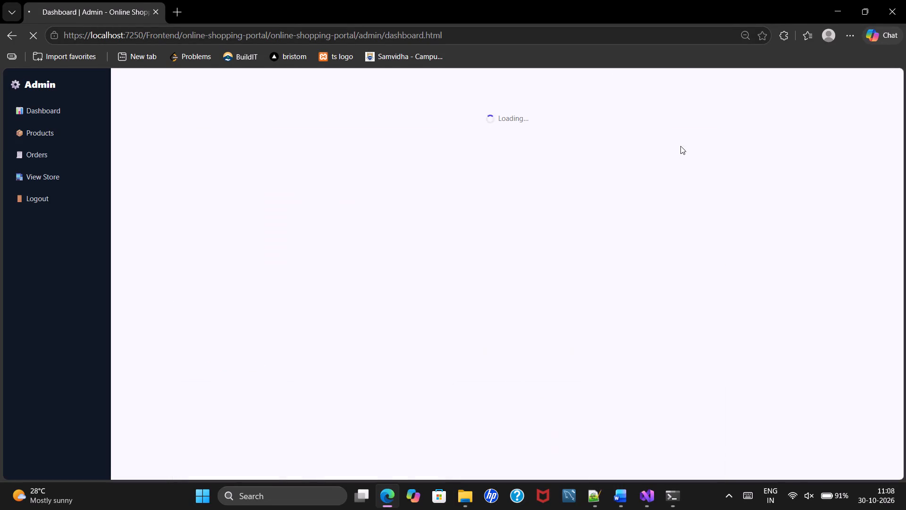
pyautogui.click(45, 136)
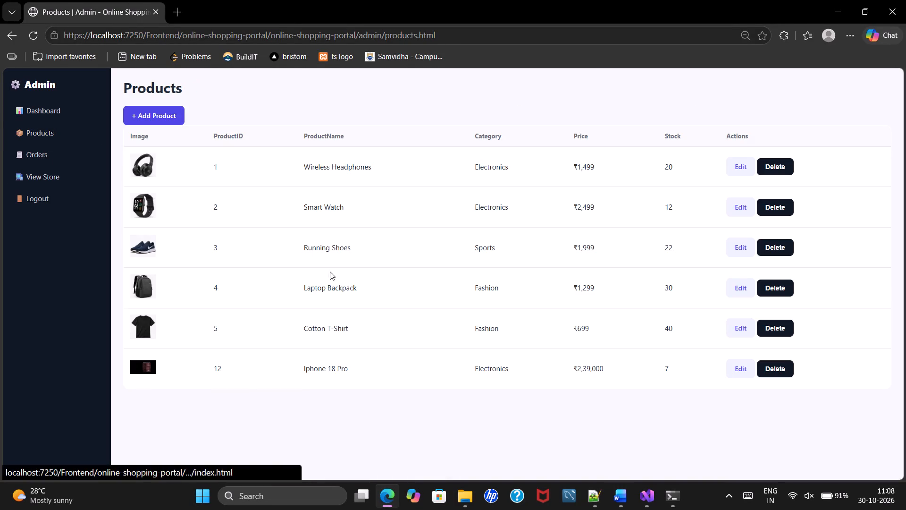
pyautogui.click(620, 432)
pyautogui.scroll(3, 620, 432)
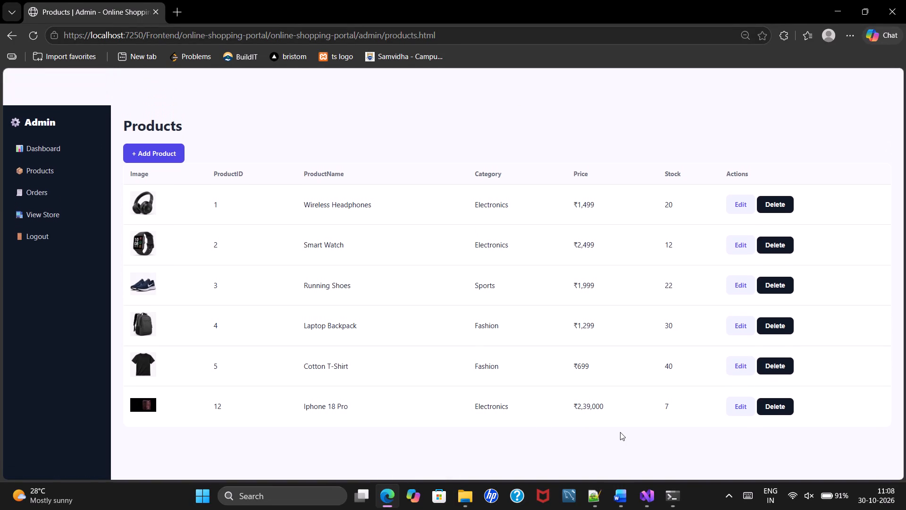
# Capture the whole admin Products page as a screenshot and paste it onto the empty line in section 8.5 of the Word report.
pyautogui.press('Print')
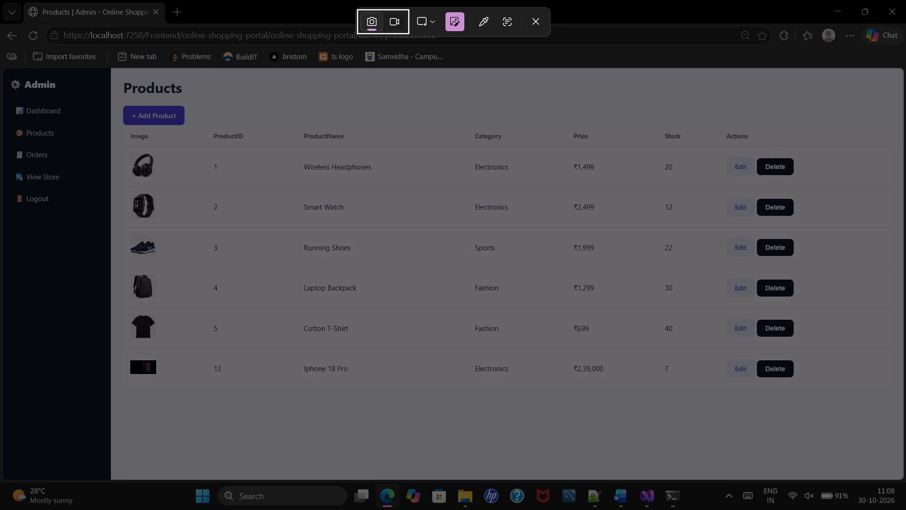
pyautogui.moveTo(0, 64); pyautogui.dragTo(796, 413)
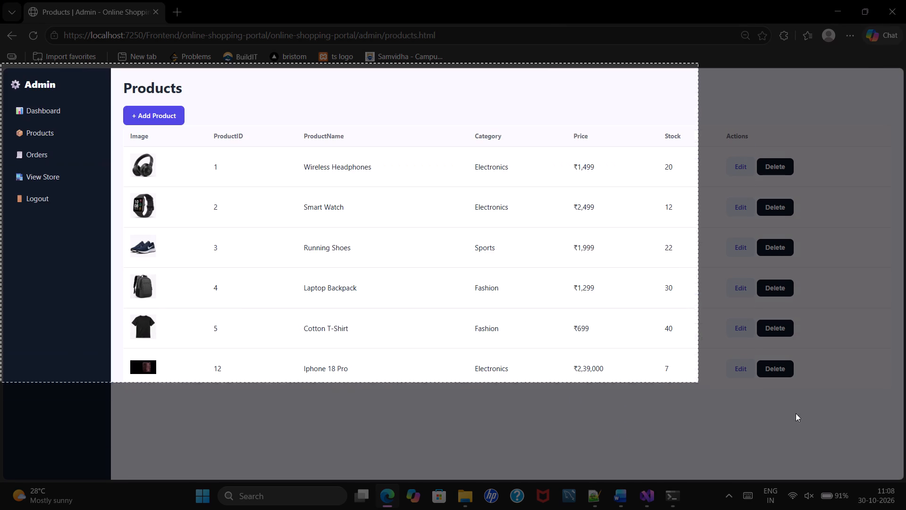
pyautogui.moveTo(796, 413); pyautogui.dragTo(905, 483)
pyautogui.hotkey('ctrl', 'c')
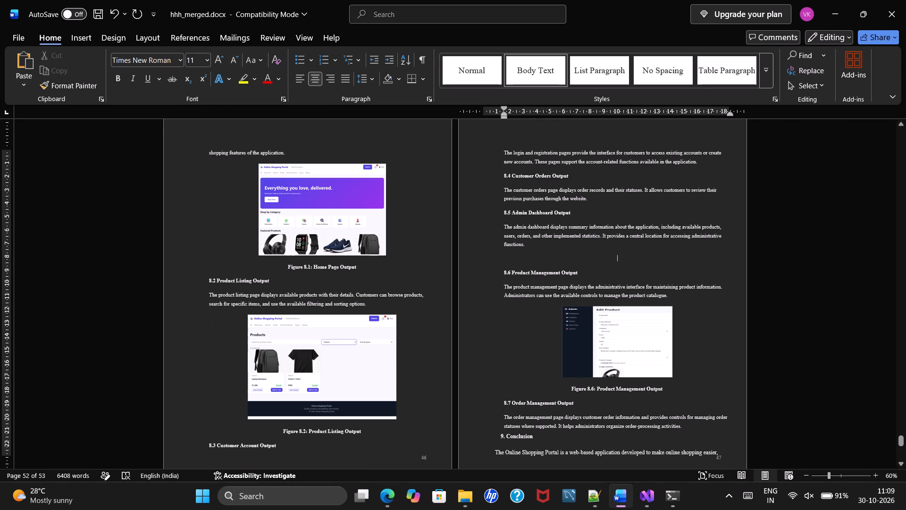
pyautogui.click(617, 259)
pyautogui.hotkey('ctrl', 'v')
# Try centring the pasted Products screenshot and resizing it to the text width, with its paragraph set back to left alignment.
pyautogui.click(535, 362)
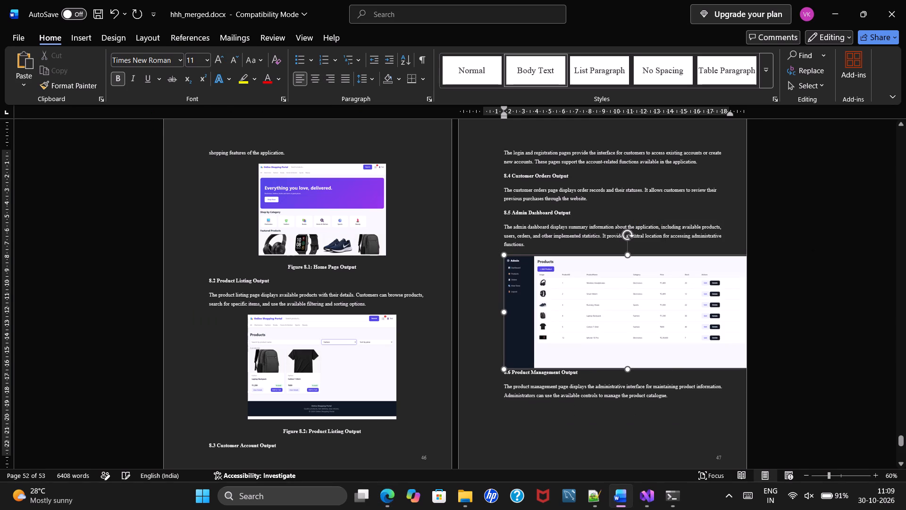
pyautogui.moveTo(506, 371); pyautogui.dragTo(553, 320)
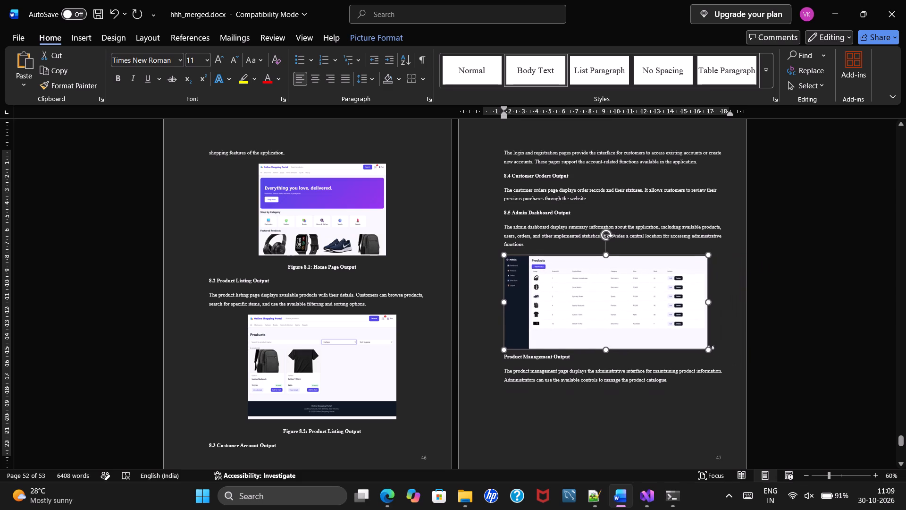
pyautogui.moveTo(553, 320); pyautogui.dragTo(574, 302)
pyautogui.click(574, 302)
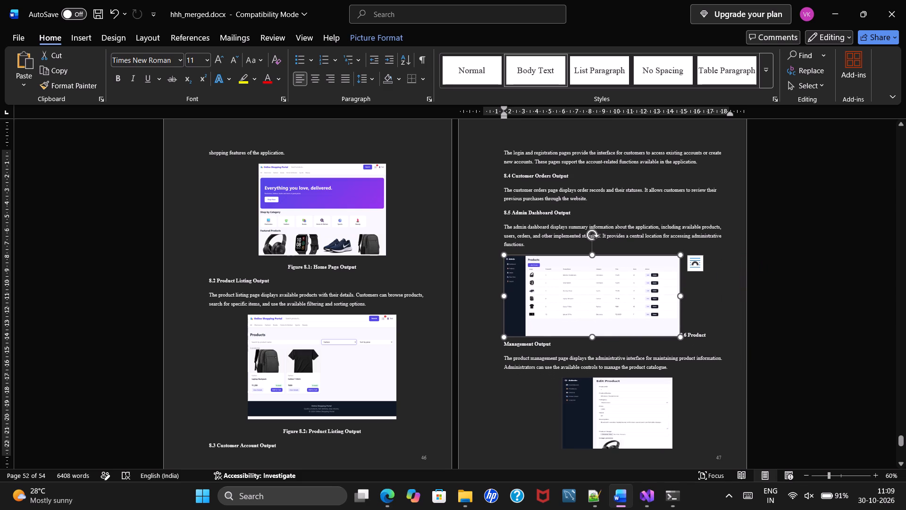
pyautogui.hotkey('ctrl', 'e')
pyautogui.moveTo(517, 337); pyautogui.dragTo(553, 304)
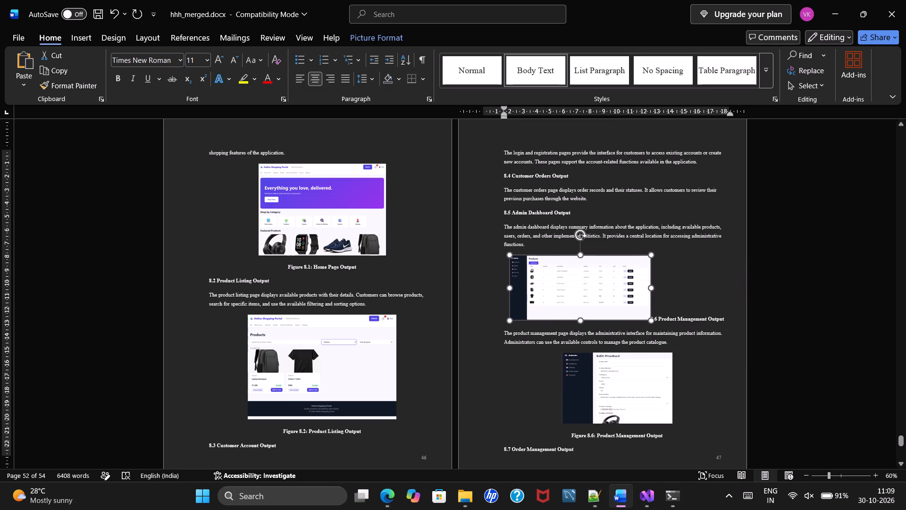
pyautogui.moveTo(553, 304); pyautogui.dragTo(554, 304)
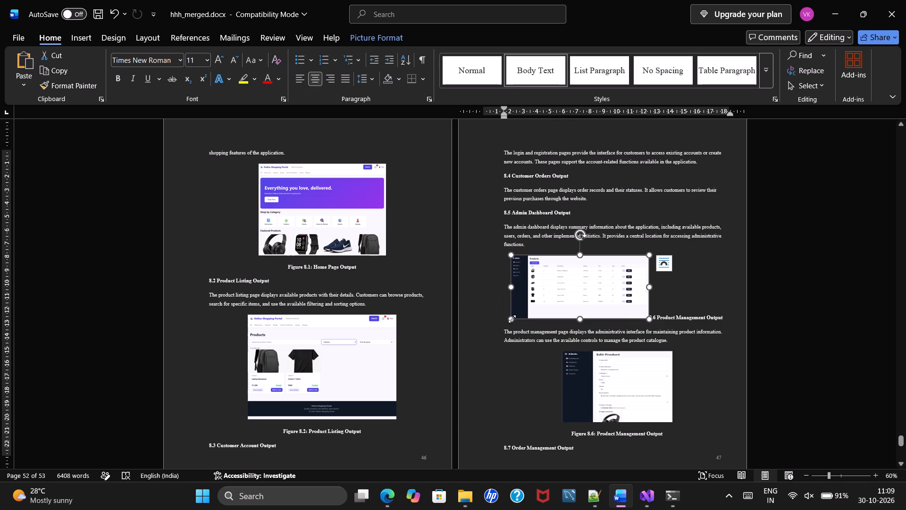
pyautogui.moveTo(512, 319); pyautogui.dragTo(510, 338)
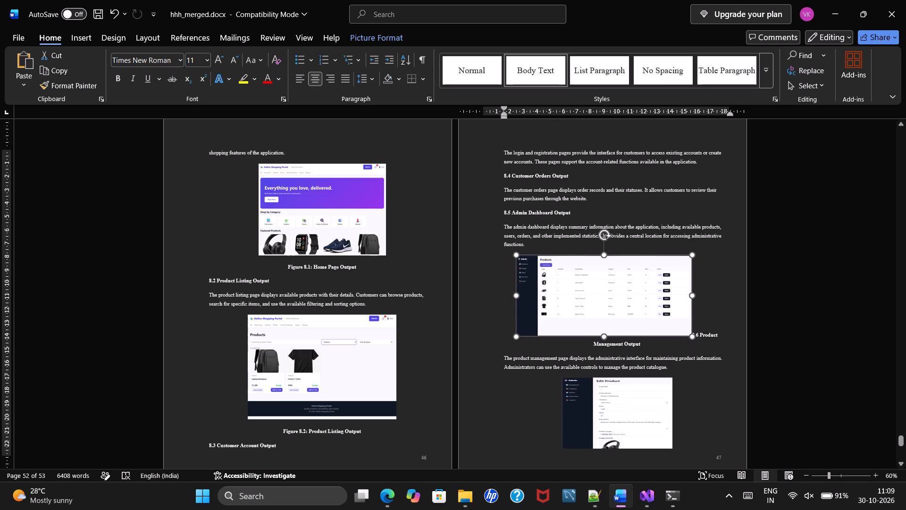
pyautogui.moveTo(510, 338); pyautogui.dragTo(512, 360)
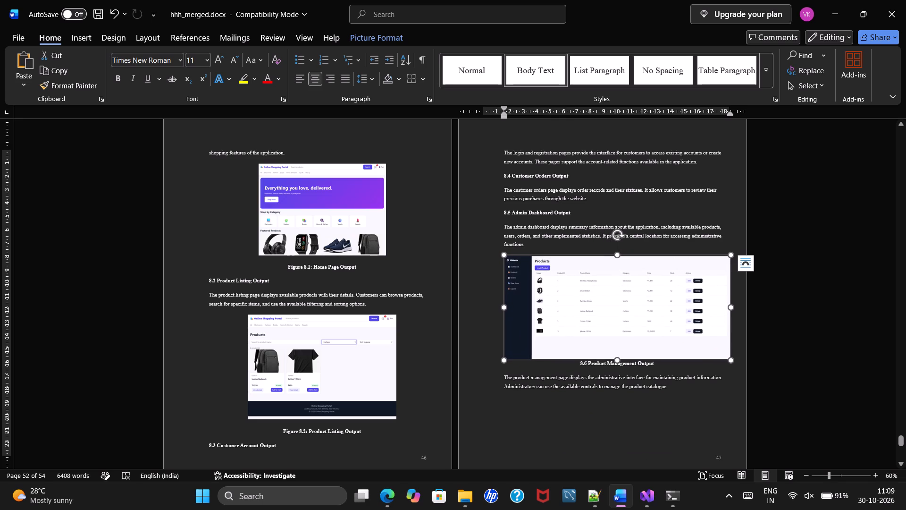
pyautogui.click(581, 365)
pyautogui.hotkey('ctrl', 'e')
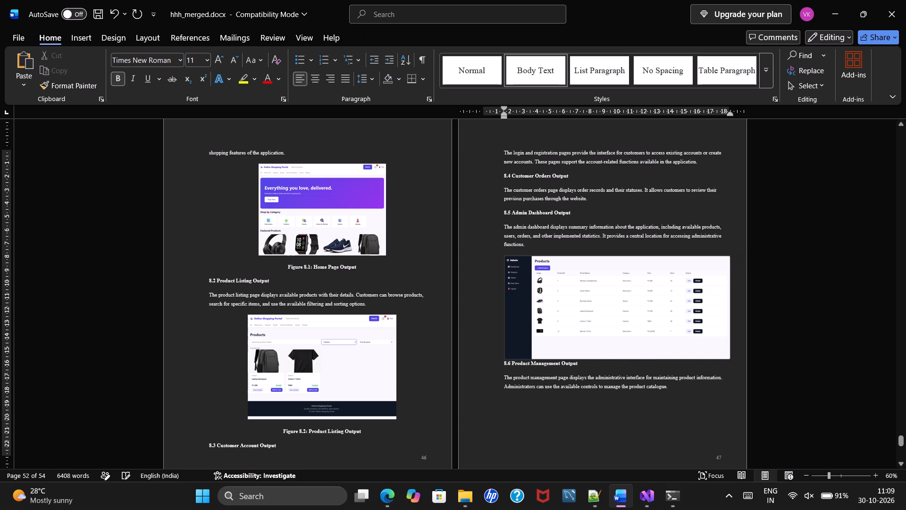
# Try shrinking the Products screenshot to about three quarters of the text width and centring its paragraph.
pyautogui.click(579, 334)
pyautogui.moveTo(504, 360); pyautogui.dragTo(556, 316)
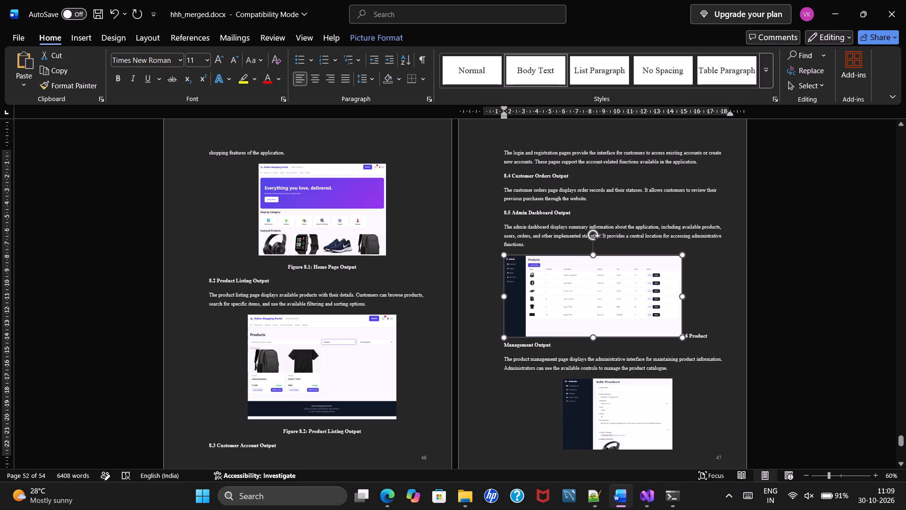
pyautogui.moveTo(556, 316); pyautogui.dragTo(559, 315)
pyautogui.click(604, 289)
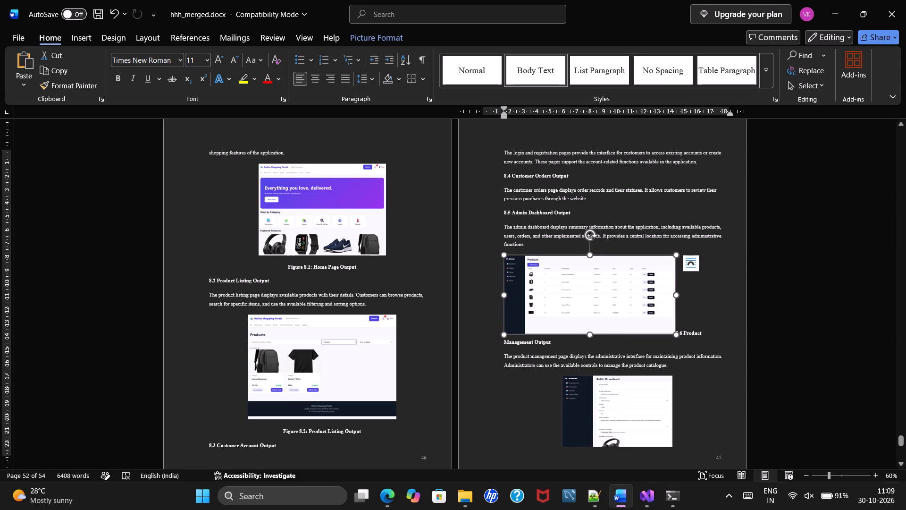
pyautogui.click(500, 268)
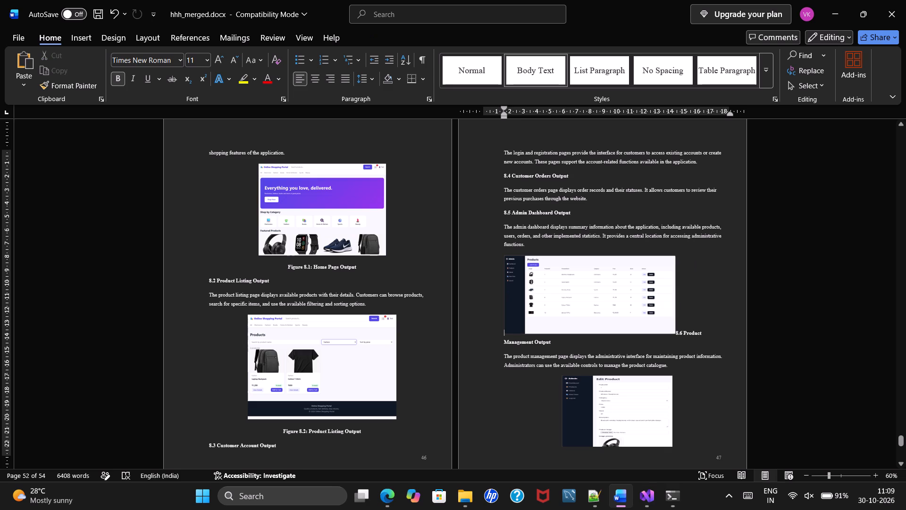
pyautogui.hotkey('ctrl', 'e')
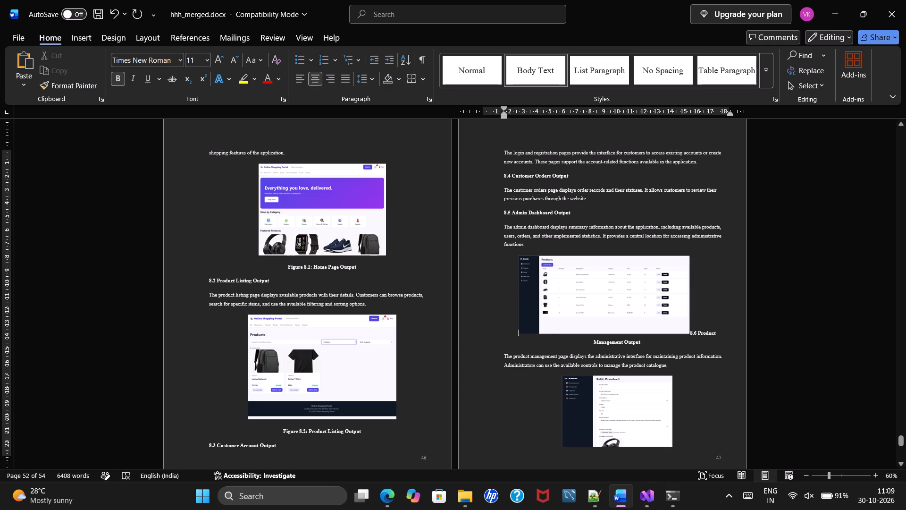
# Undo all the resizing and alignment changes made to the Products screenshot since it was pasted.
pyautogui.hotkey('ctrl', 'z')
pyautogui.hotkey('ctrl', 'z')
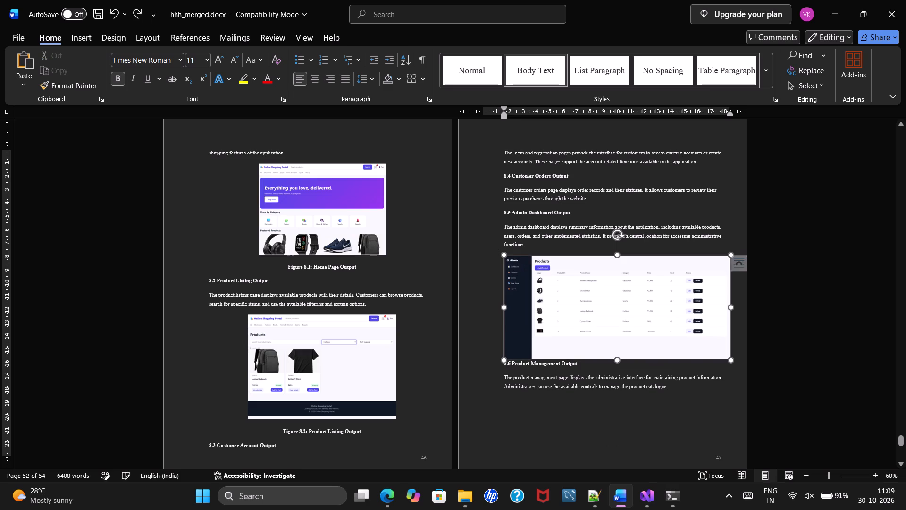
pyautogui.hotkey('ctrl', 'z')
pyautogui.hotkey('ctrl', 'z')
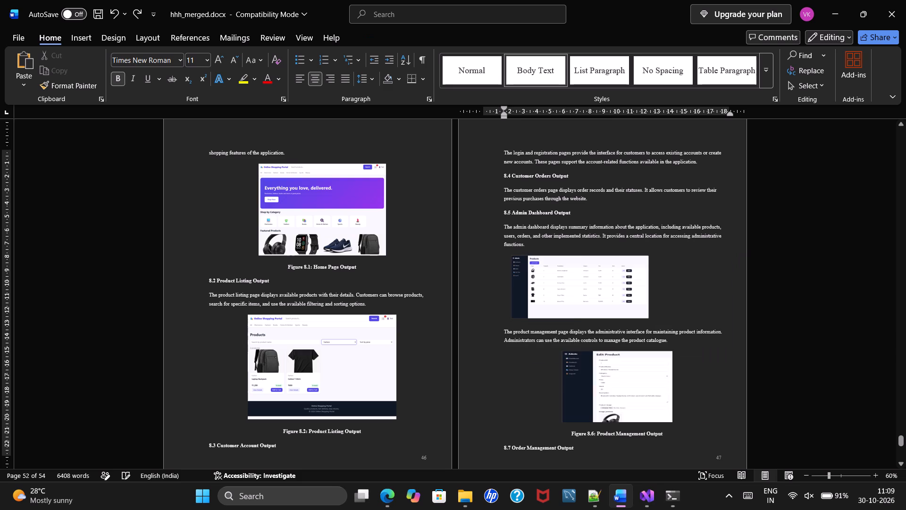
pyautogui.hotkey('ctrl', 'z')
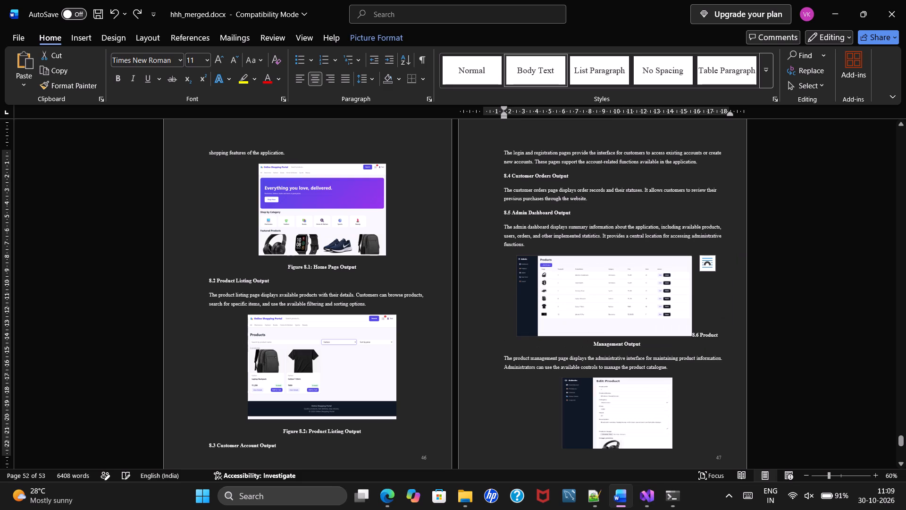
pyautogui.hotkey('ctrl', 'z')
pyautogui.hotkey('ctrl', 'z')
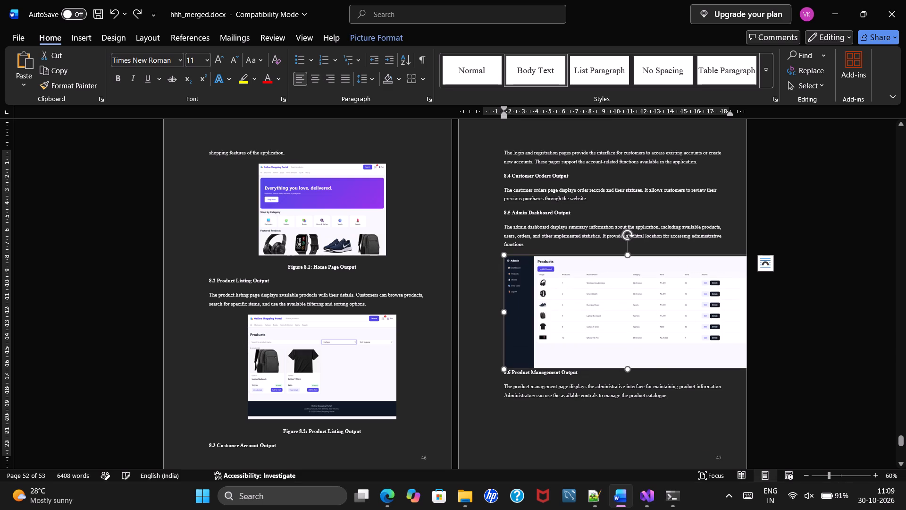
# Move the 8.6 Product Management Output heading into its own paragraph below the Products screenshot.
pyautogui.click(630, 299)
pyautogui.press('Return')
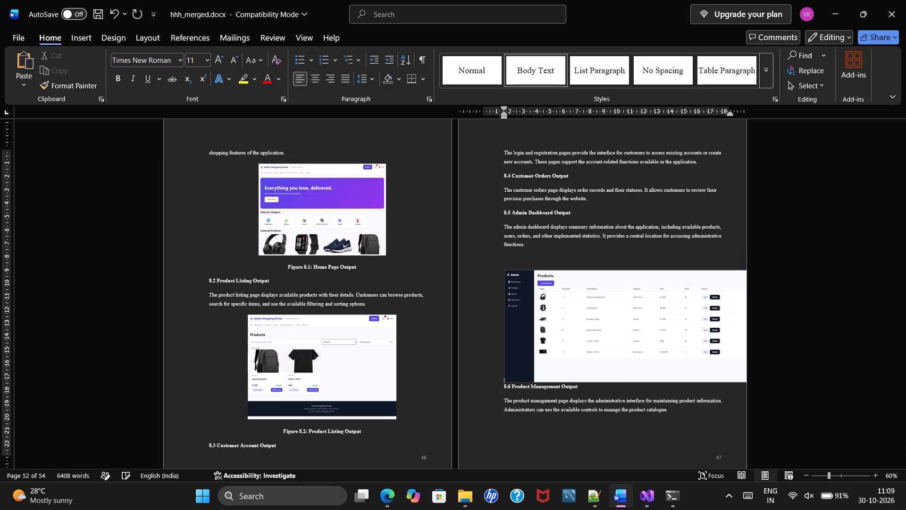
pyautogui.press('BackSpace')
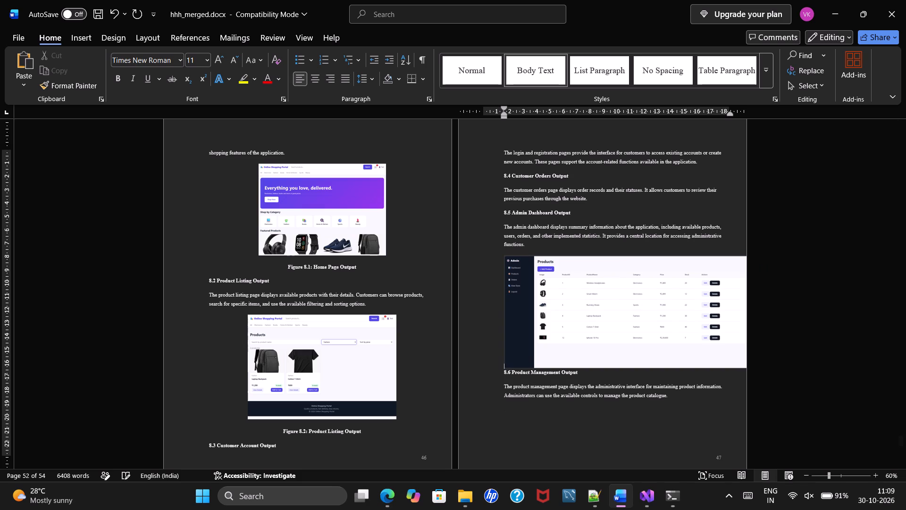
pyautogui.press('Down')
pyautogui.press('Return')
# Centre the Products screenshot under 8.5 Admin Dashboard Output and shrink it proportionally to about three quarters of the text width.
pyautogui.click(575, 339)
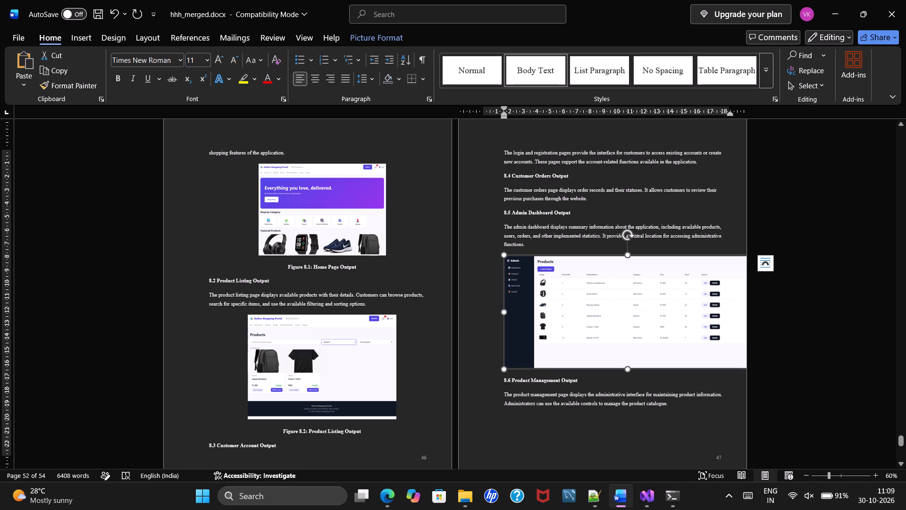
pyautogui.hotkey('ctrl', 'e')
pyautogui.moveTo(504, 370); pyautogui.dragTo(584, 310)
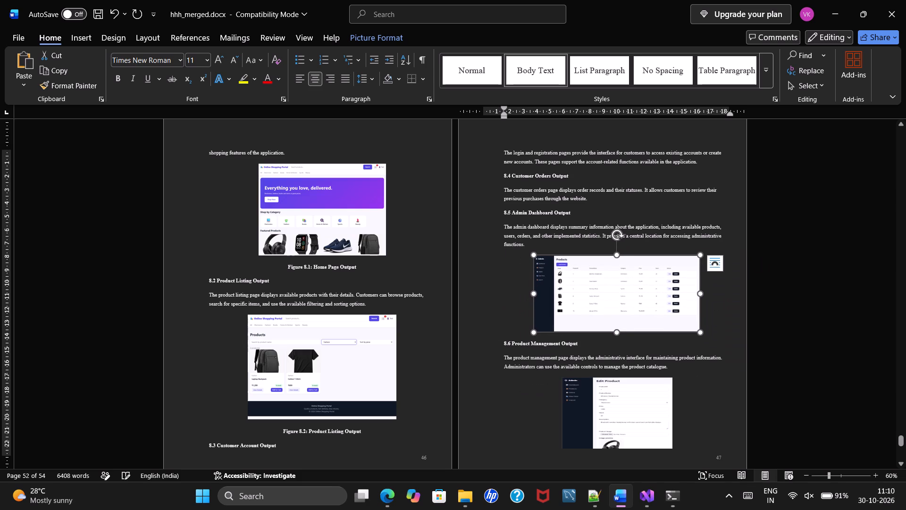
pyautogui.click(736, 444)
# Remove the empty last page that follows the 9. Conclusion section.
pyautogui.scroll(-20, 736, 444)
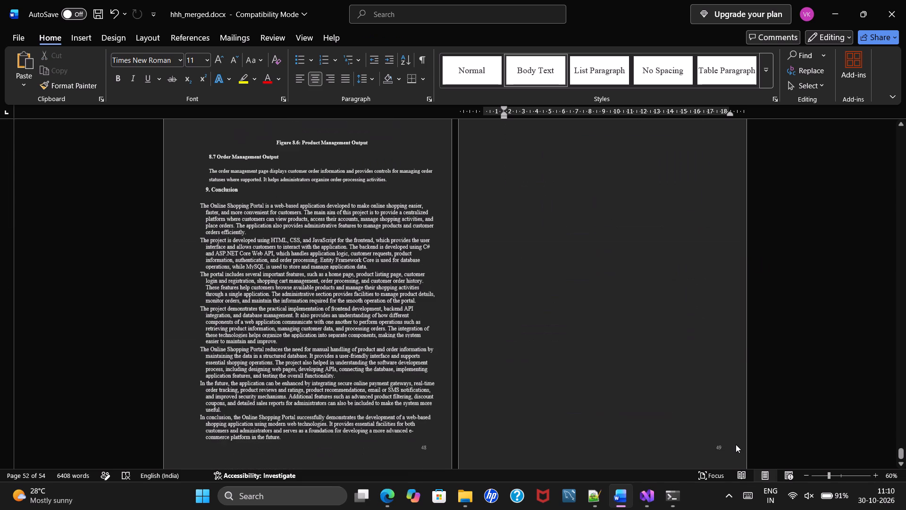
pyautogui.scroll(-12, 736, 444)
pyautogui.scroll(5, 736, 444)
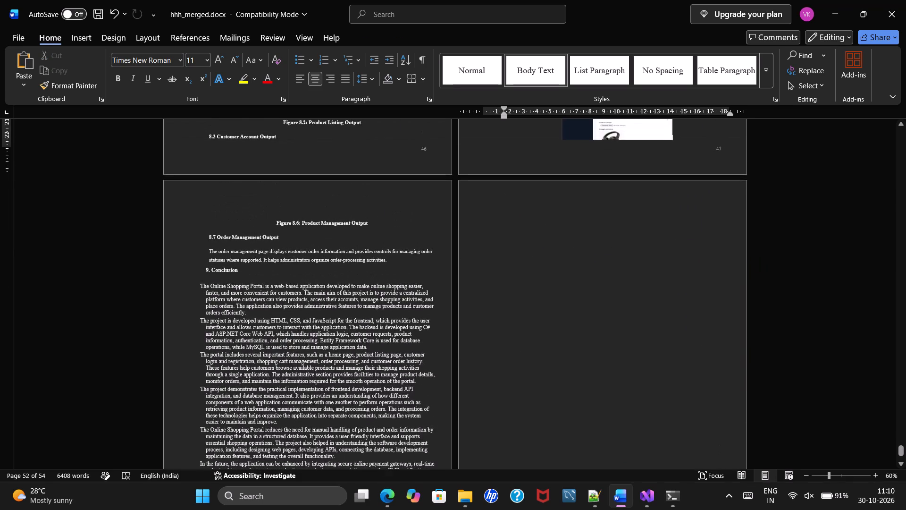
pyautogui.scroll(8, 736, 444)
pyautogui.click(566, 460)
pyautogui.scroll(-12, 566, 460)
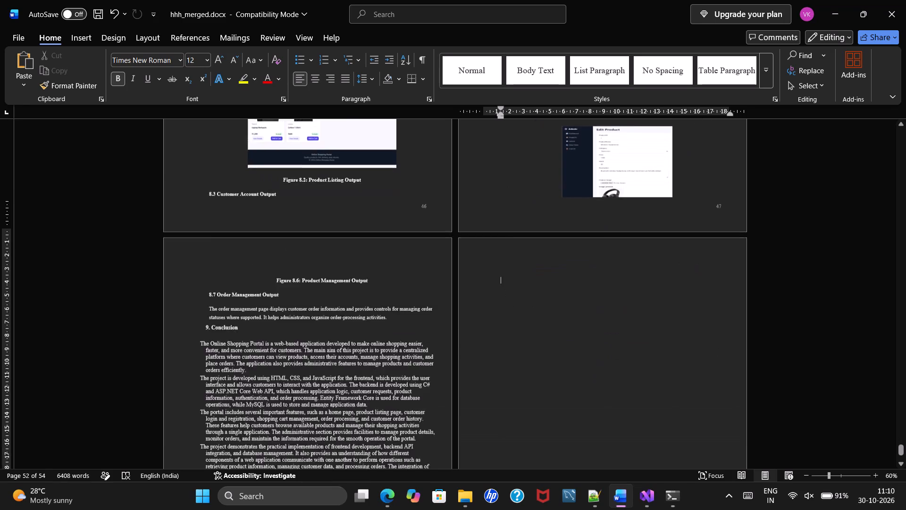
pyautogui.click(596, 353)
pyautogui.press('BackSpace')
pyautogui.press('BackSpace')
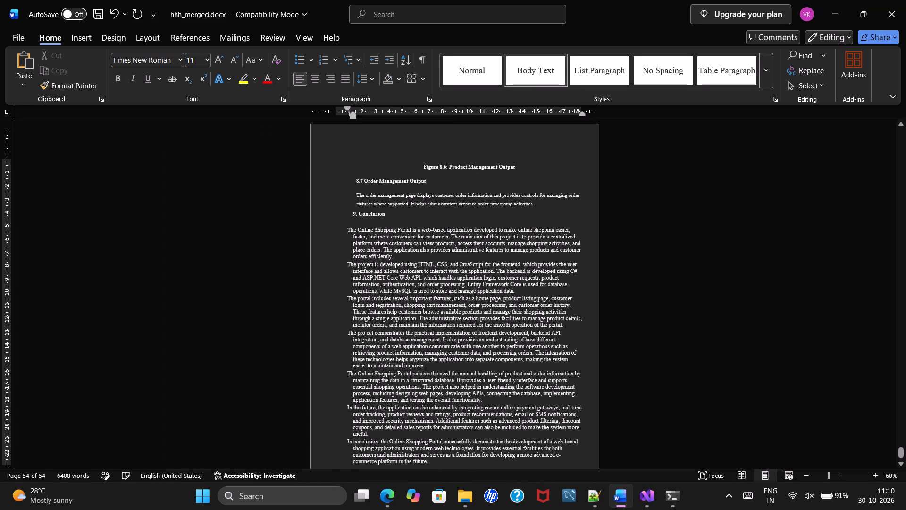
# Review the page layout of the source code, output screens and conclusion sections.
pyautogui.scroll(-3, 596, 353)
pyautogui.scroll(10, 596, 353)
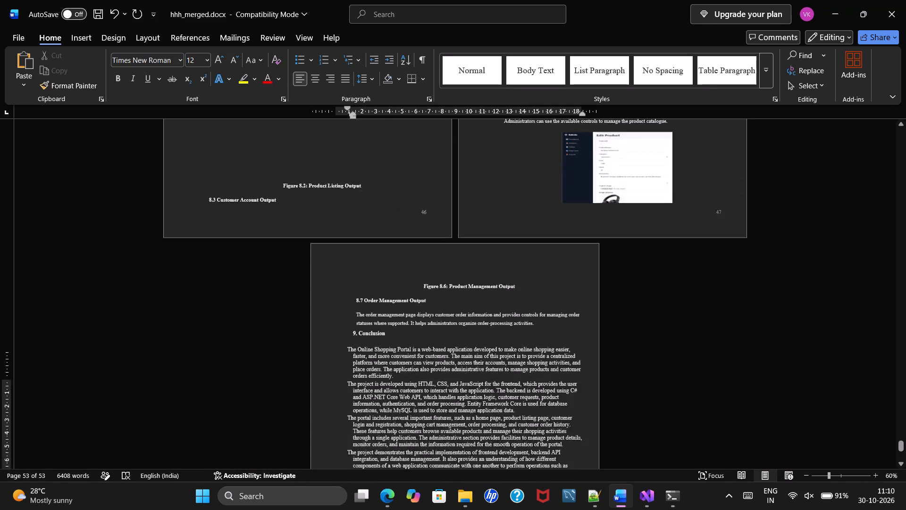
pyautogui.scroll(8, 596, 353)
pyautogui.scroll(-8, 596, 353)
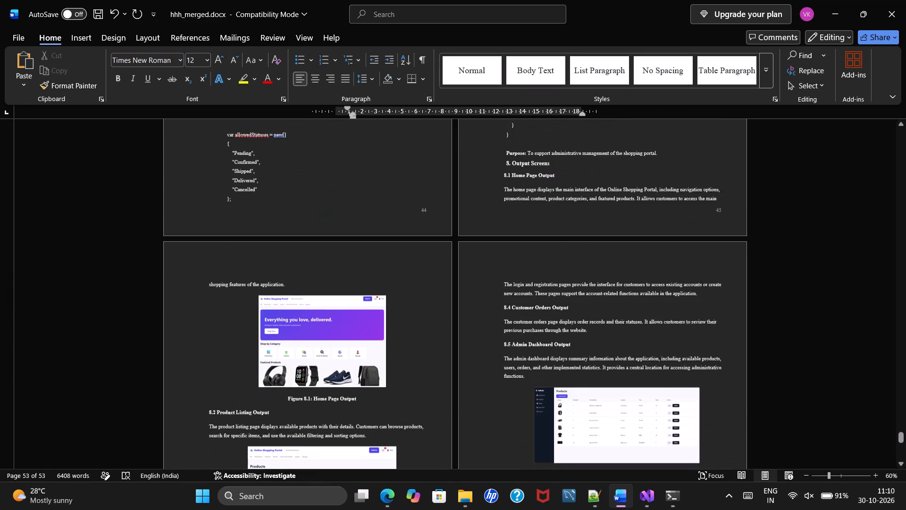
pyautogui.scroll(-1, 596, 353)
pyautogui.scroll(-12, 599, 264)
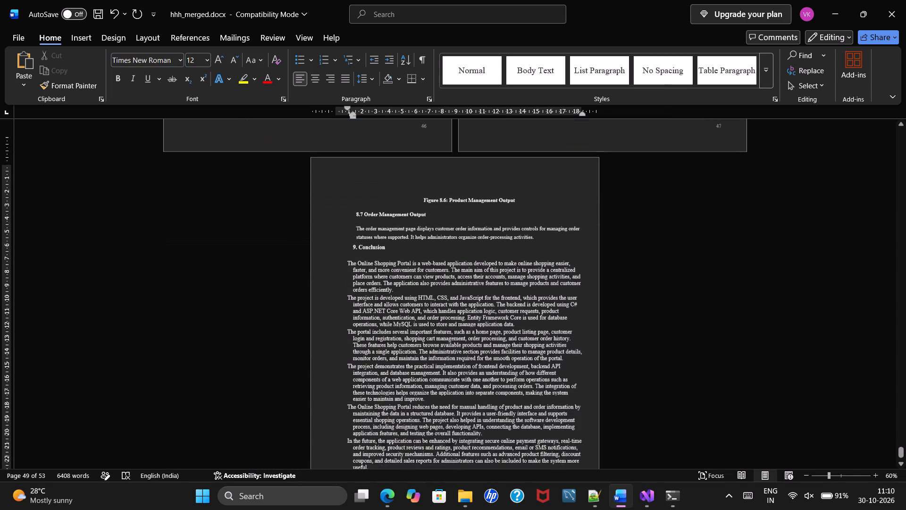
pyautogui.scroll(-3, 599, 264)
pyautogui.scroll(14, 599, 264)
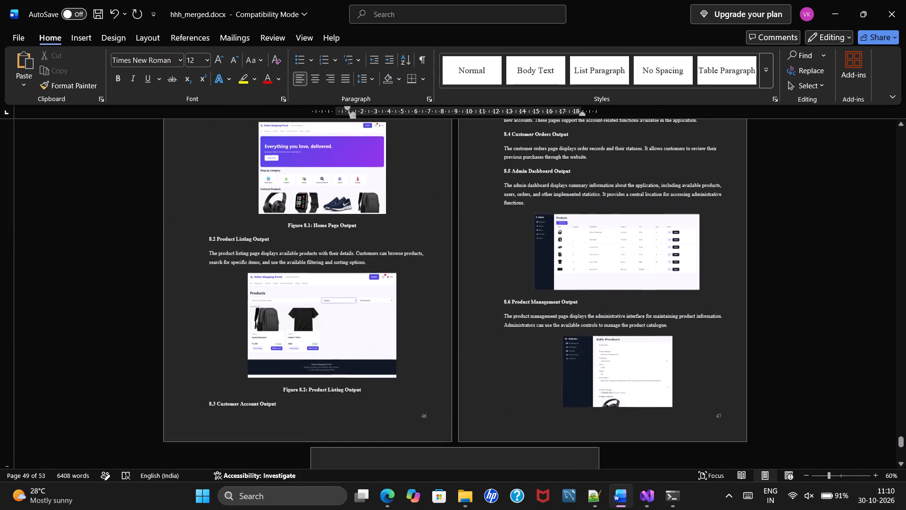
pyautogui.scroll(5, 599, 264)
pyautogui.scroll(20, 599, 264)
pyautogui.scroll(20, 599, 264)
pyautogui.scroll(20, 599, 264)
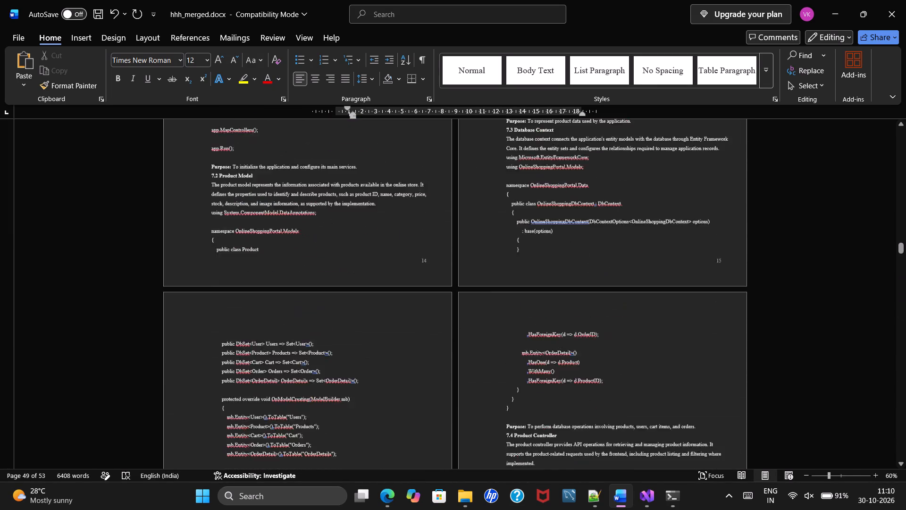
pyautogui.scroll(-20, 599, 264)
pyautogui.scroll(-2, 599, 264)
pyautogui.scroll(-20, 599, 264)
pyautogui.scroll(-20, 599, 264)
pyautogui.scroll(-20, 599, 264)
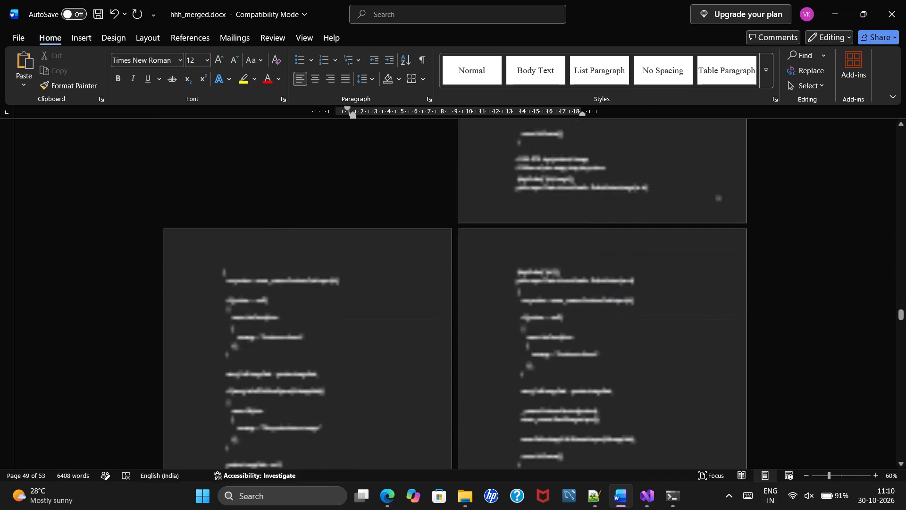
pyautogui.scroll(-20, 599, 264)
pyautogui.scroll(-20, 599, 264)
pyautogui.scroll(-20, 599, 264)
pyautogui.scroll(17, 599, 264)
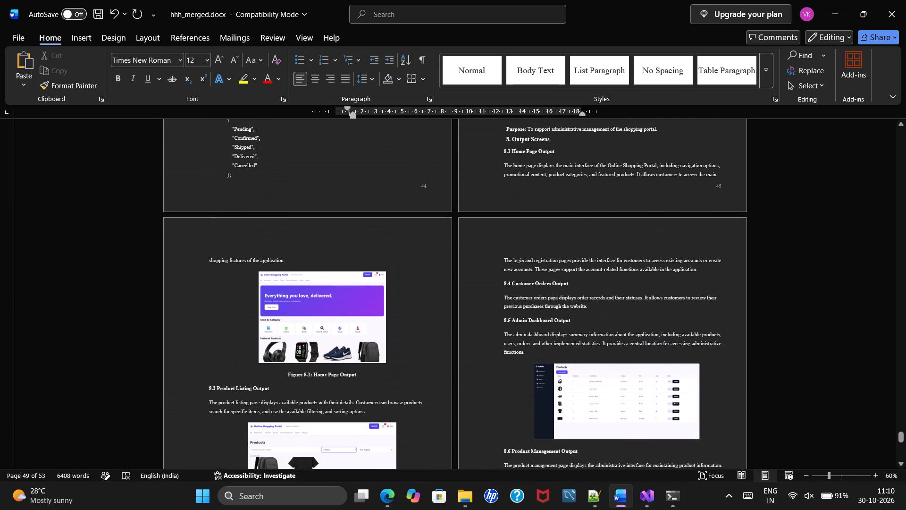
# Insert one blank line above the home page screenshot and another below its Figure 8.1 caption.
pyautogui.click(300, 263)
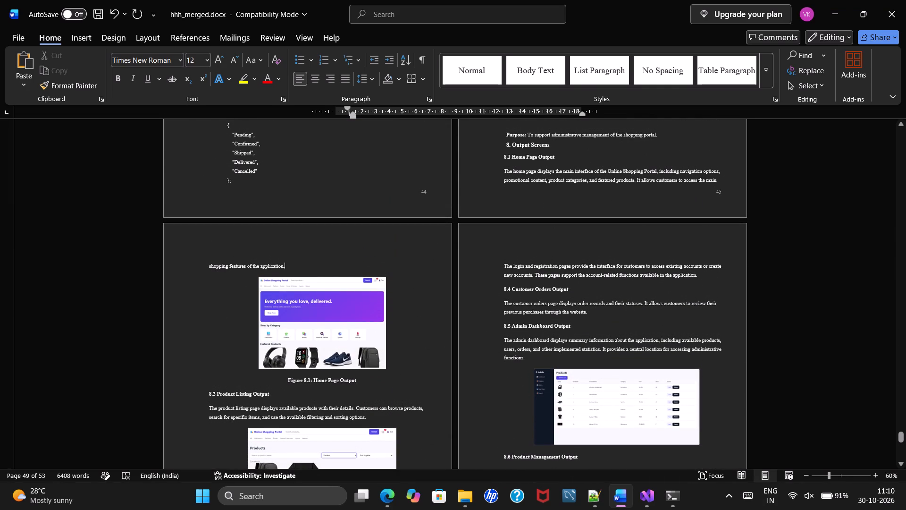
pyautogui.press('Return')
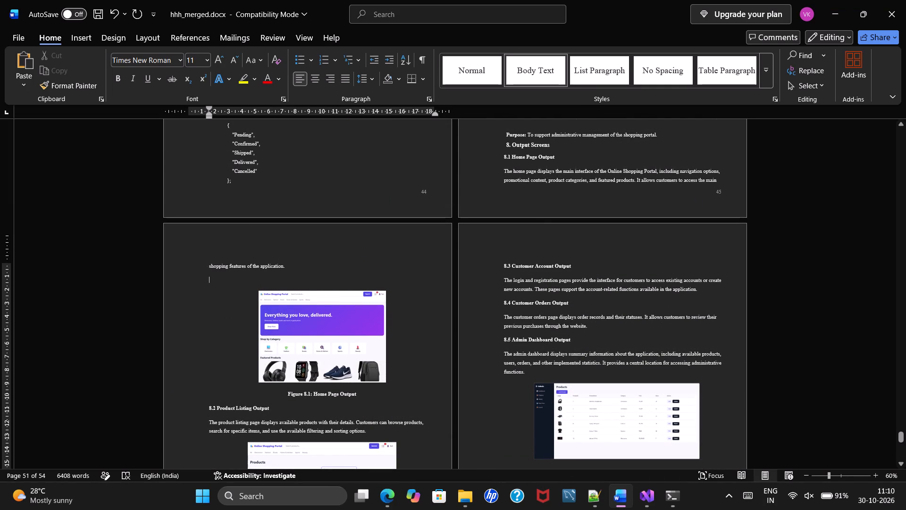
pyautogui.click(403, 382)
pyautogui.click(275, 400)
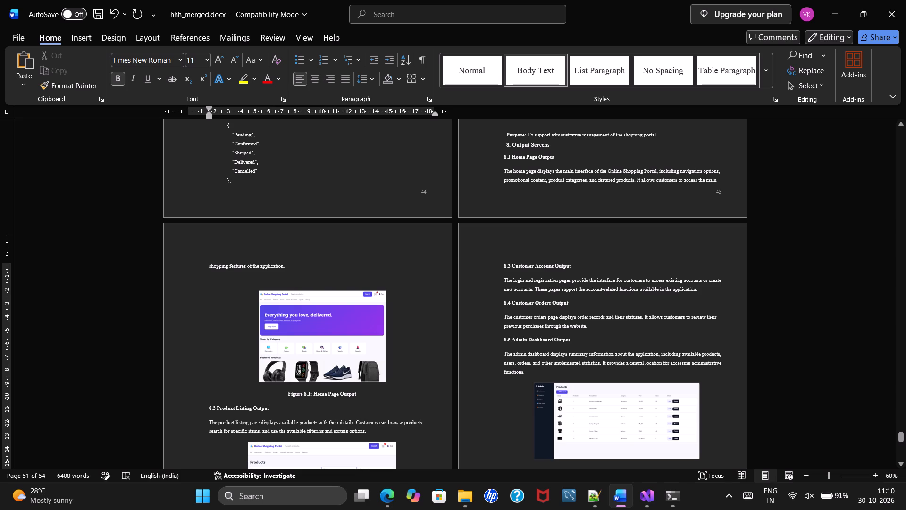
pyautogui.click(269, 400)
pyautogui.click(384, 394)
pyautogui.press('Return')
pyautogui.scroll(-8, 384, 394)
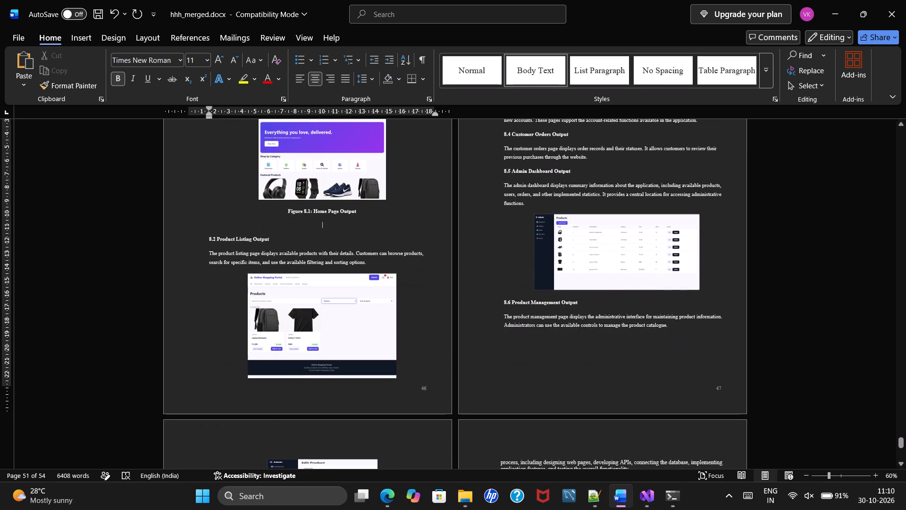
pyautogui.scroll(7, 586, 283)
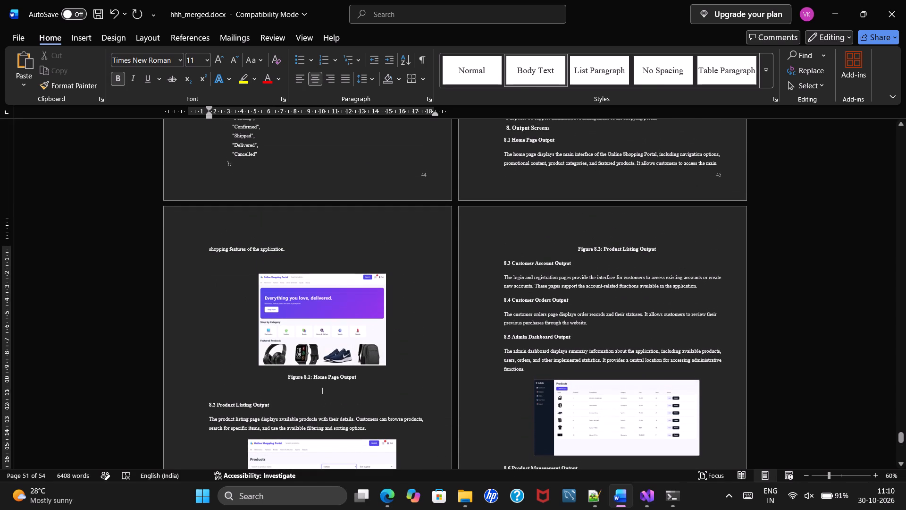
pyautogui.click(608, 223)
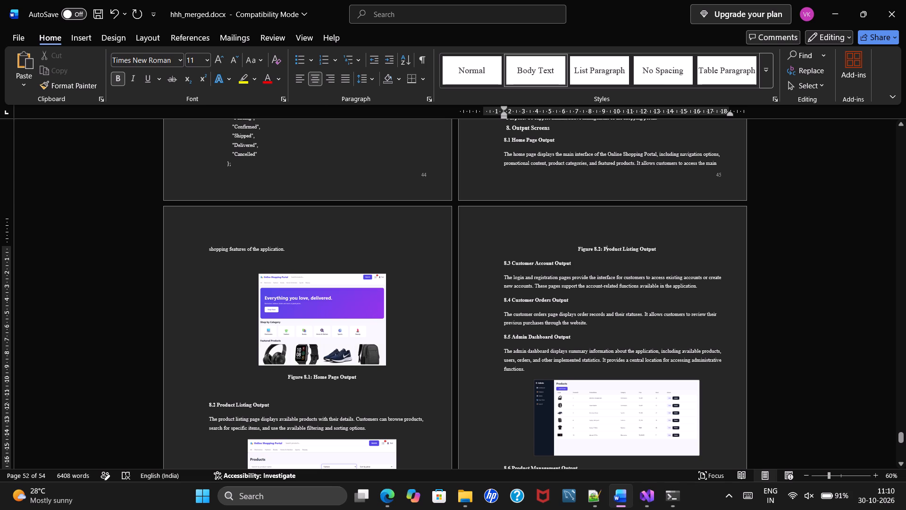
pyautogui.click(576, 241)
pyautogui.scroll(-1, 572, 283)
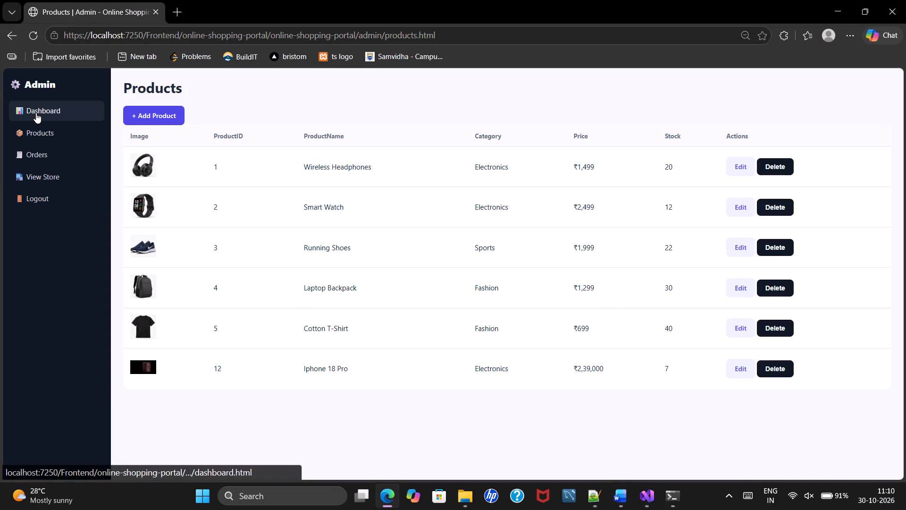
# Switch to Edge and open the Dashboard page in the shopping portal's admin area.
pyautogui.click(36, 113)
pyautogui.click(31, 85)
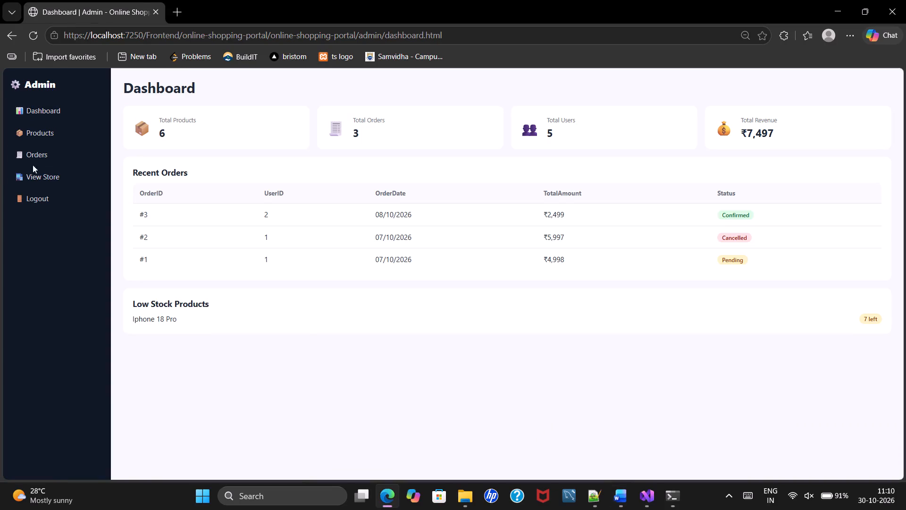
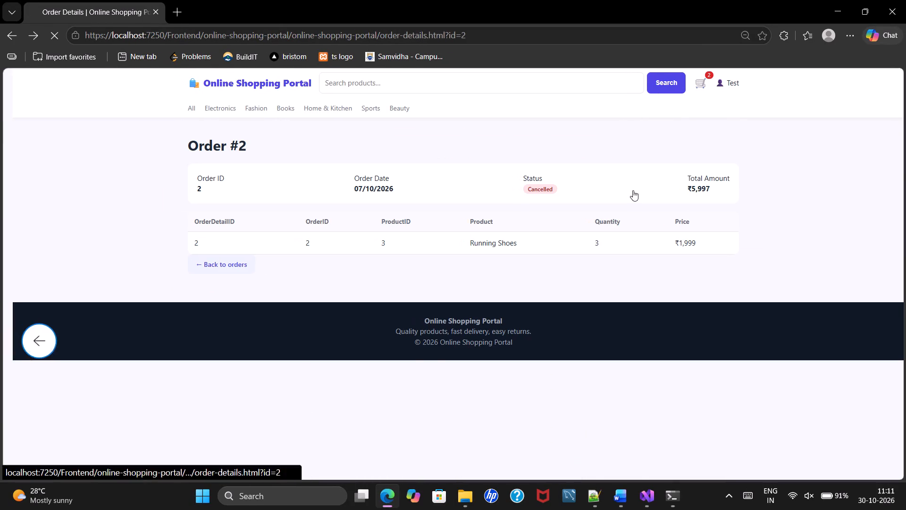
# Open the details page of order #1 in the shopping portal.
pyautogui.click(634, 227)
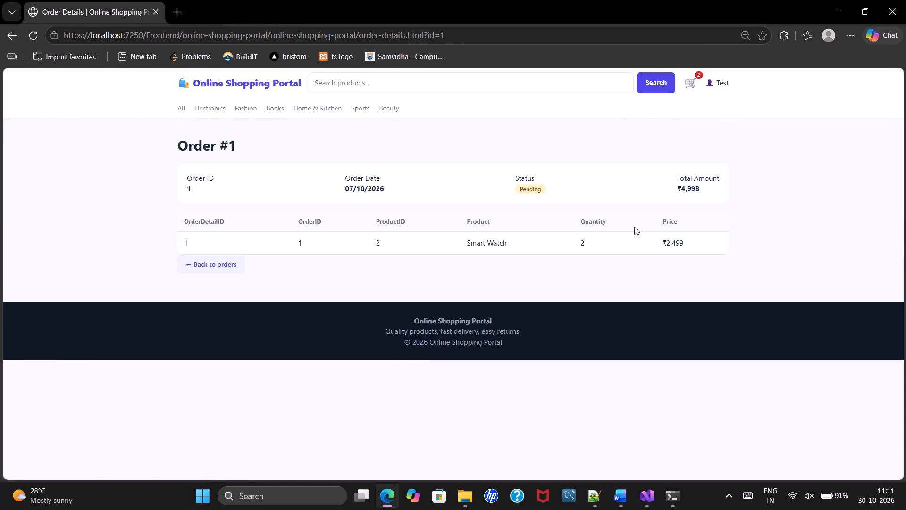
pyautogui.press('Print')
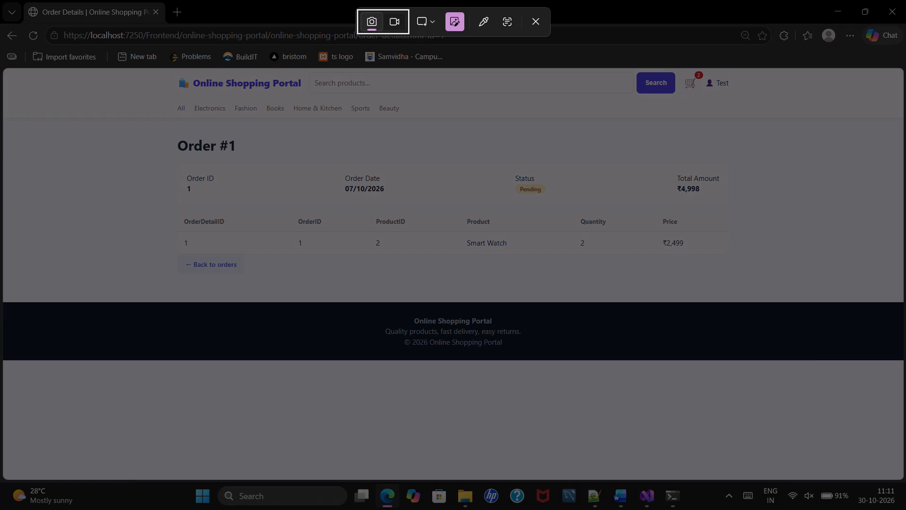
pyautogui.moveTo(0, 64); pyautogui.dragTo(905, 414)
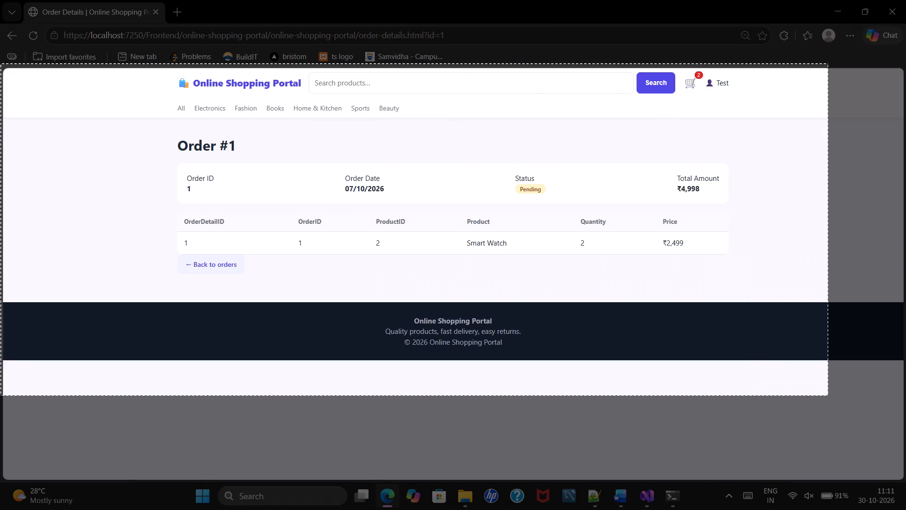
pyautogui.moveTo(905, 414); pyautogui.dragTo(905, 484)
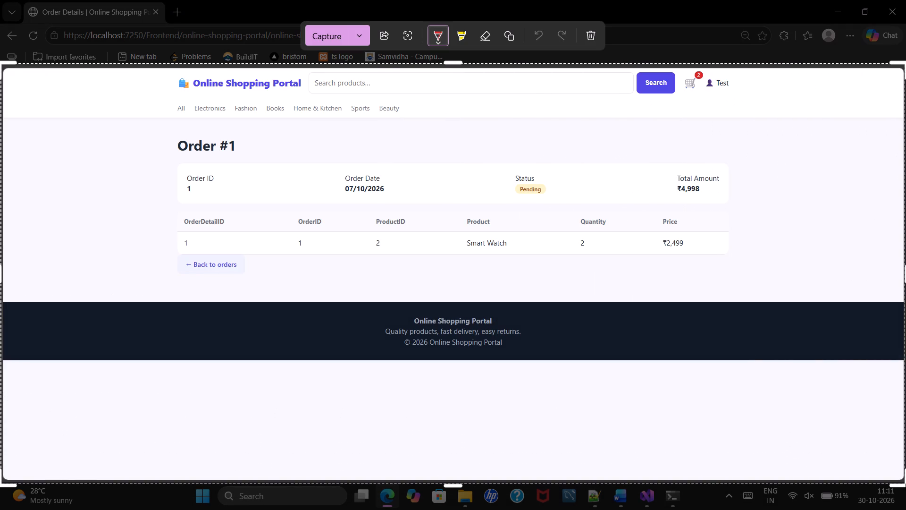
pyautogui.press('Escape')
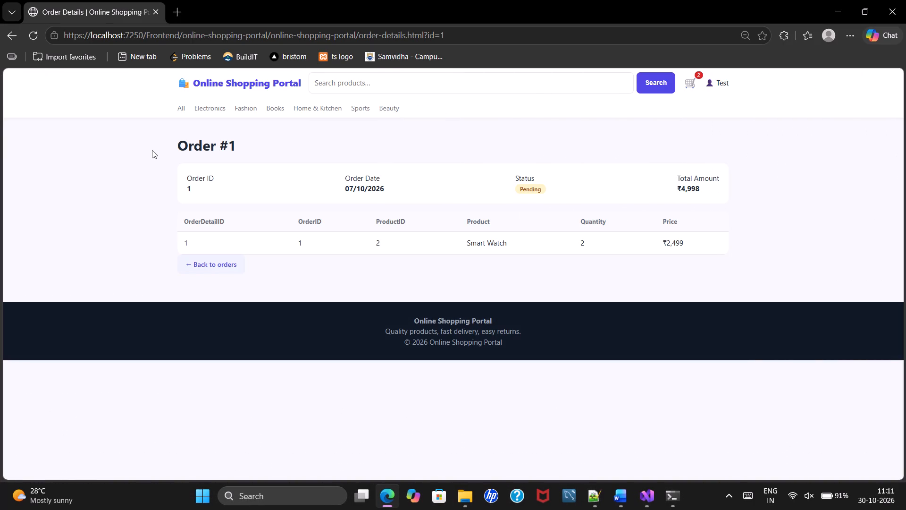
# Capture the Order #1 page content from the portal header down to the footer, cropping the empty side margins, and copy it.
pyautogui.press('Print')
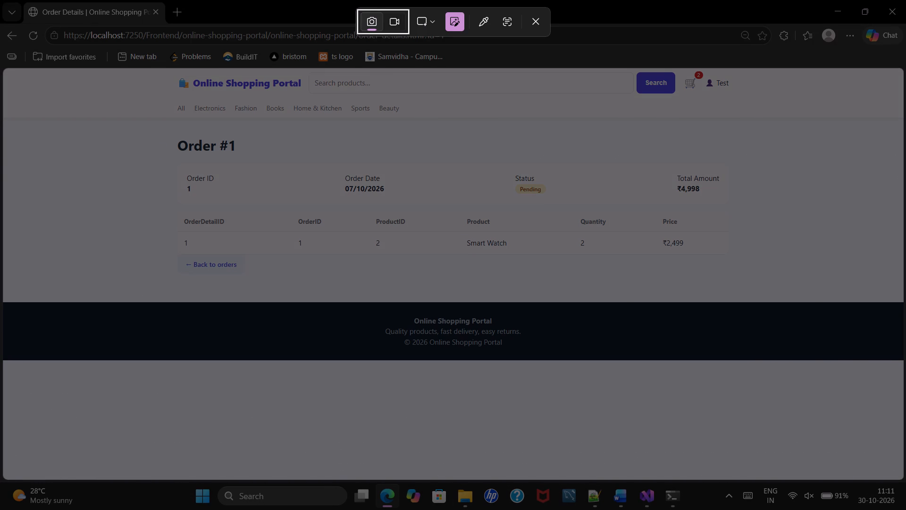
pyautogui.moveTo(166, 68); pyautogui.dragTo(744, 361)
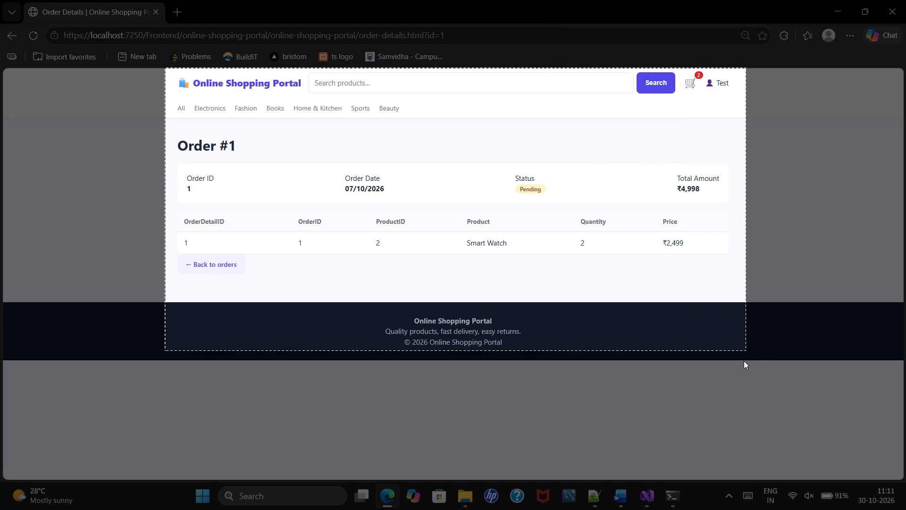
pyautogui.moveTo(744, 361); pyautogui.dragTo(749, 363)
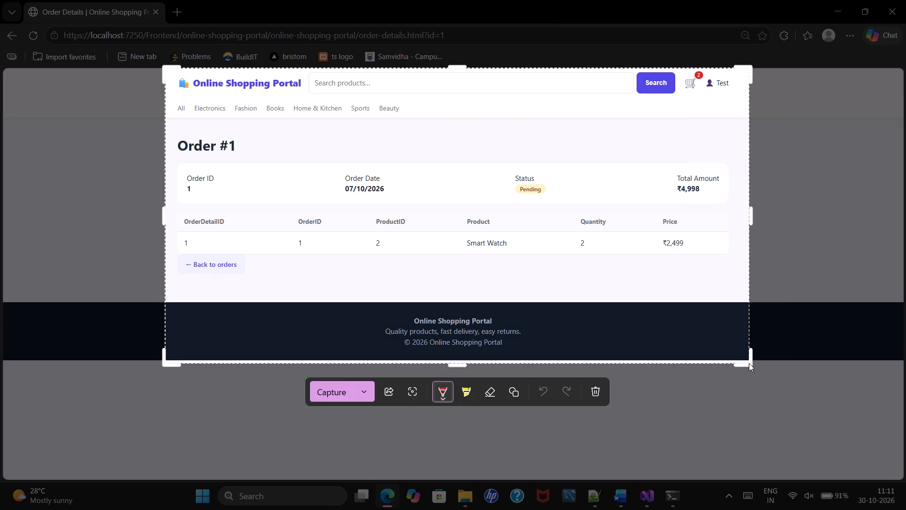
pyautogui.hotkey('ctrl', 'c')
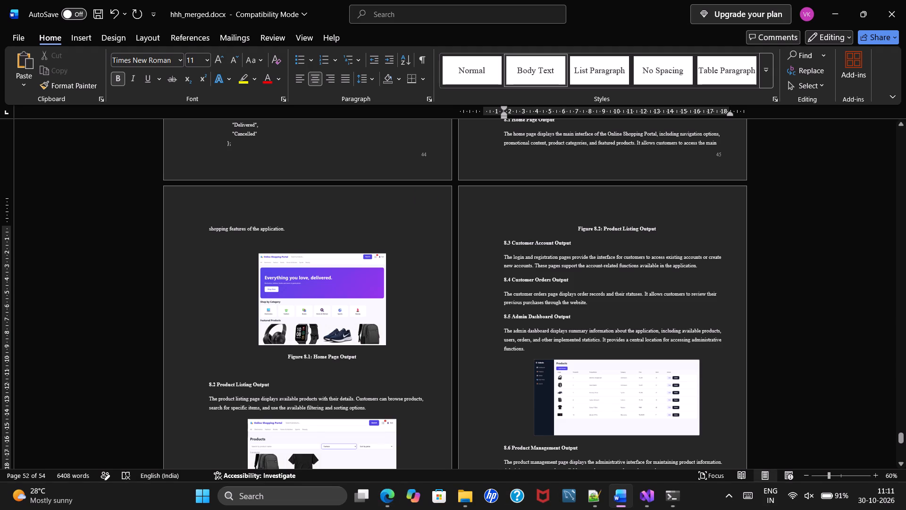
# Switch to Word and add two blank lines after the 8.3 Customer Account Output paragraph.
pyautogui.click(701, 267)
pyautogui.press('Return')
pyautogui.press('Return')
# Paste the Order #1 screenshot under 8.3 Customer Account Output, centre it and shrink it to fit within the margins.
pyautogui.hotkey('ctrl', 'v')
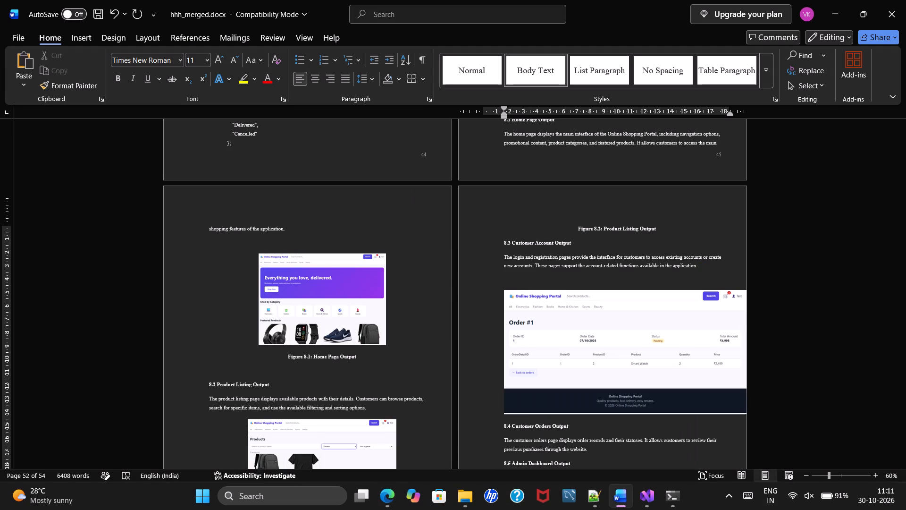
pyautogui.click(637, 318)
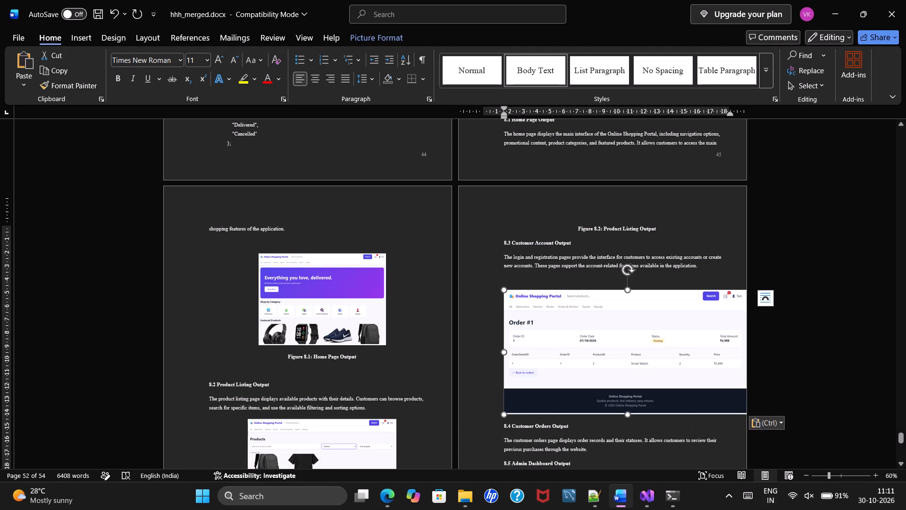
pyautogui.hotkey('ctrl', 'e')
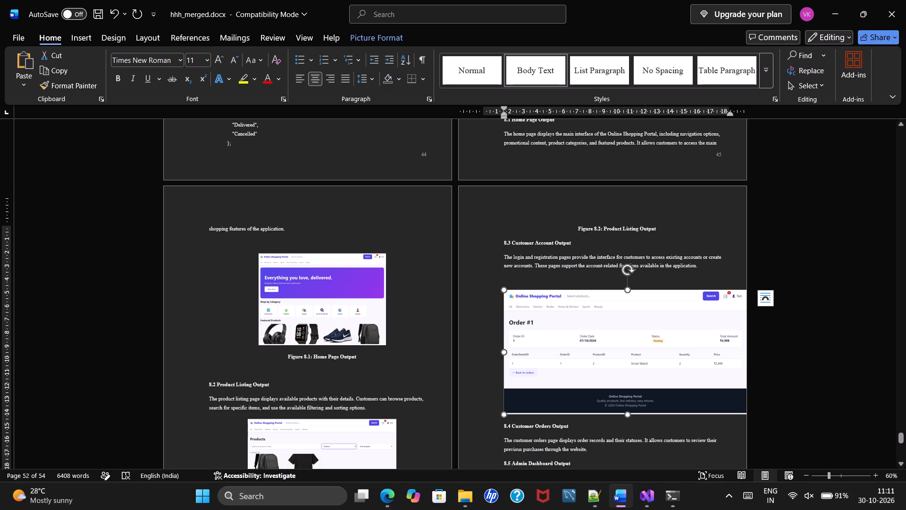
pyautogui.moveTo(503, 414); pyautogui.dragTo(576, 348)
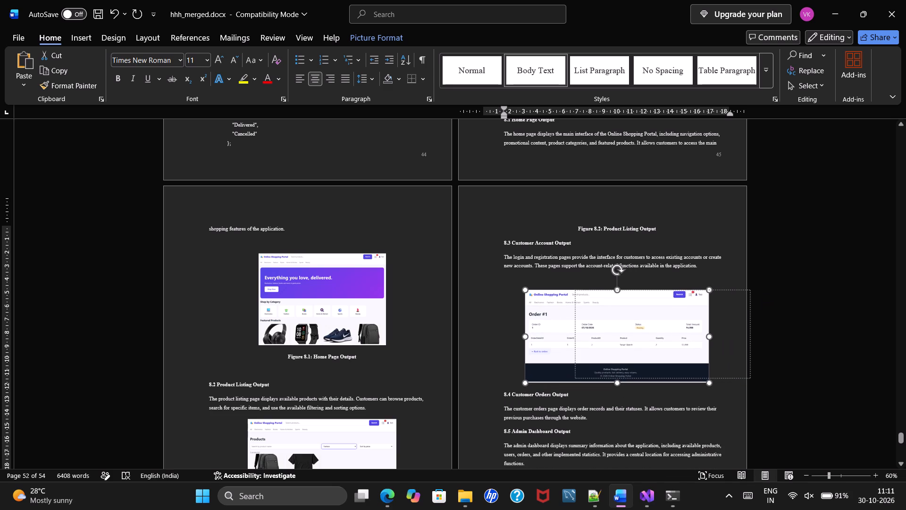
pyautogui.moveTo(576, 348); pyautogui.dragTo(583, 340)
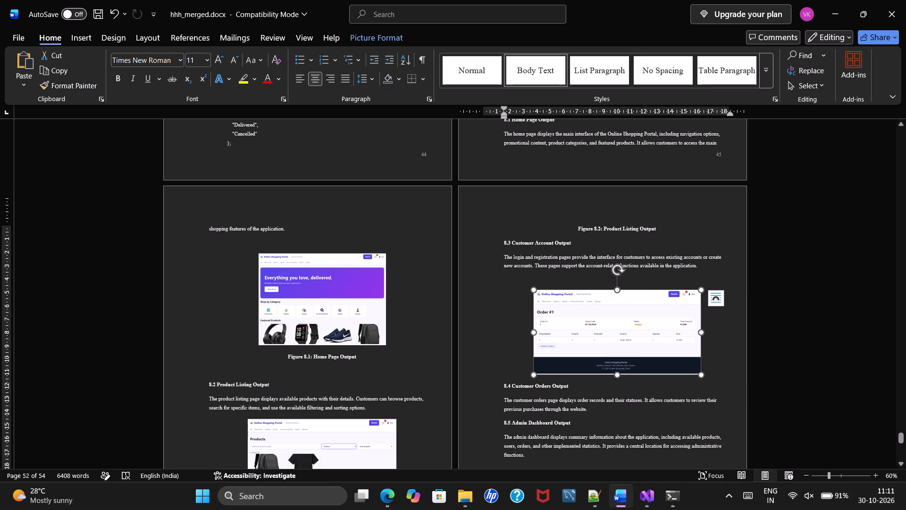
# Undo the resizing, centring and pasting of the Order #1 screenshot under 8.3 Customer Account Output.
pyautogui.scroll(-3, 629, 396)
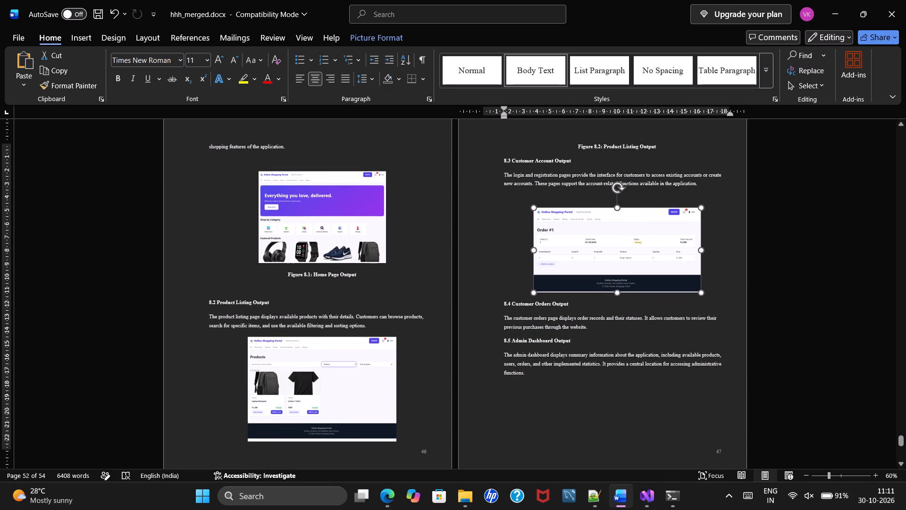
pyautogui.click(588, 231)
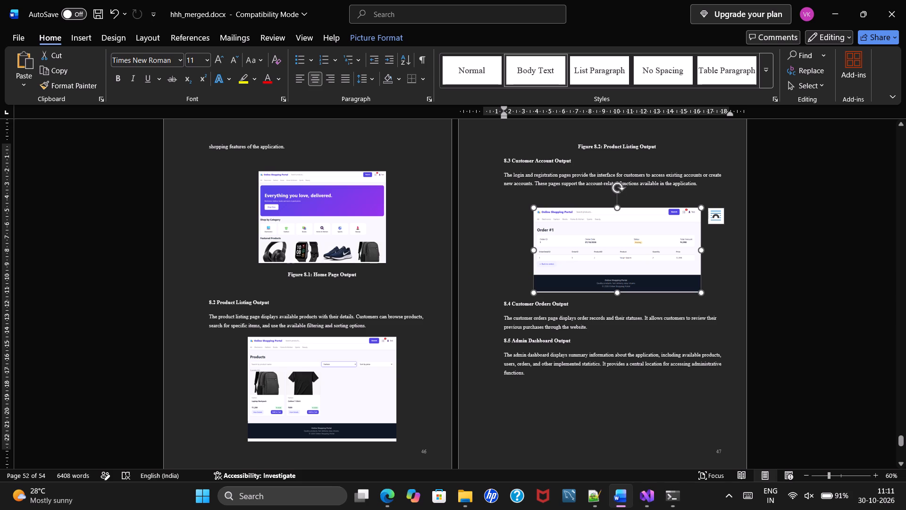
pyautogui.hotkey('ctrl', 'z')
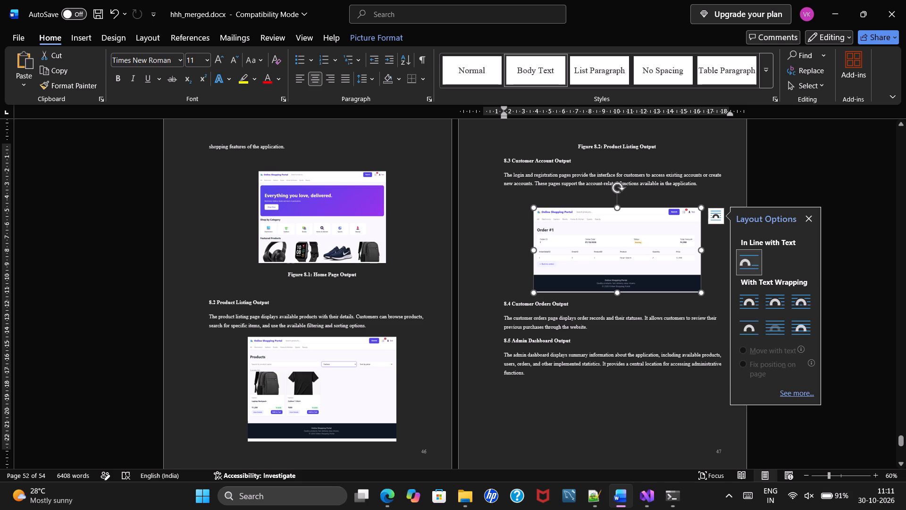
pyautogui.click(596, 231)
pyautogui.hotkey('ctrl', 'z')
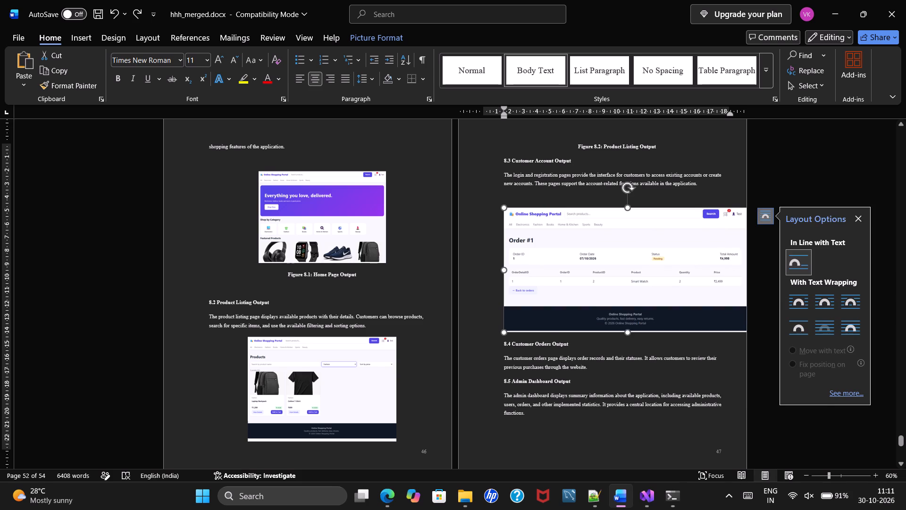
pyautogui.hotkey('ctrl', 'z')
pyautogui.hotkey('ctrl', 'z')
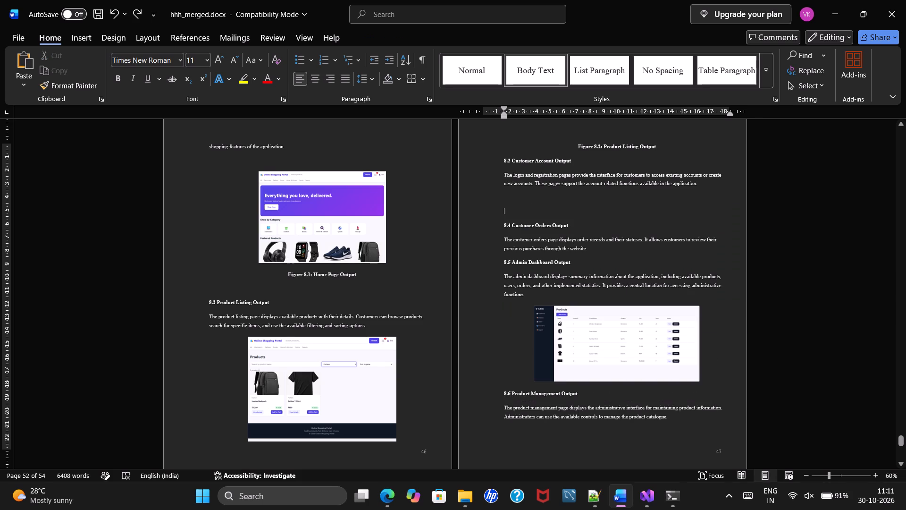
# Paste the Order #1 screenshot centred below the 8.4 Customer Orders Output paragraph and shrink it to fit within the margins.
pyautogui.click(602, 251)
pyautogui.press('Return')
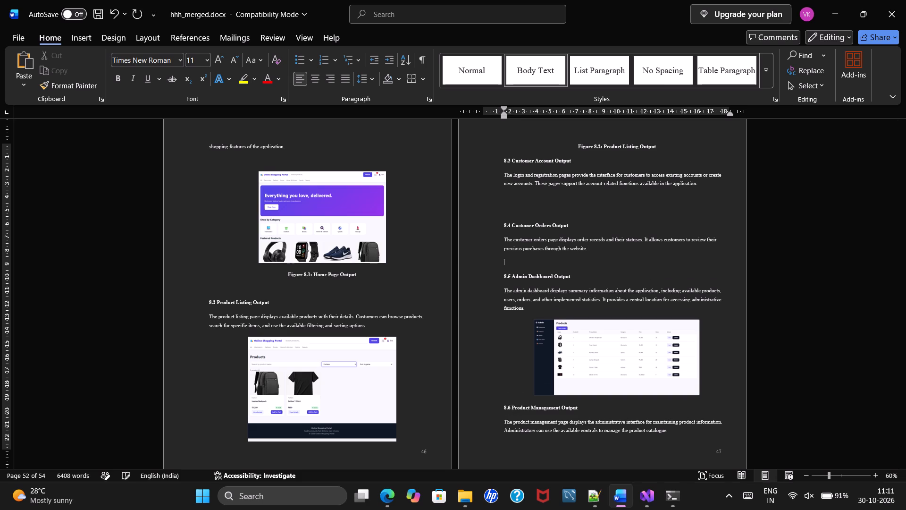
pyautogui.hotkey('ctrl', 'e')
pyautogui.hotkey('ctrl', 'v')
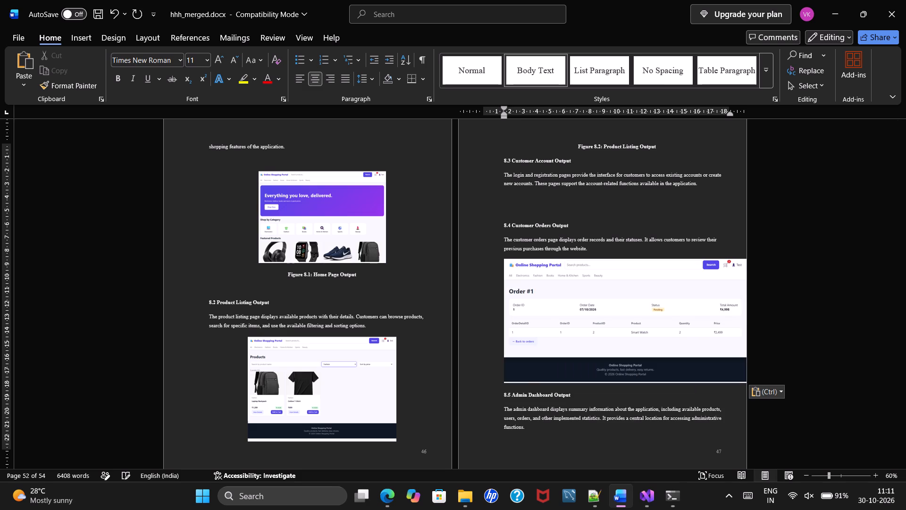
pyautogui.click(505, 386)
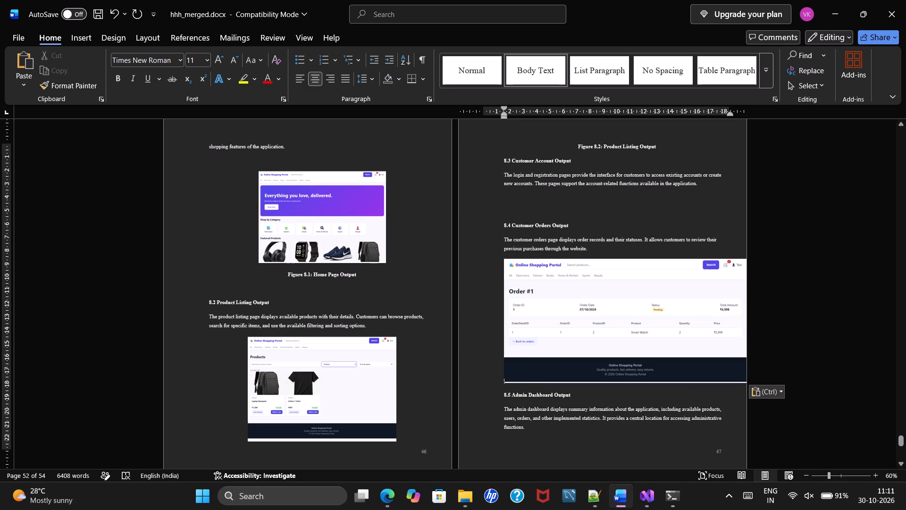
pyautogui.click(514, 374)
pyautogui.moveTo(505, 383); pyautogui.dragTo(572, 299)
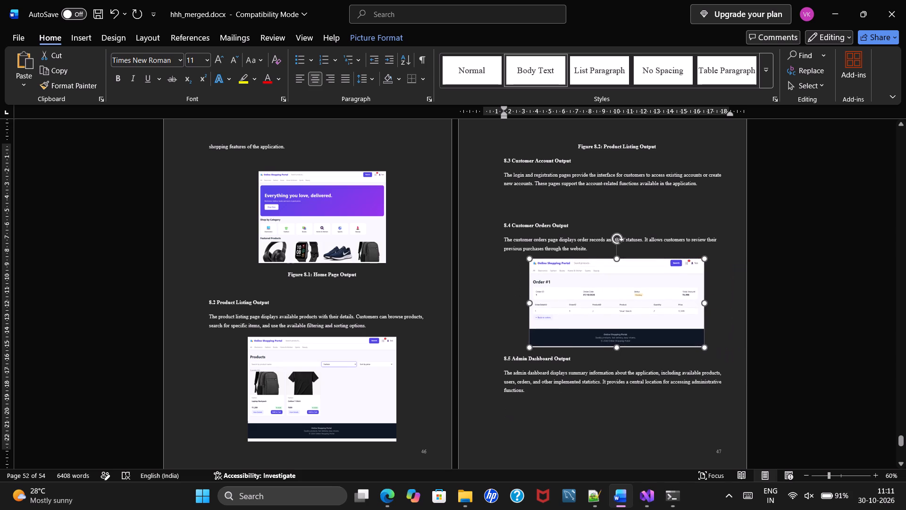
pyautogui.moveTo(572, 299); pyautogui.dragTo(563, 313)
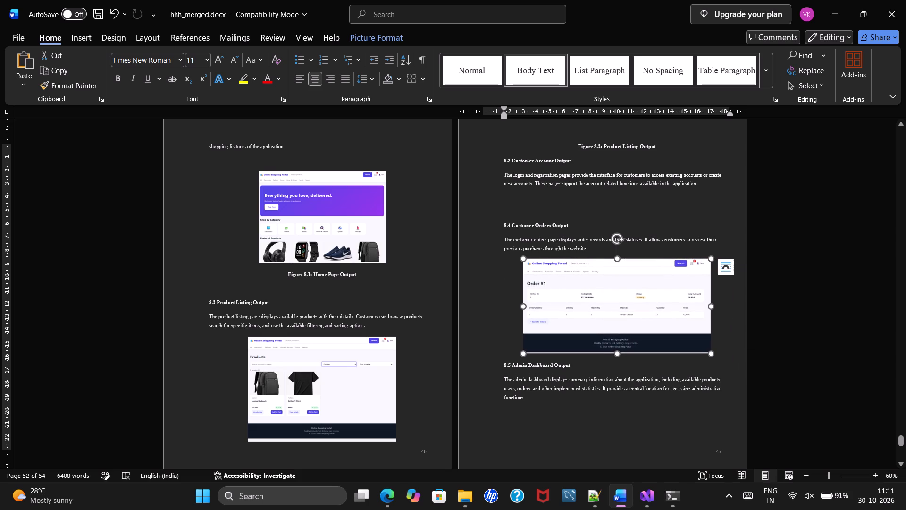
# Insert one blank line above and one below the Order #1 screenshot in section 8.4.
pyautogui.click(554, 202)
pyautogui.click(600, 250)
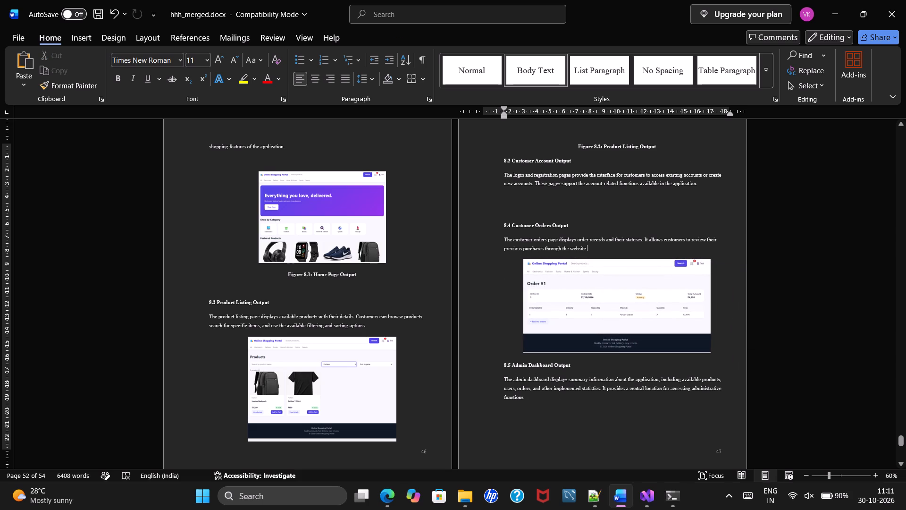
pyautogui.press('Return')
pyautogui.click(726, 369)
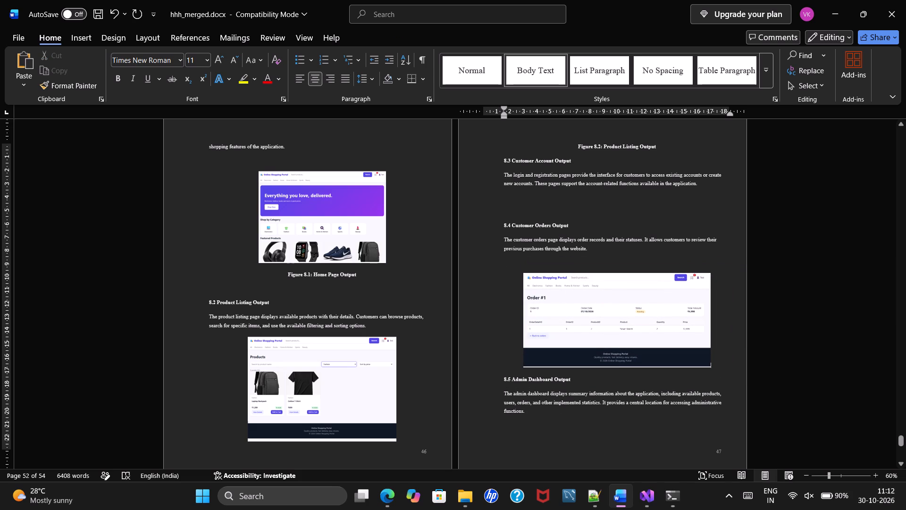
pyautogui.press('Return')
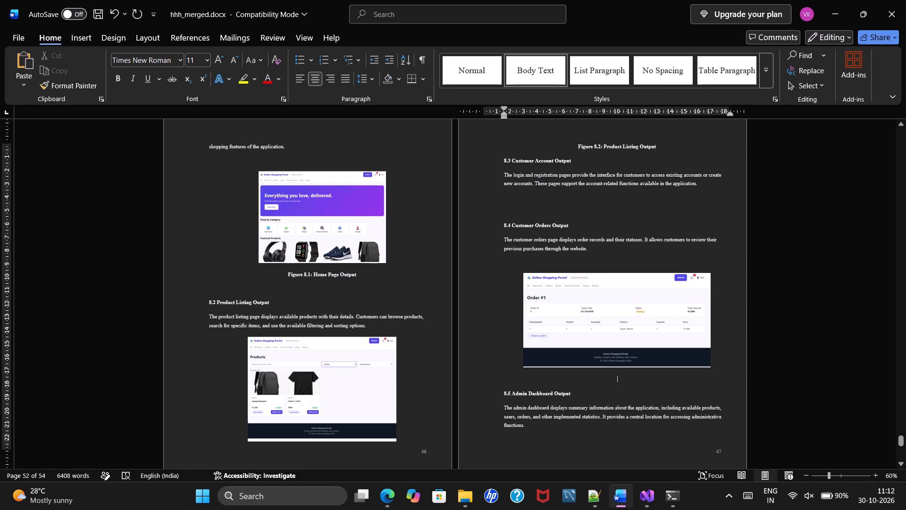
# Place the text cursor on the first blank line below the 8.3 Customer Account Output paragraph.
pyautogui.click(591, 201)
pyautogui.click(573, 205)
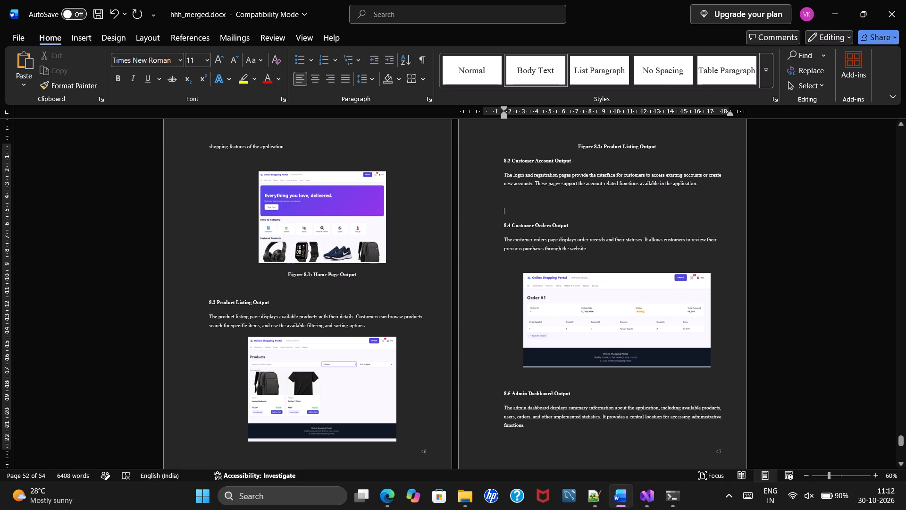
pyautogui.click(570, 203)
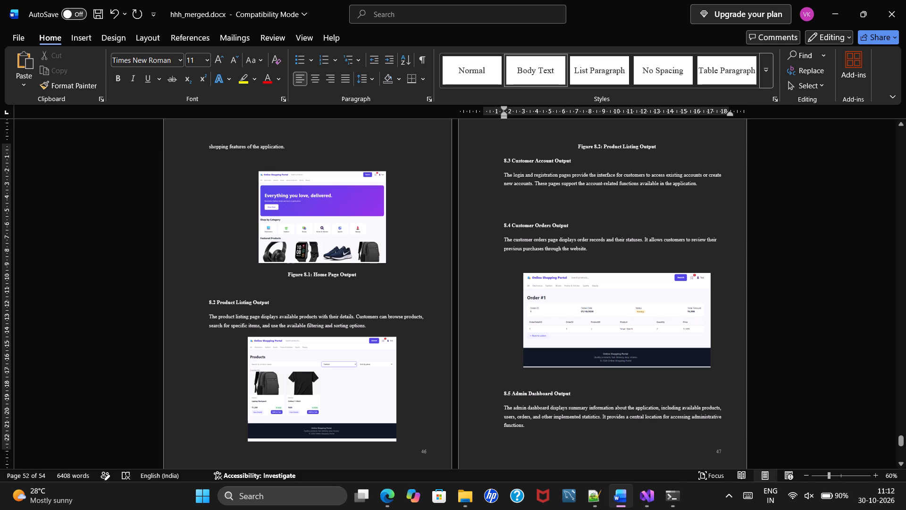
pyautogui.click(570, 195)
pyautogui.click(566, 191)
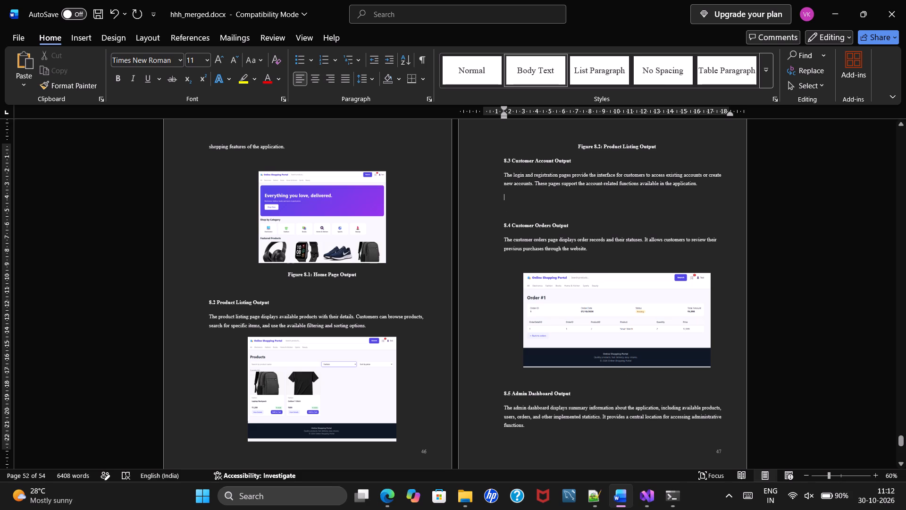
pyautogui.click(566, 196)
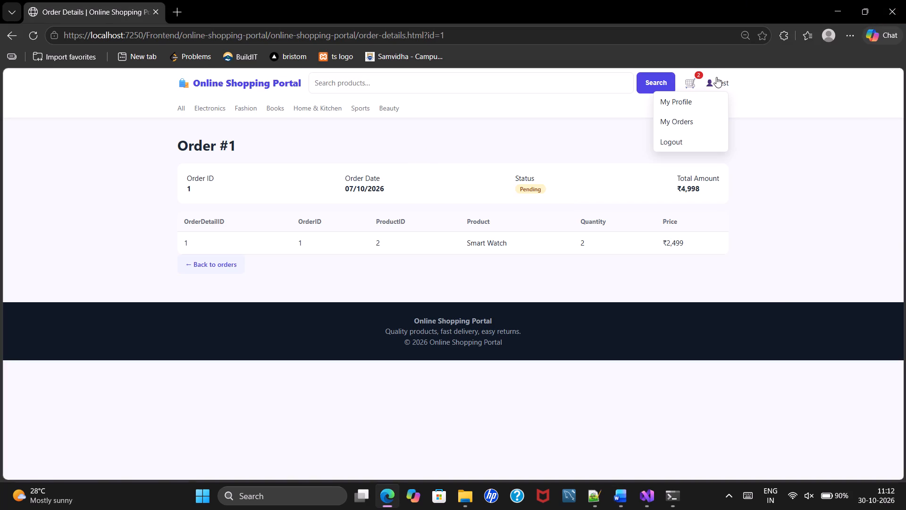
# Switch to Edge and open the My Profile page of the signed-in customer in the shopping portal.
pyautogui.click(716, 77)
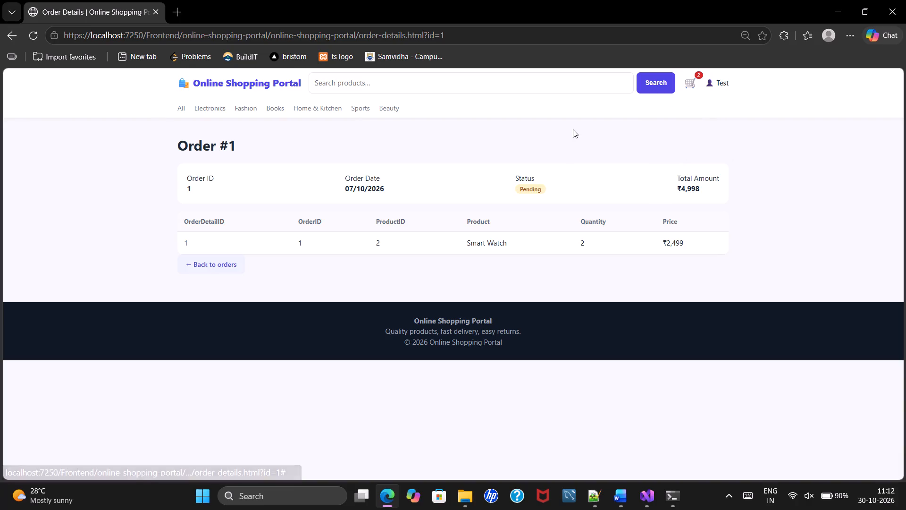
pyautogui.click(713, 85)
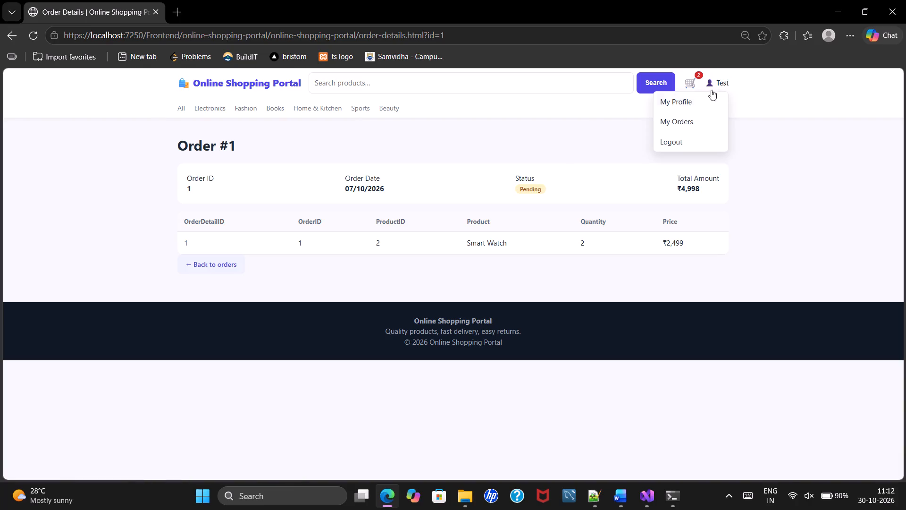
pyautogui.click(709, 98)
pyautogui.scroll(1, 445, 250)
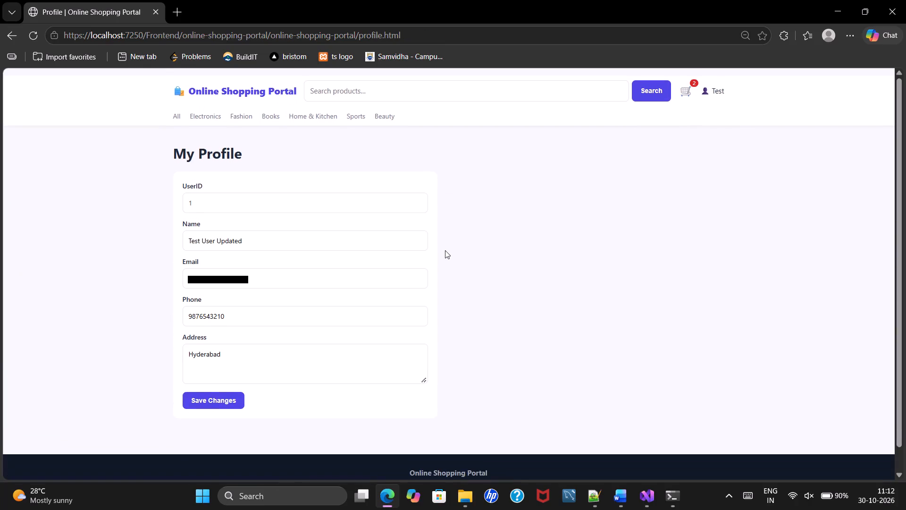
# Capture the My Profile page from the portal header to below the form and paste it into Word under the 8.3 Customer Account Output paragraph.
pyautogui.press('Print')
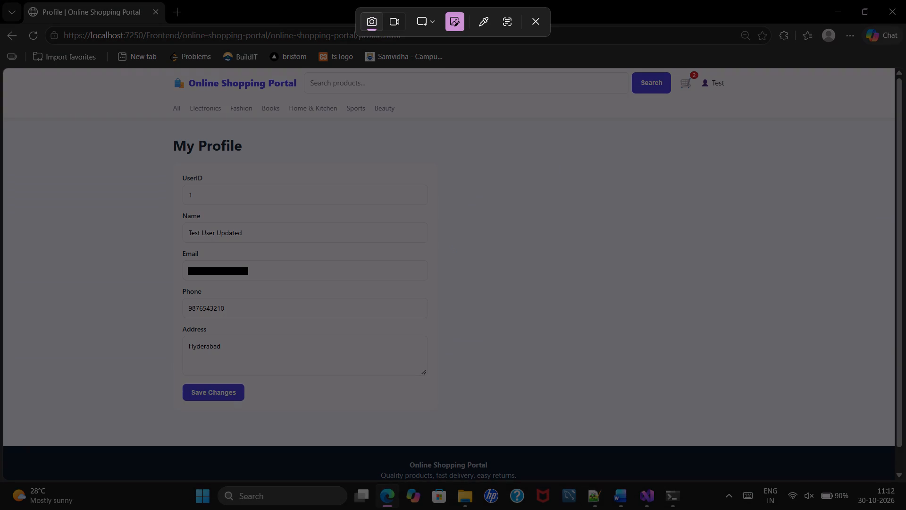
pyautogui.moveTo(163, 67); pyautogui.dragTo(744, 431)
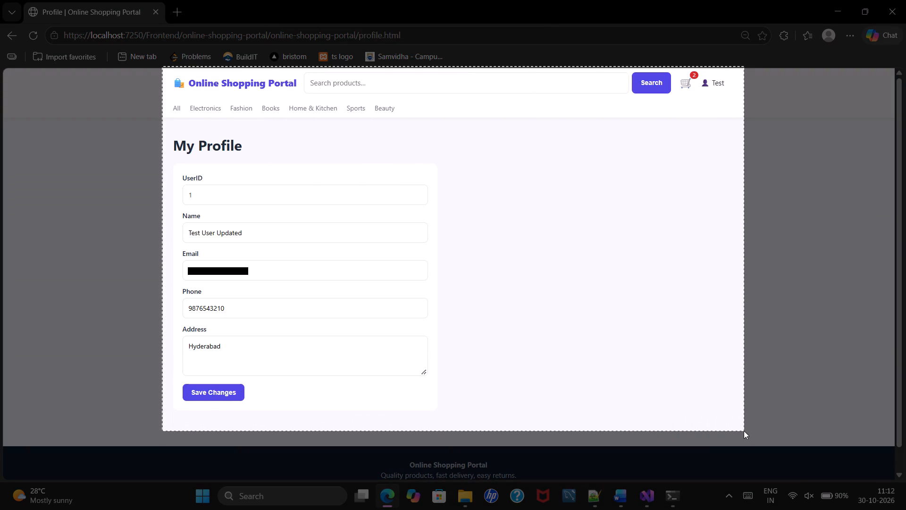
pyautogui.hotkey('ctrl', 'c')
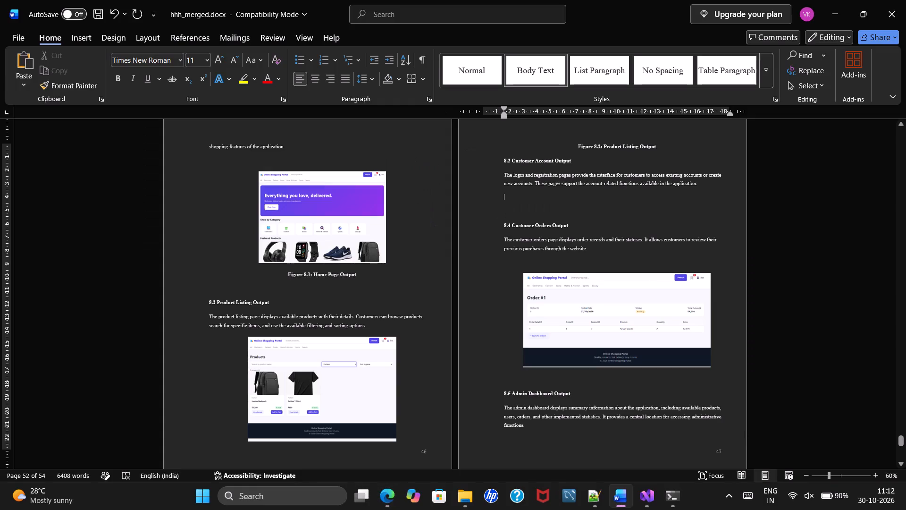
pyautogui.hotkey('ctrl', 'v')
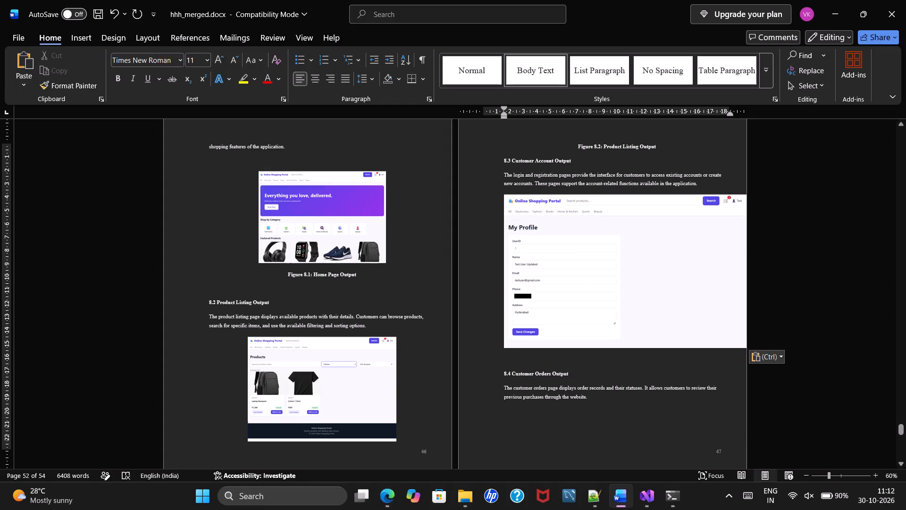
# Insert one blank line between the 8.3 Customer Account Output paragraph and the My Profile screenshot.
pyautogui.click(698, 182)
pyautogui.press('Return')
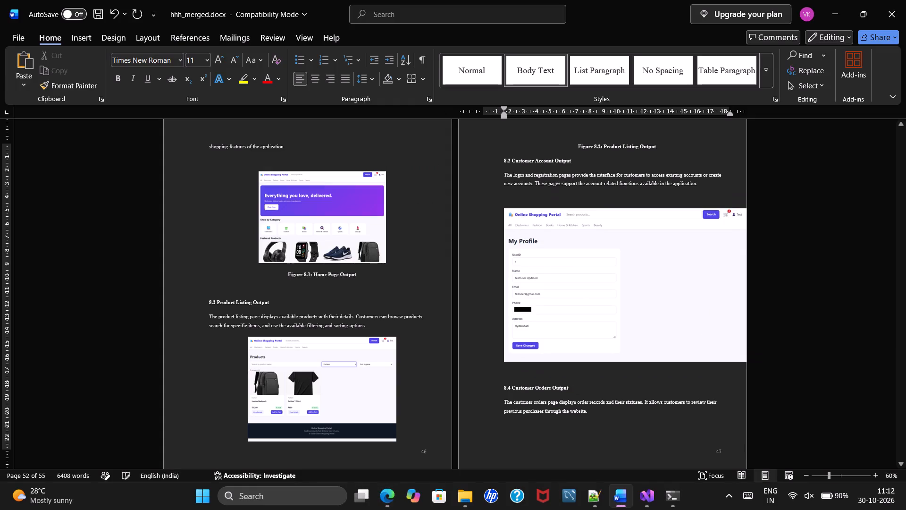
pyautogui.click(696, 202)
# Shrink the My Profile screenshot proportionally to fit within the page margins and centre it.
pyautogui.click(660, 218)
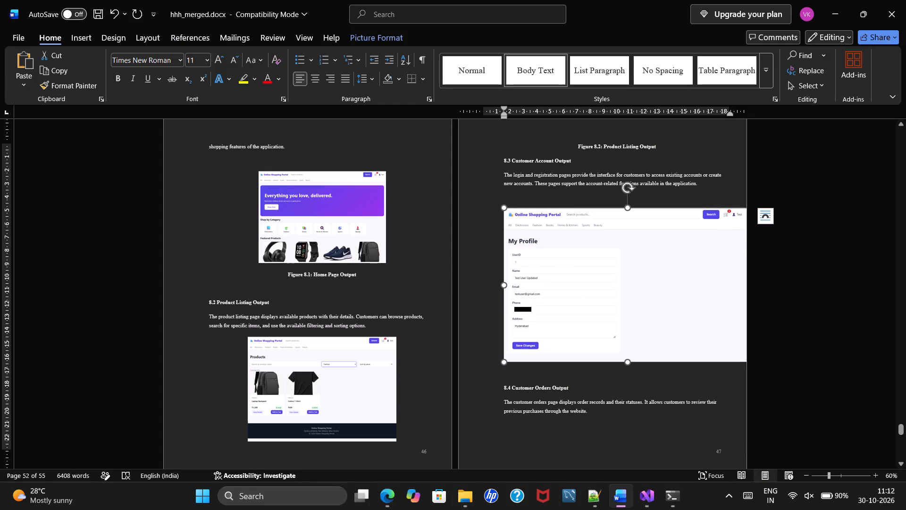
pyautogui.moveTo(505, 363); pyautogui.dragTo(547, 316)
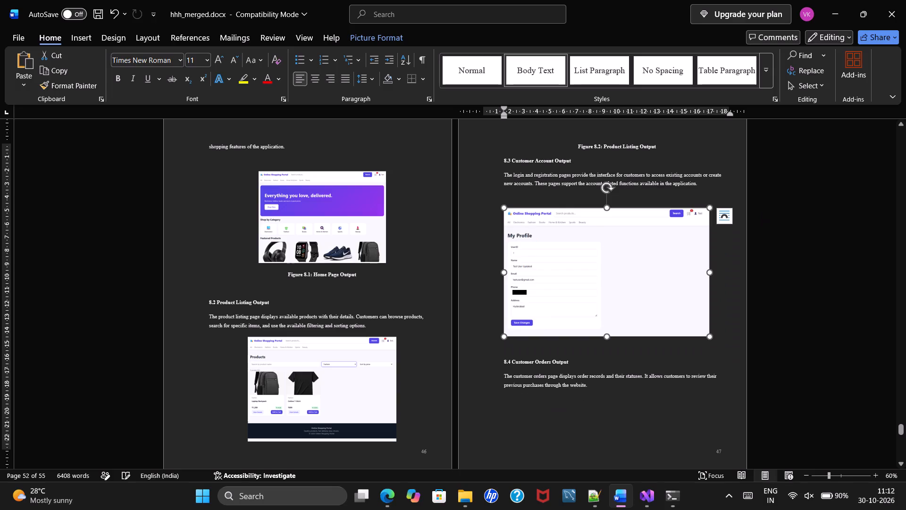
pyautogui.hotkey('ctrl', 'e')
pyautogui.moveTo(514, 339); pyautogui.dragTo(522, 327)
pyautogui.click(606, 429)
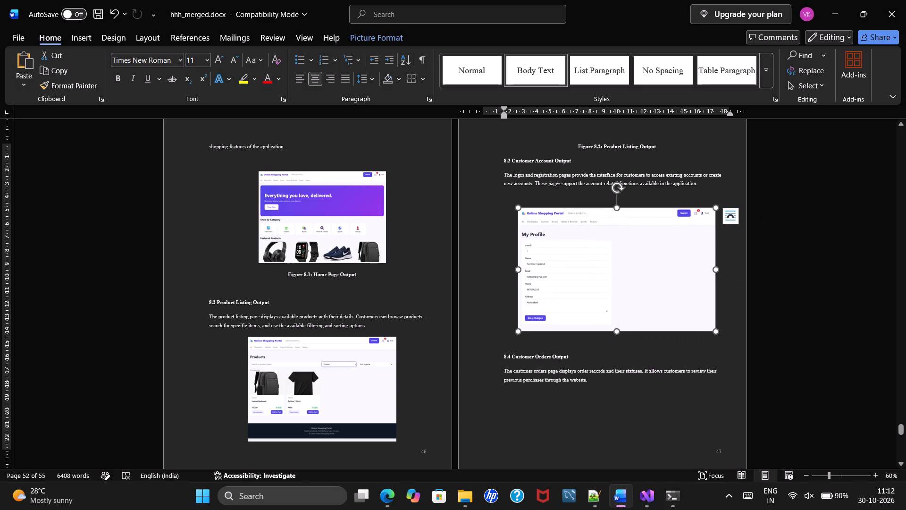
# Insert blank lines above the 8.4 Customer Orders Output heading until the heading moves onto the following page.
pyautogui.scroll(-10, 606, 429)
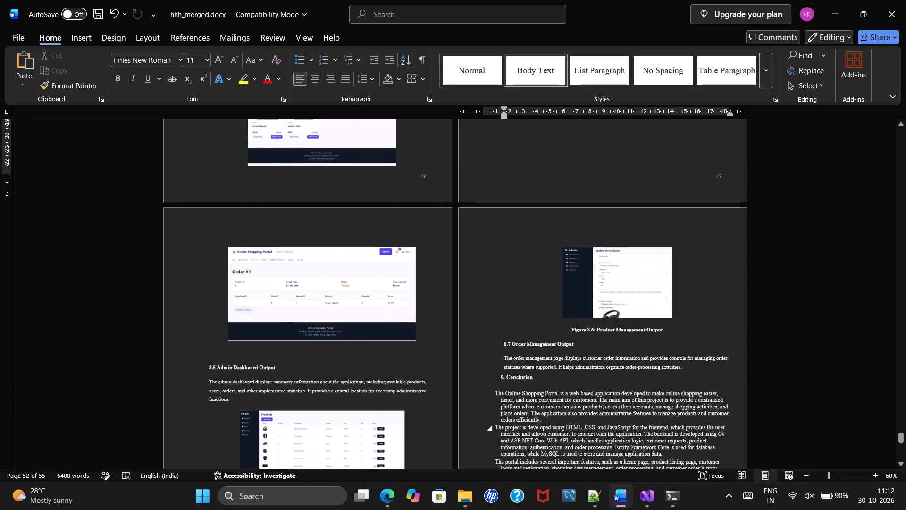
pyautogui.scroll(16, 606, 429)
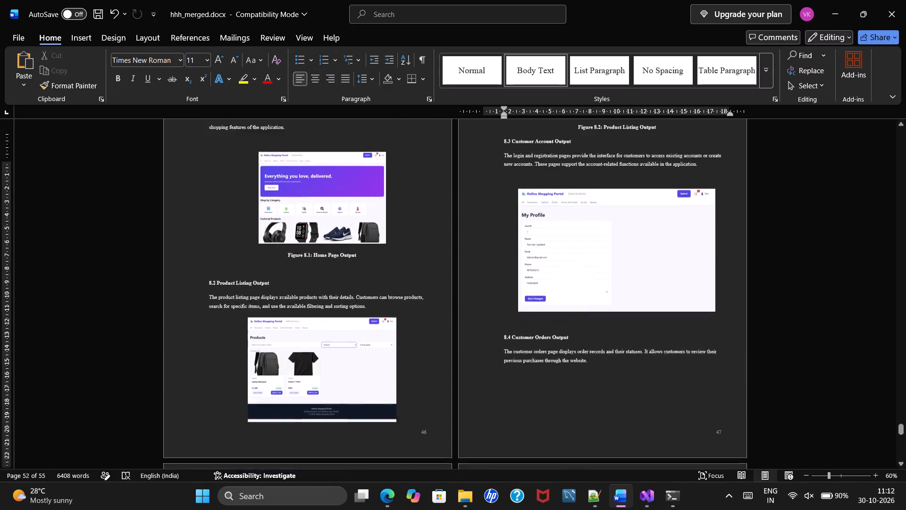
pyautogui.scroll(-1, 606, 429)
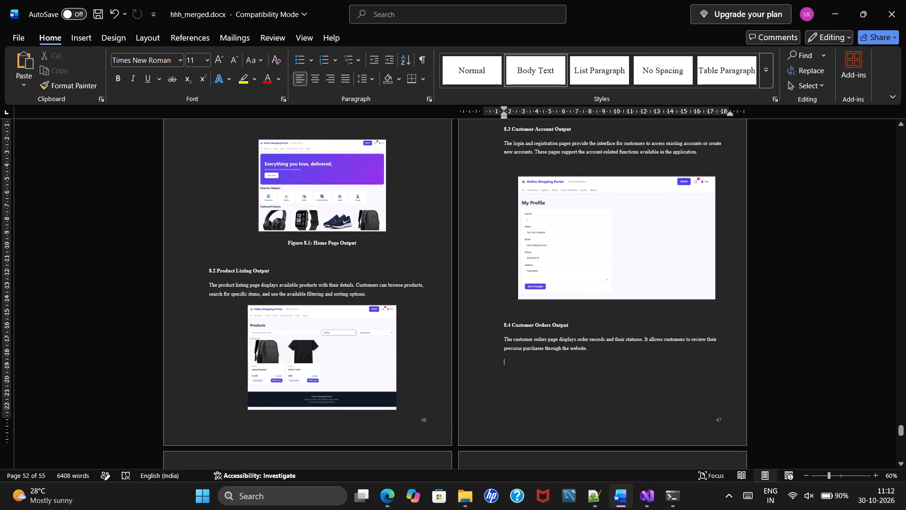
pyautogui.click(533, 316)
pyautogui.press('Return')
pyautogui.press('Return')
pyautogui.press('Return')
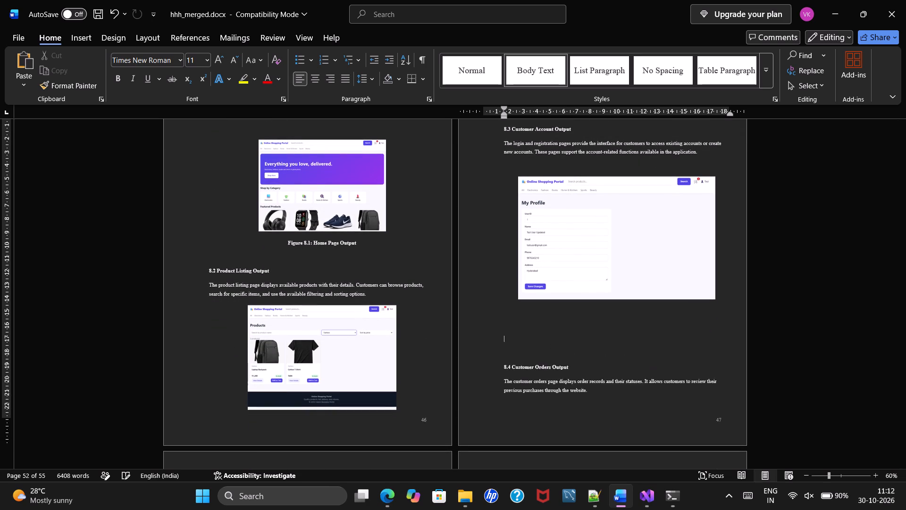
pyautogui.press('Return')
pyautogui.press('Return')
pyautogui.press('Return')
pyautogui.press('Return')
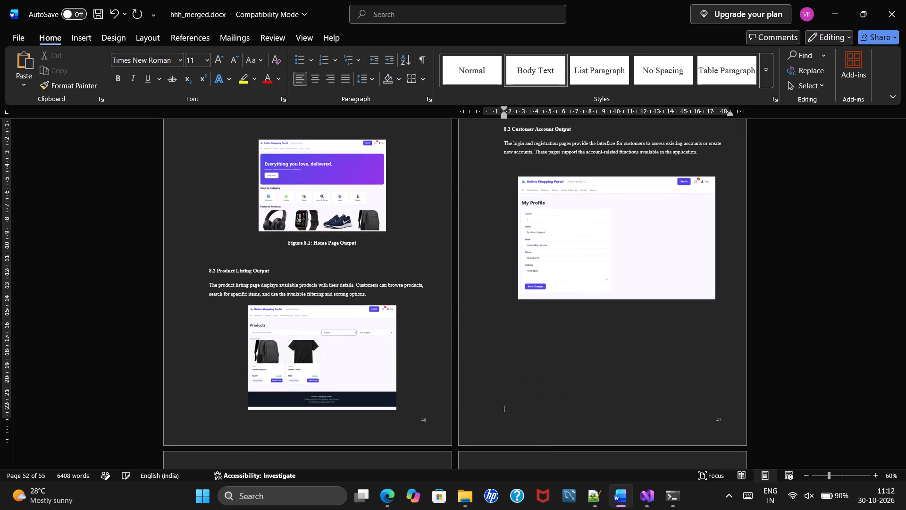
# Review the report from the 9. Conclusion text back through the output screens and controller code to the front pages.
pyautogui.scroll(-19, 533, 316)
pyautogui.scroll(-4, 533, 316)
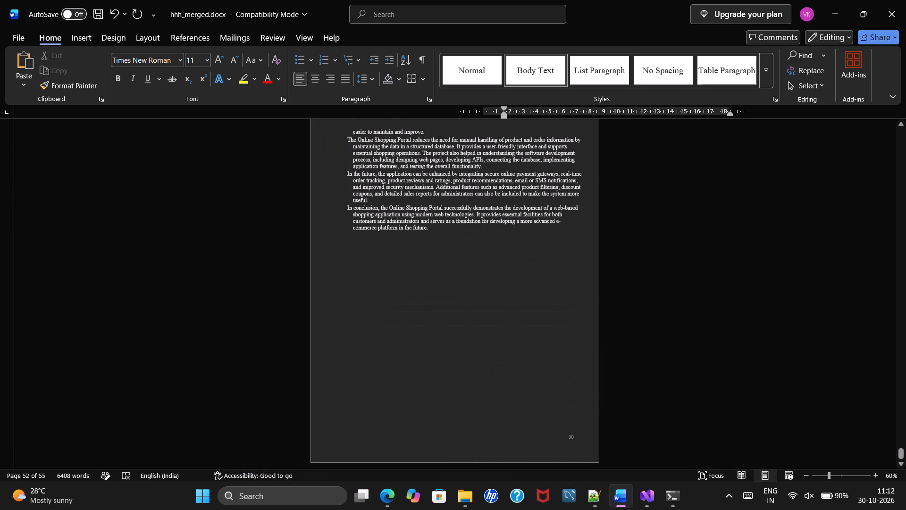
pyautogui.hscroll(1, 533, 316)
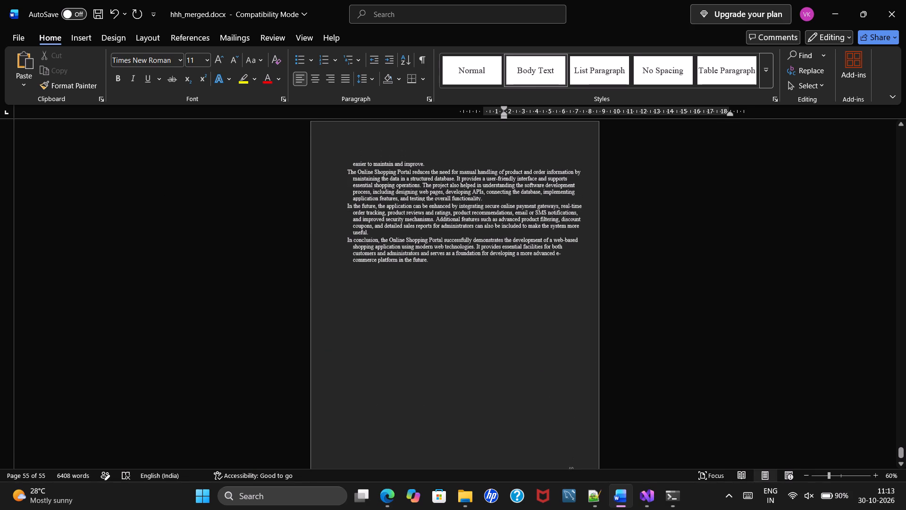
pyautogui.hscroll(1, 533, 316)
pyautogui.scroll(-7, 533, 316)
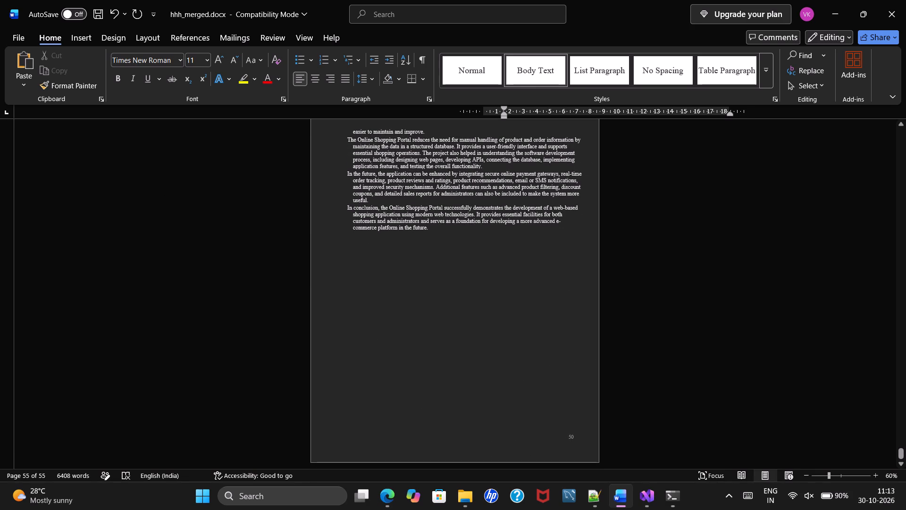
pyautogui.scroll(14, 533, 316)
pyautogui.scroll(17, 533, 316)
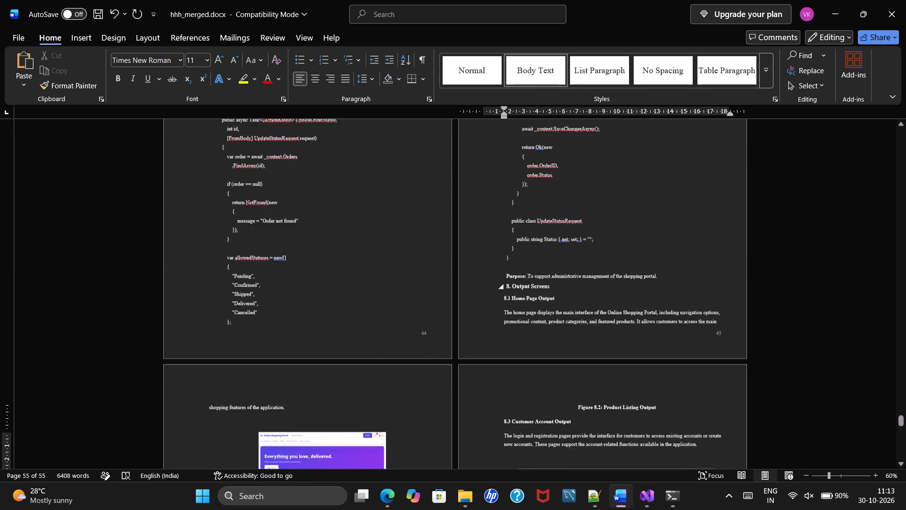
pyautogui.scroll(17, 533, 316)
pyautogui.scroll(15, 533, 316)
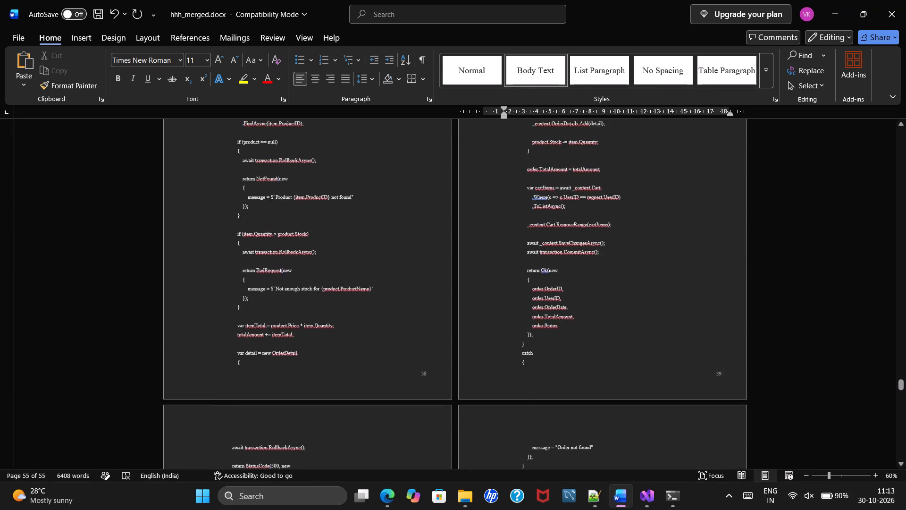
pyautogui.scroll(11, 533, 316)
pyautogui.scroll(12, 533, 316)
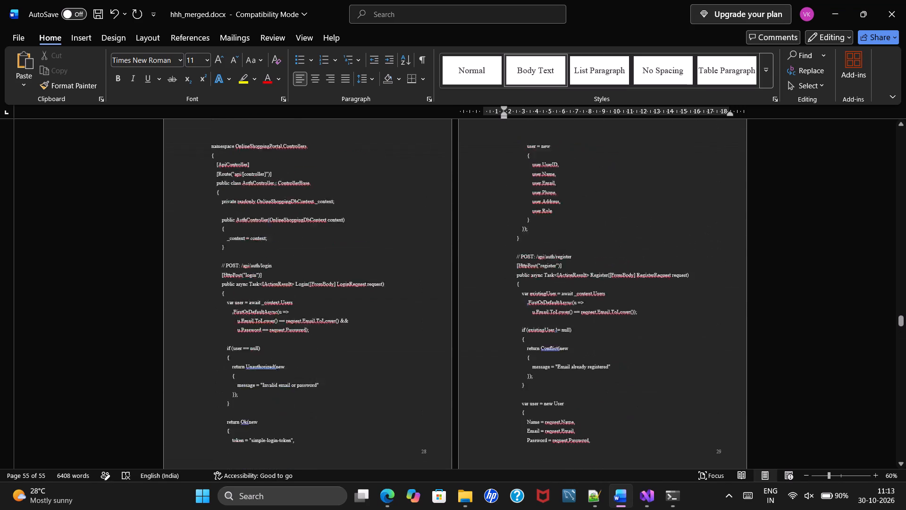
pyautogui.scroll(10, 533, 316)
pyautogui.scroll(15, 533, 316)
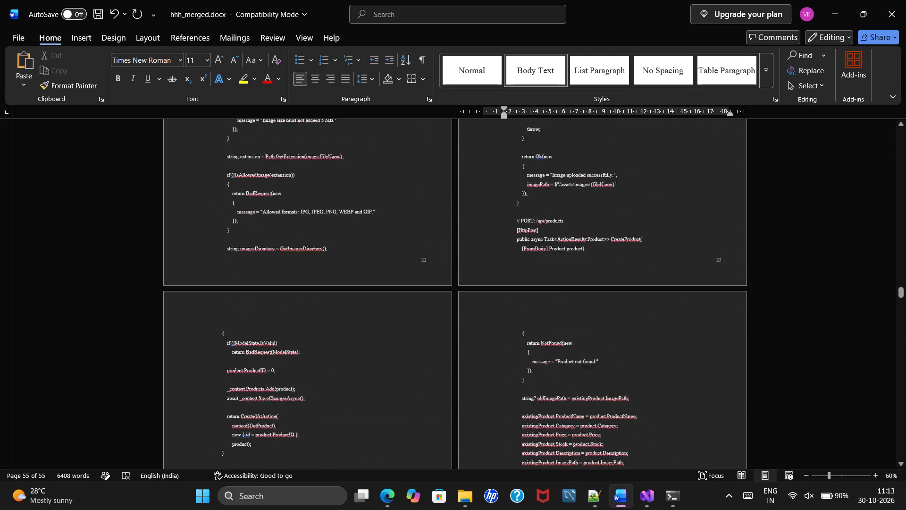
pyautogui.scroll(9, 533, 316)
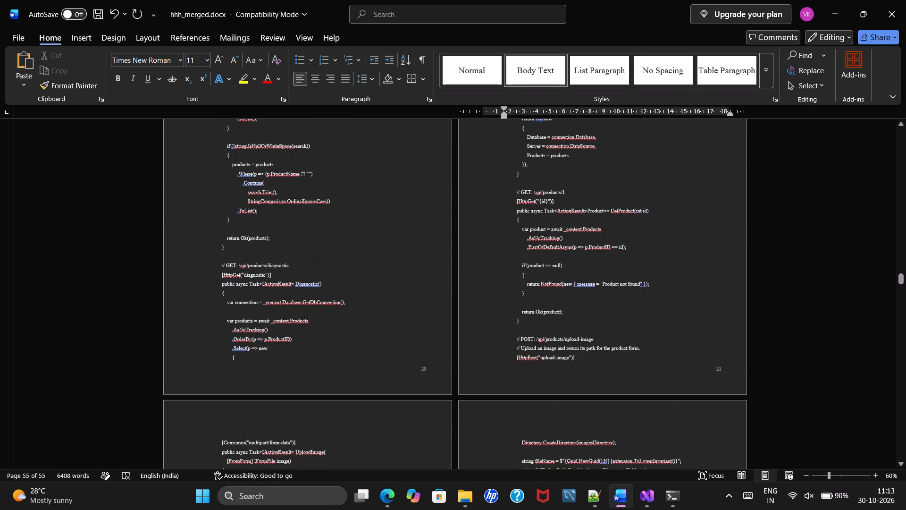
pyautogui.scroll(13, 533, 316)
pyautogui.scroll(16, 533, 316)
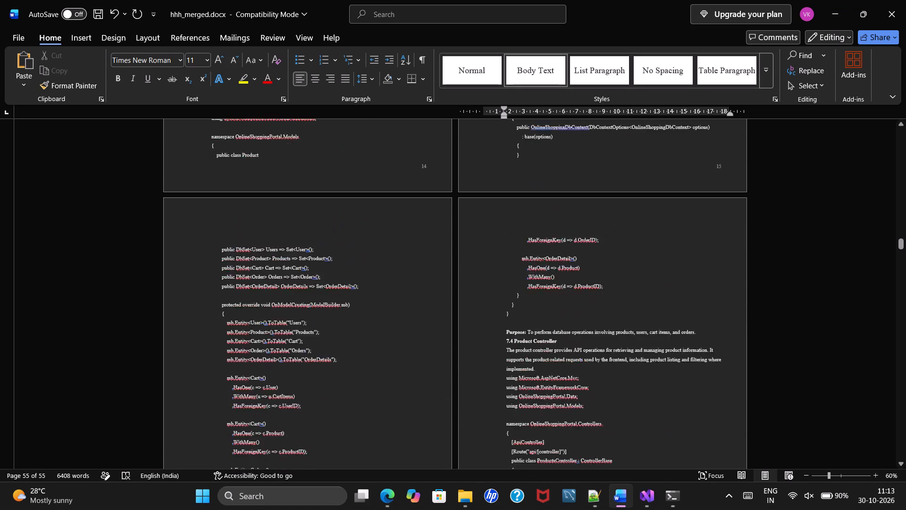
pyautogui.scroll(14, 533, 316)
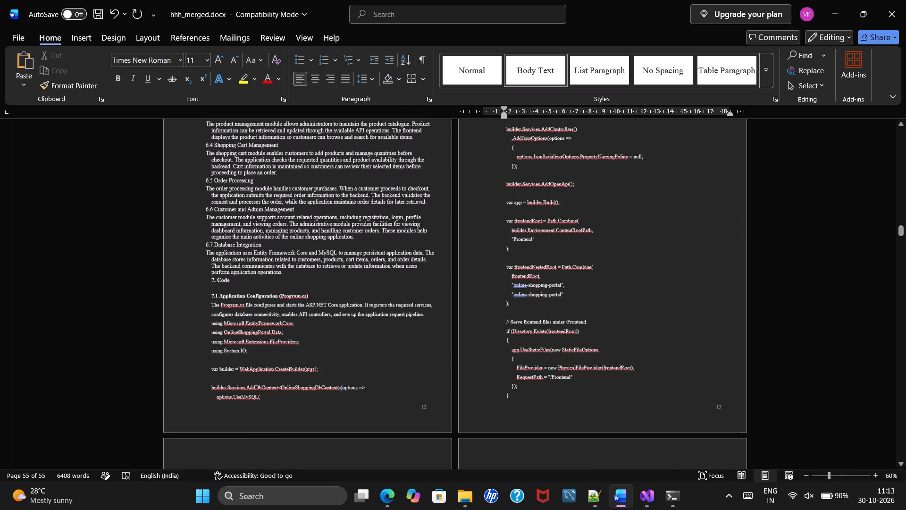
pyautogui.scroll(1, 533, 316)
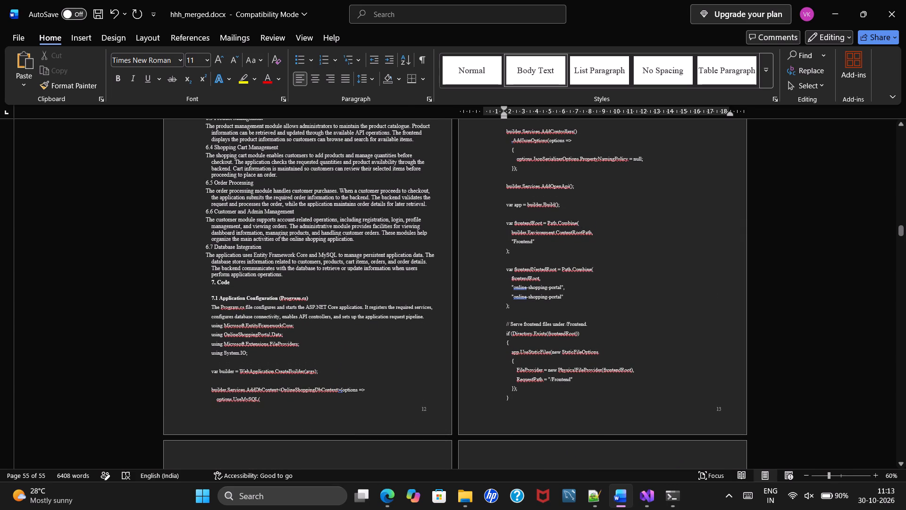
pyautogui.keyDown('ctrl'); pyautogui.scroll(1, 350, 340); pyautogui.keyUp('ctrl')
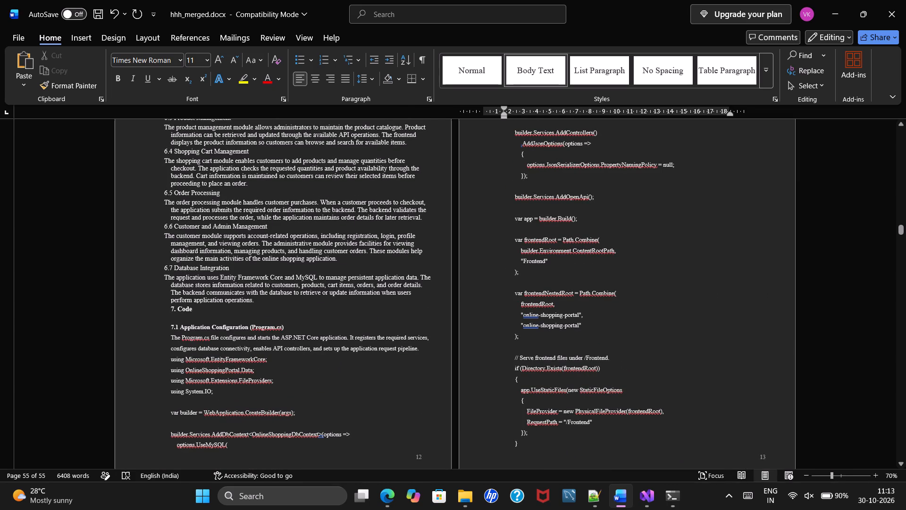
pyautogui.scroll(-3, 350, 340)
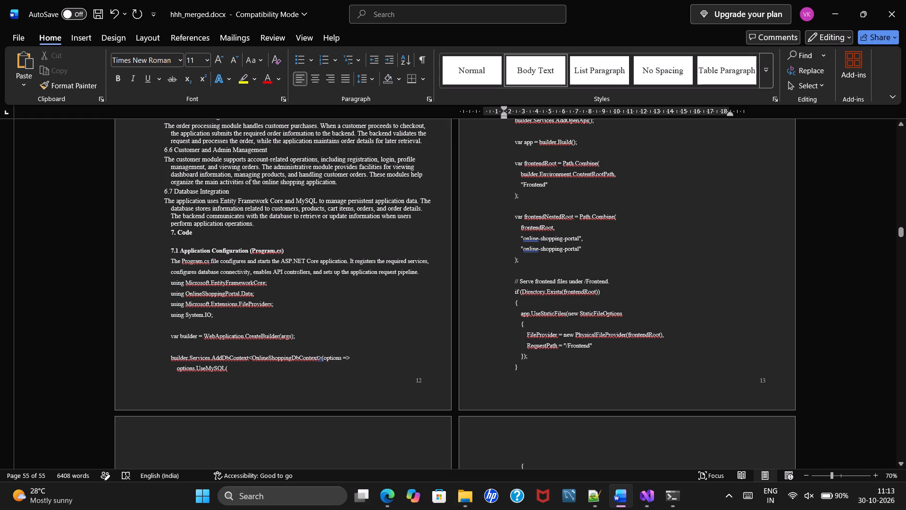
pyautogui.scroll(20, 185, 287)
pyautogui.scroll(20, 185, 287)
pyautogui.scroll(10, 185, 287)
pyautogui.scroll(-7, 185, 287)
pyautogui.scroll(20, 185, 287)
pyautogui.scroll(20, 185, 287)
pyautogui.scroll(20, 185, 287)
pyautogui.scroll(-13, 185, 287)
pyautogui.scroll(20, 185, 287)
pyautogui.scroll(20, 185, 287)
pyautogui.scroll(20, 185, 287)
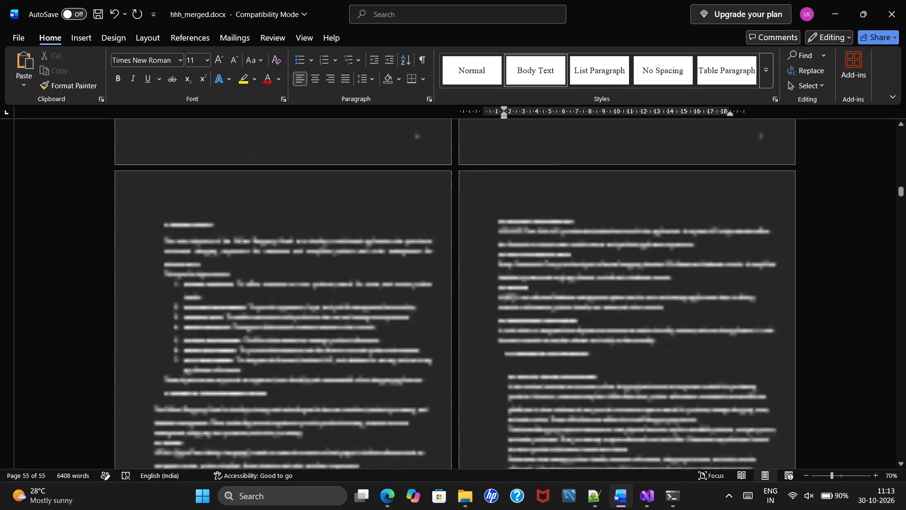
pyautogui.scroll(20, 185, 287)
pyautogui.scroll(20, 185, 287)
pyautogui.scroll(20, 185, 287)
# Review the report from the front pages and table of contents through the Introduction, Objectives, Tools & Technologies and Problem Statement sections.
pyautogui.scroll(-12, 655, 352)
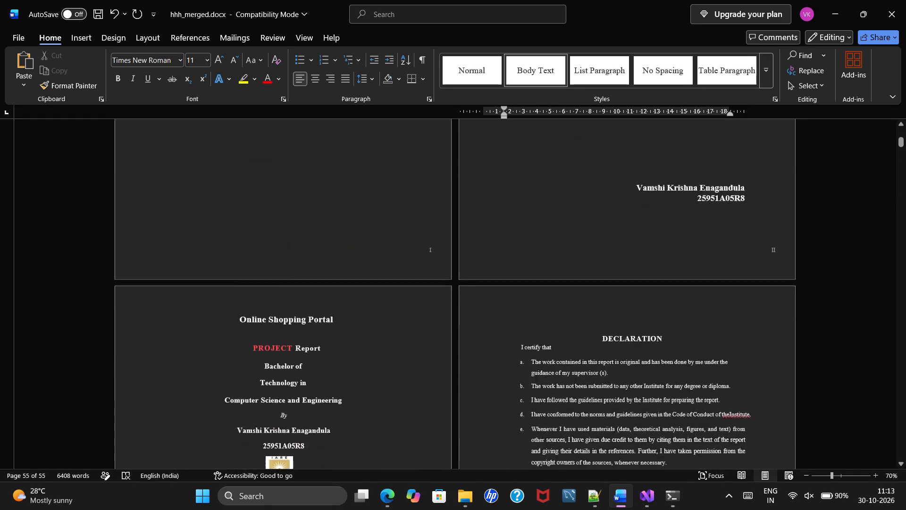
pyautogui.scroll(-9, 655, 352)
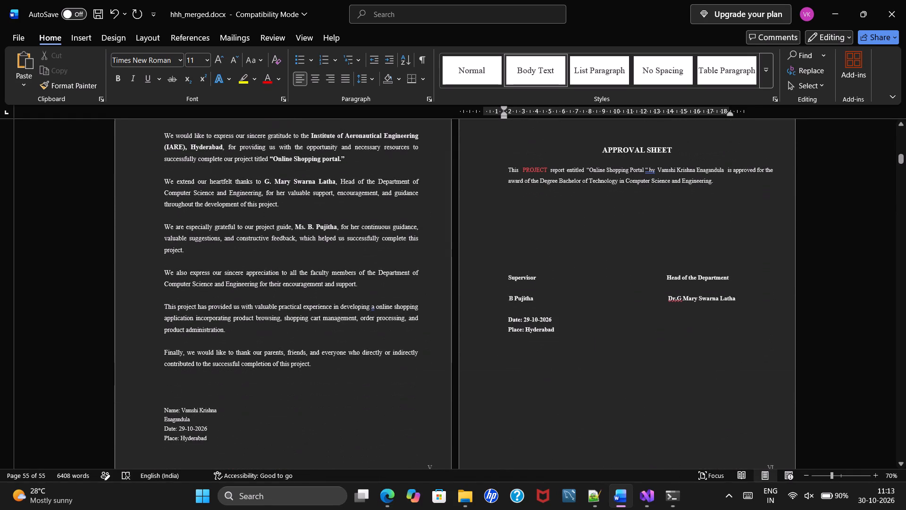
pyautogui.scroll(-11, 655, 352)
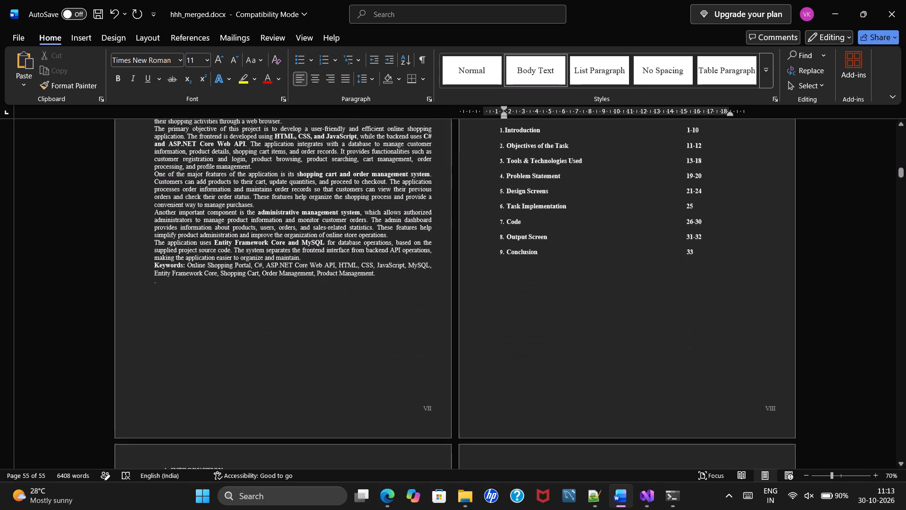
pyautogui.scroll(-5, 655, 352)
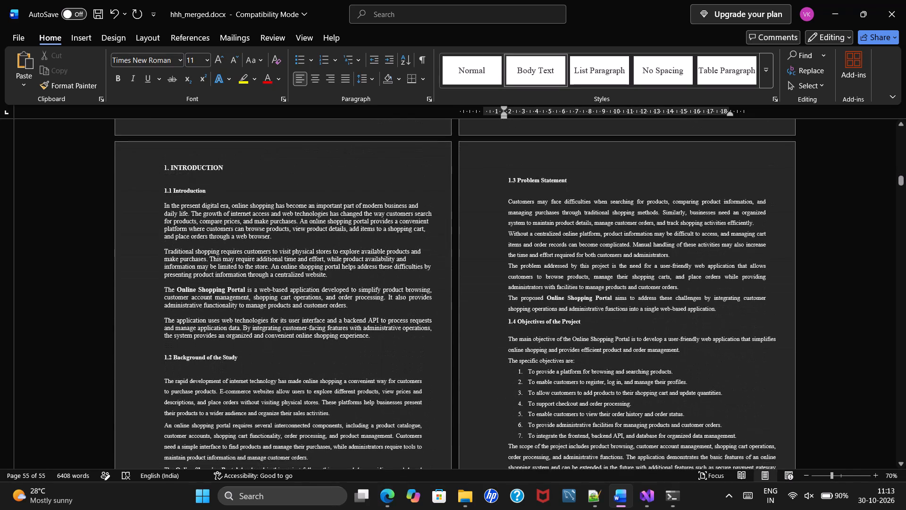
pyautogui.scroll(-5, 655, 352)
pyautogui.scroll(4, 655, 352)
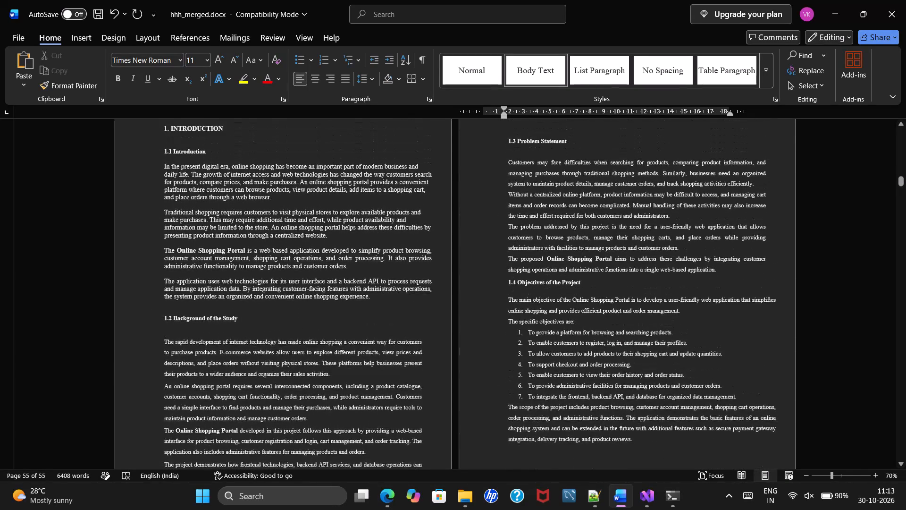
pyautogui.scroll(-9, 655, 352)
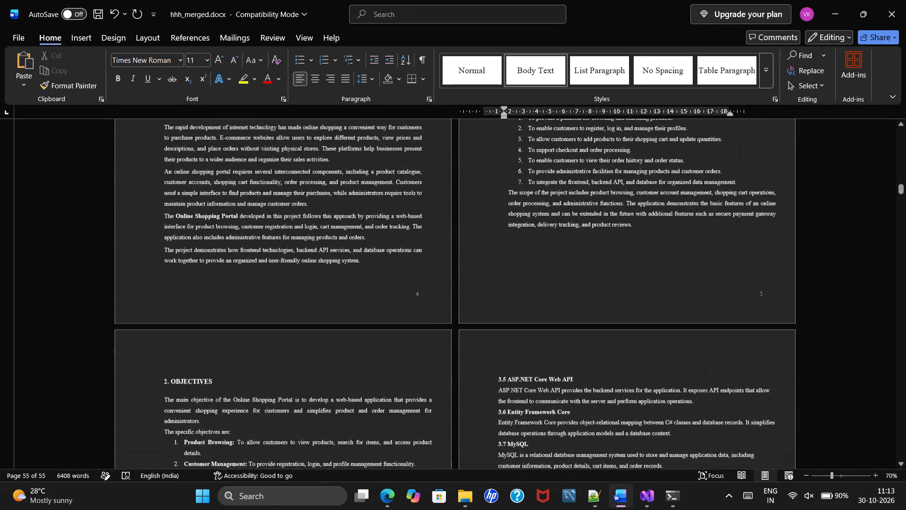
pyautogui.scroll(-2, 655, 352)
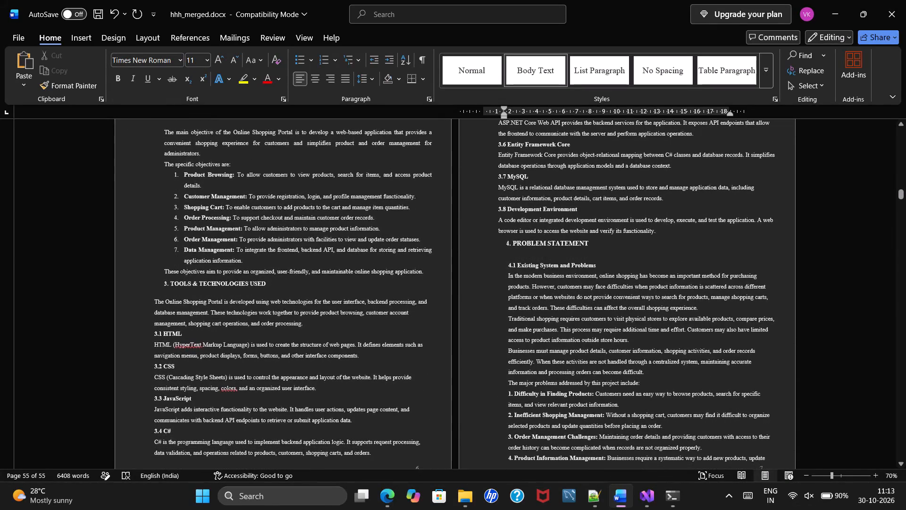
pyautogui.keyDown('ctrl'); pyautogui.scroll(2, 655, 352); pyautogui.keyUp('ctrl')
pyautogui.scroll(7, 505, 220)
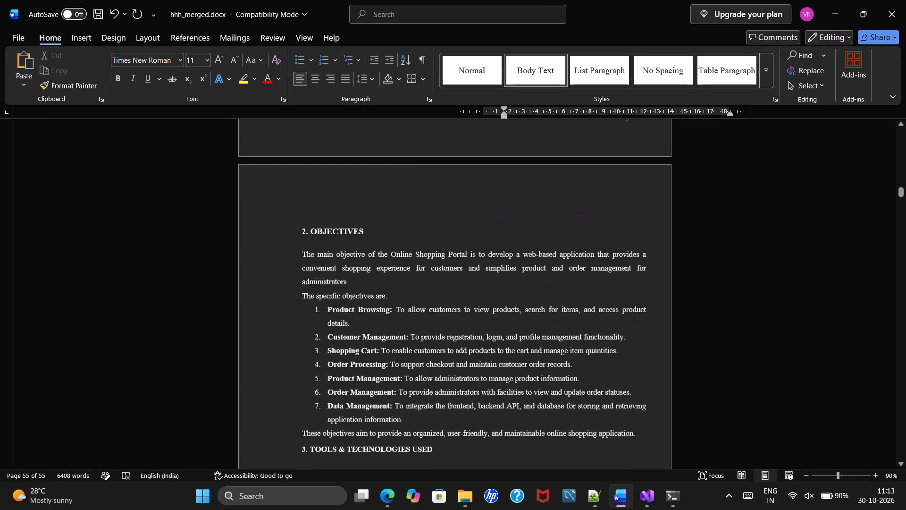
pyautogui.scroll(-7, 505, 220)
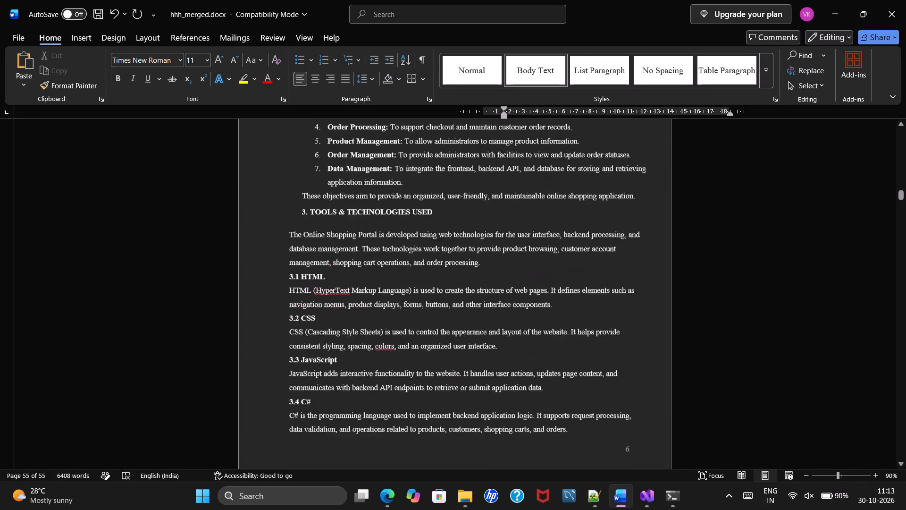
pyautogui.scroll(-5, 505, 220)
pyautogui.scroll(1, 505, 220)
pyautogui.scroll(-1, 505, 220)
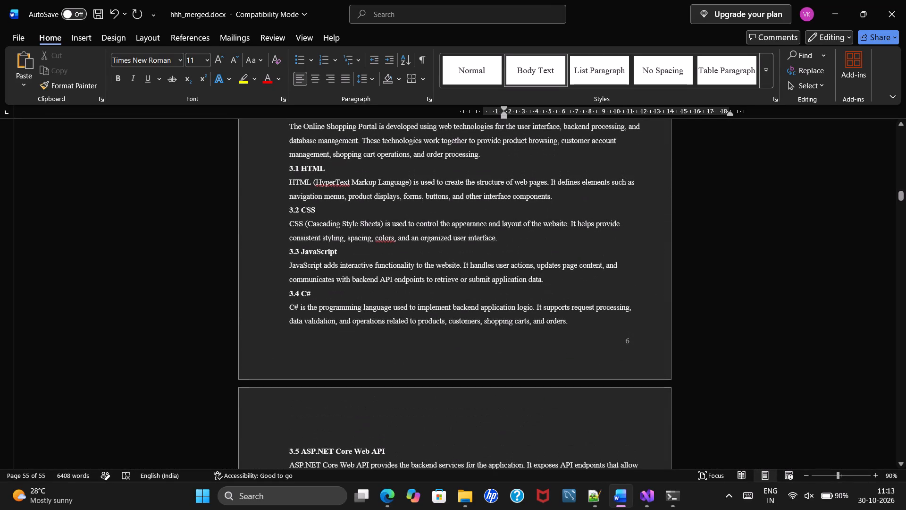
pyautogui.scroll(-5, 505, 220)
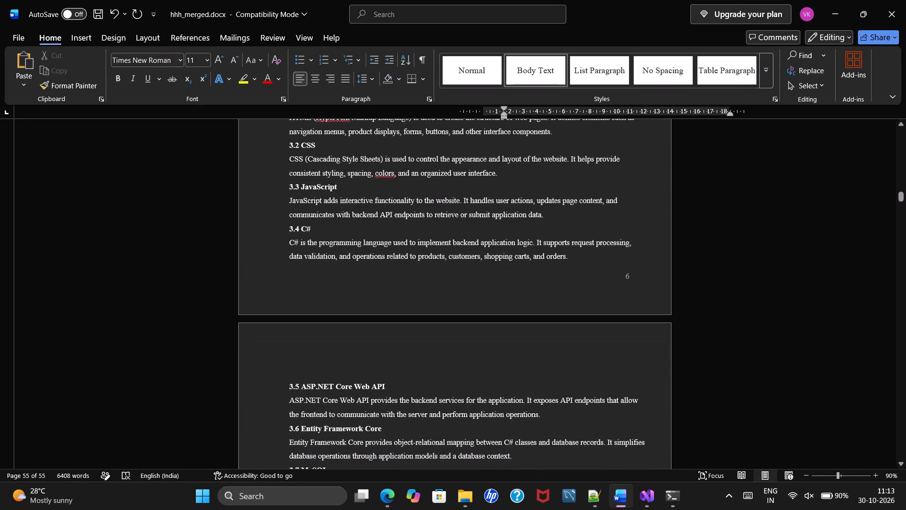
pyautogui.scroll(-12, 505, 220)
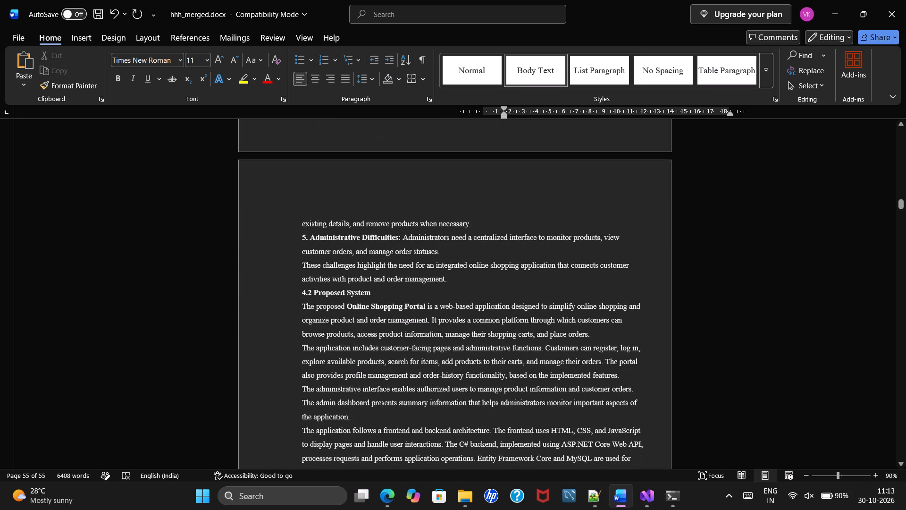
# Insert a blank line before the "4. Product Information Management" item in section 4.1 so the whole item starts on the following page.
pyautogui.scroll(5, 505, 220)
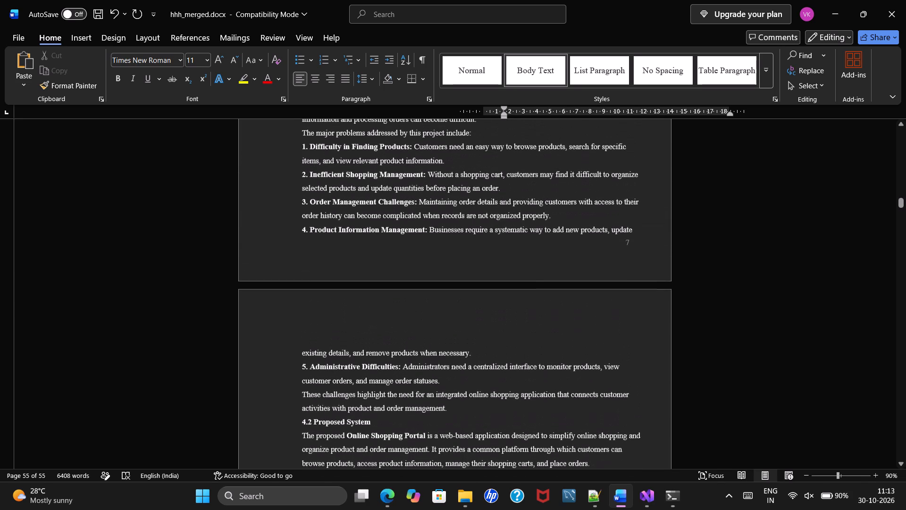
pyautogui.click(300, 231)
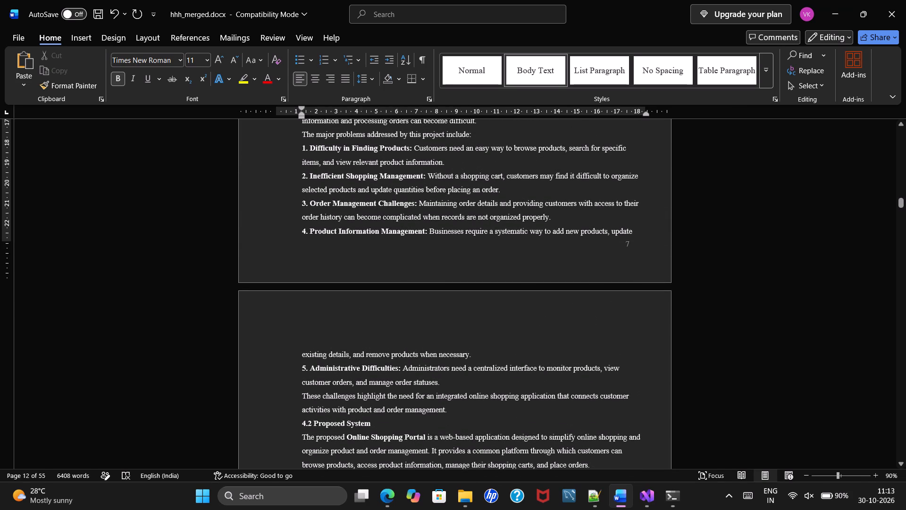
pyautogui.press('Return')
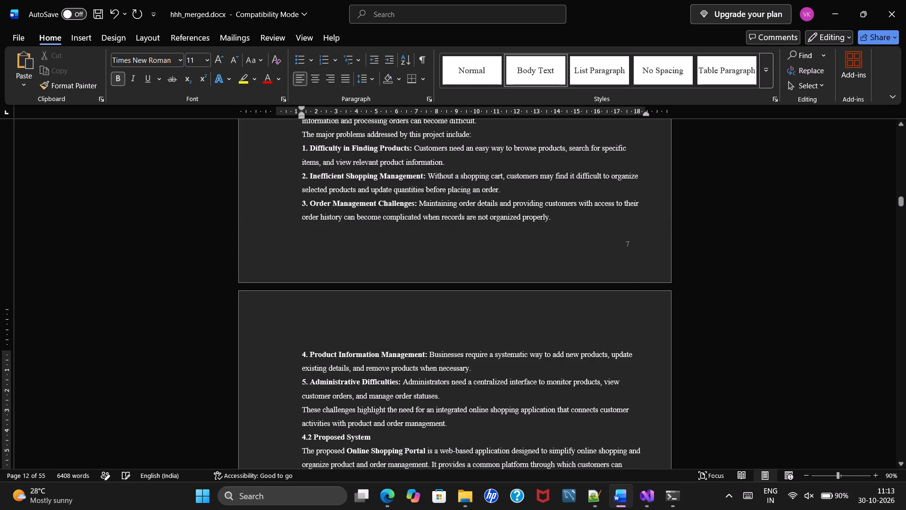
# Review the layout from section 4.2 Proposed System through the 5. Design Screens home page, product listing and login sections.
pyautogui.scroll(-14, 389, 338)
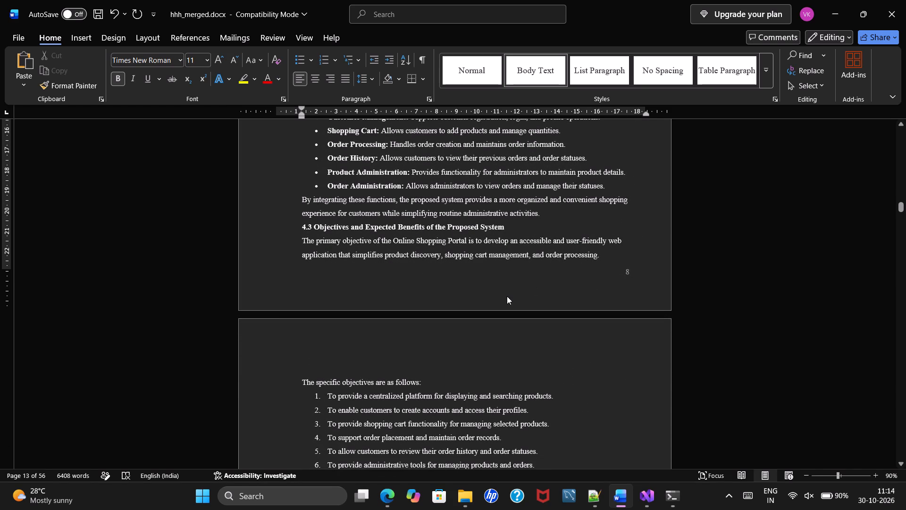
pyautogui.click(302, 226)
pyautogui.scroll(-1, 540, 390)
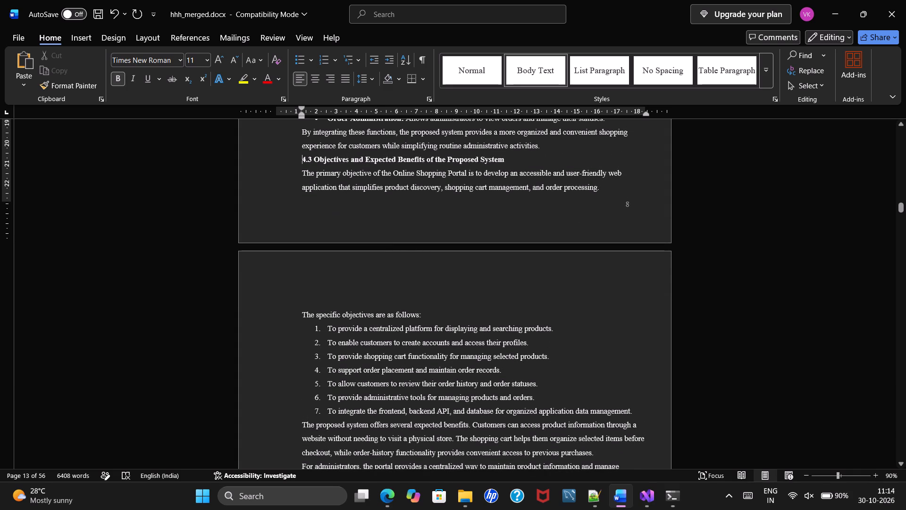
pyautogui.scroll(-9, 570, 353)
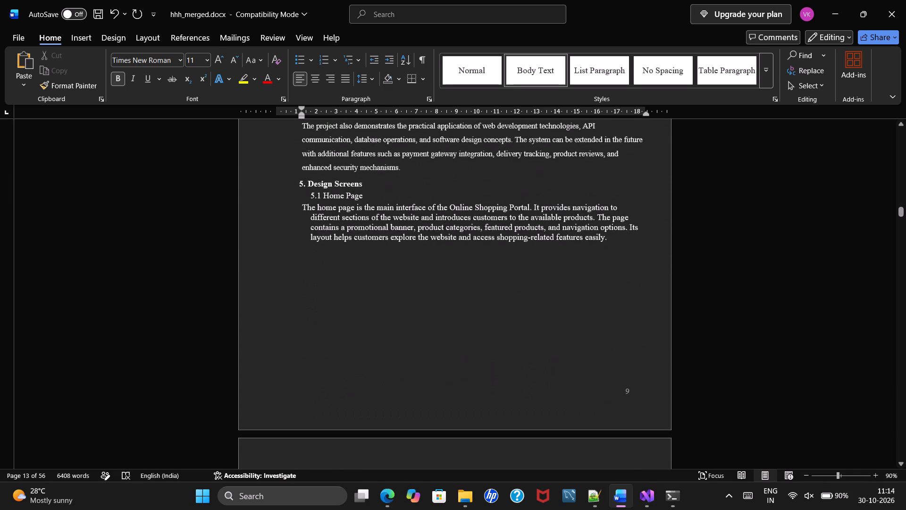
pyautogui.scroll(-2, 570, 353)
pyautogui.scroll(1, 570, 353)
pyautogui.scroll(-1, 570, 353)
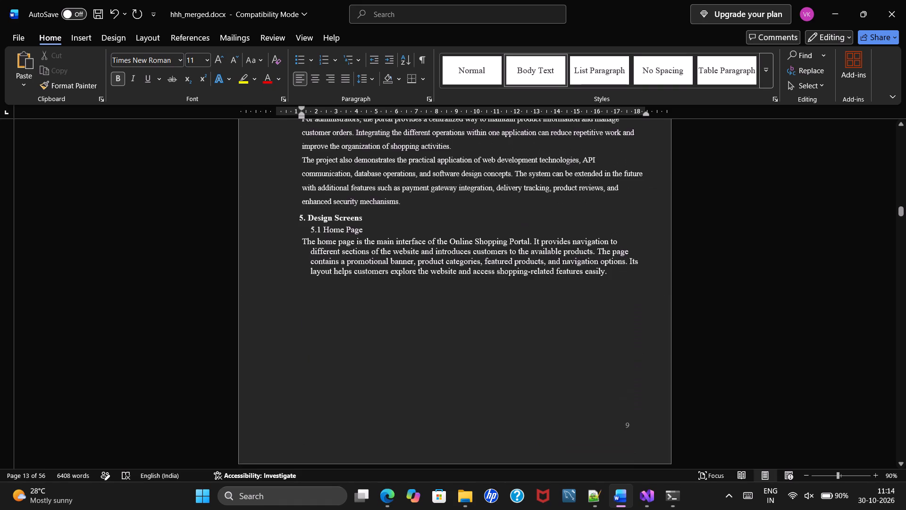
pyautogui.scroll(-2, 570, 353)
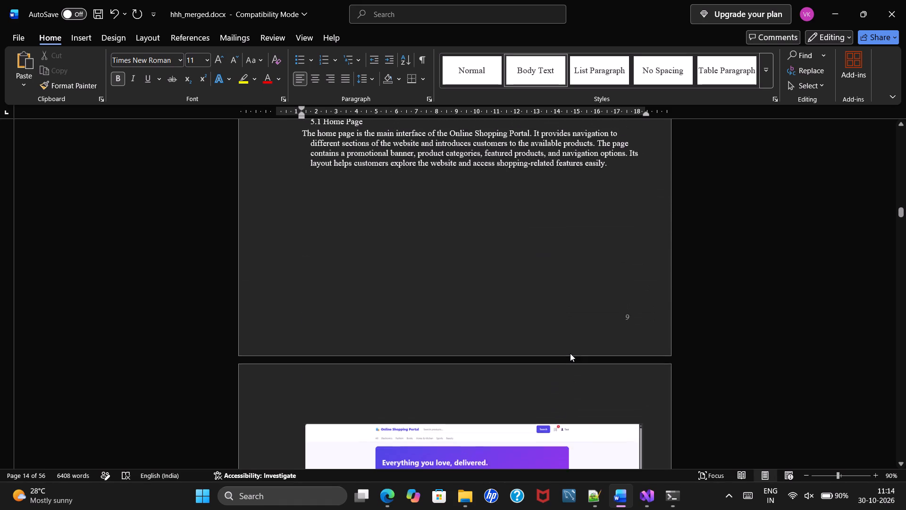
pyautogui.scroll(-3, 570, 353)
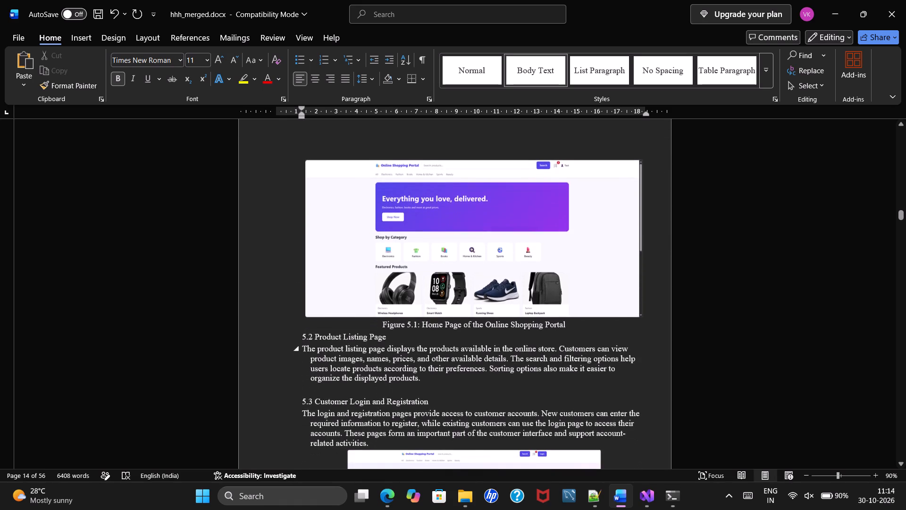
pyautogui.scroll(-3, 570, 353)
# Shrink the Figure 5.1 home page screenshot proportionally until it fits below the 5.1 Home Page paragraph on the preceding page.
pyautogui.scroll(4, 570, 353)
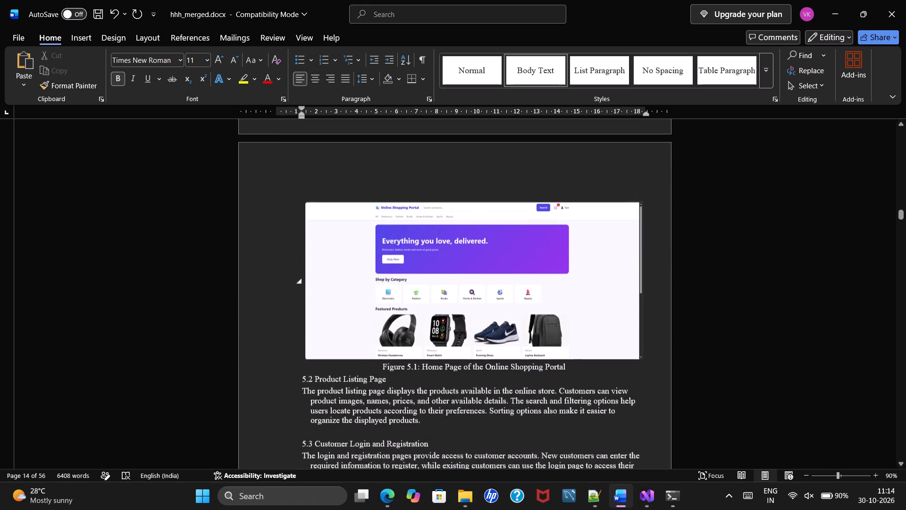
pyautogui.scroll(9, 570, 353)
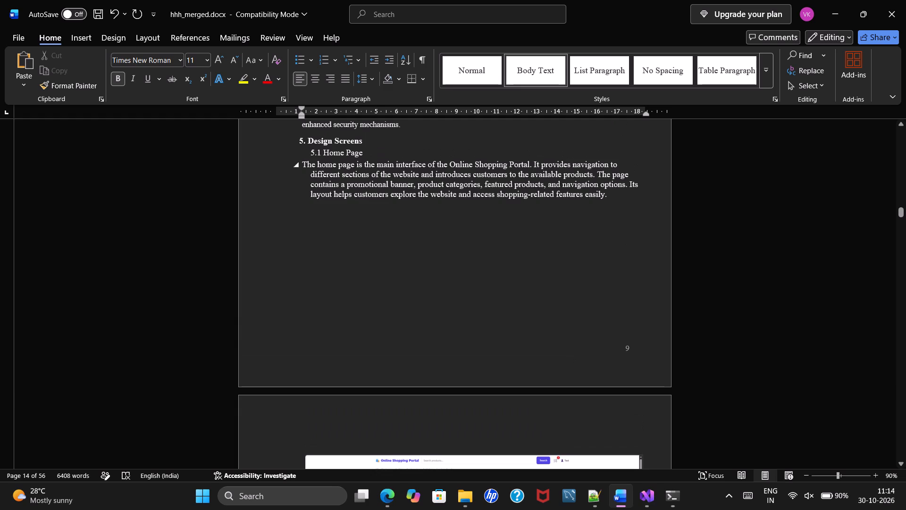
pyautogui.scroll(-5, 385, 382)
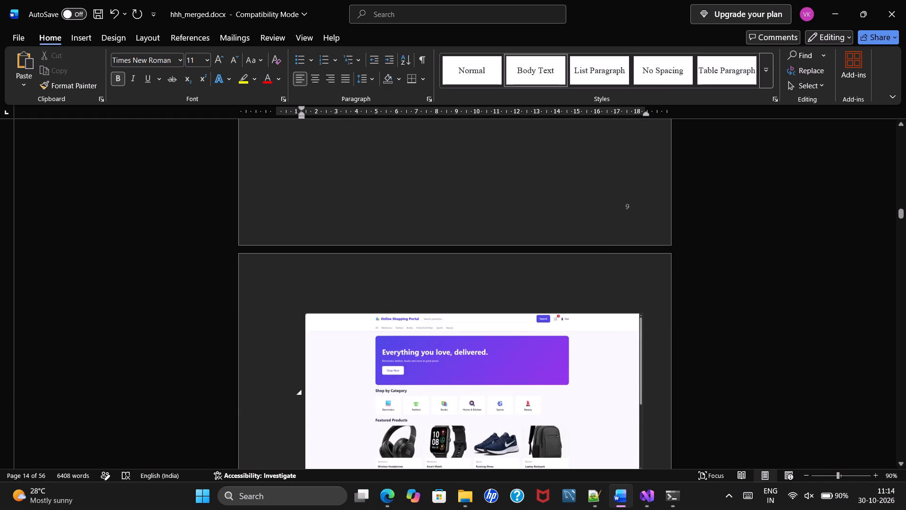
pyautogui.click(451, 388)
pyautogui.scroll(-2, 412, 402)
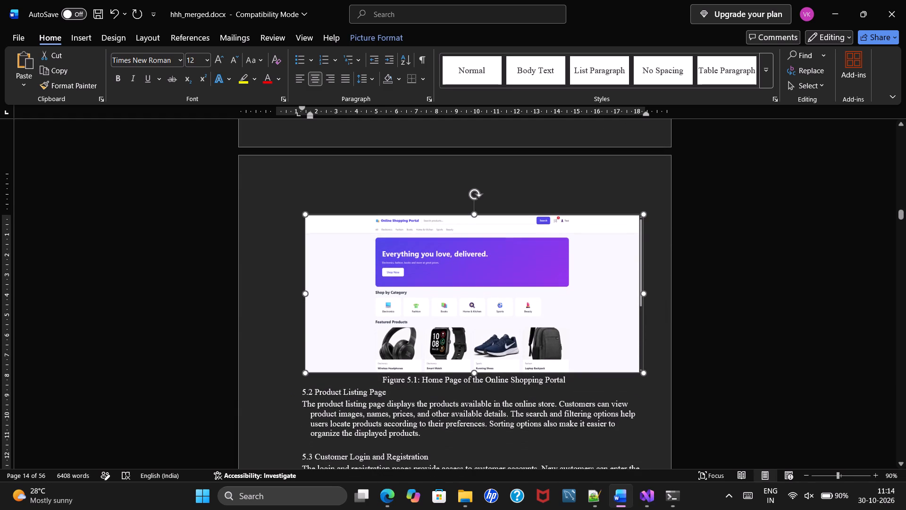
pyautogui.moveTo(304, 371); pyautogui.dragTo(380, 286)
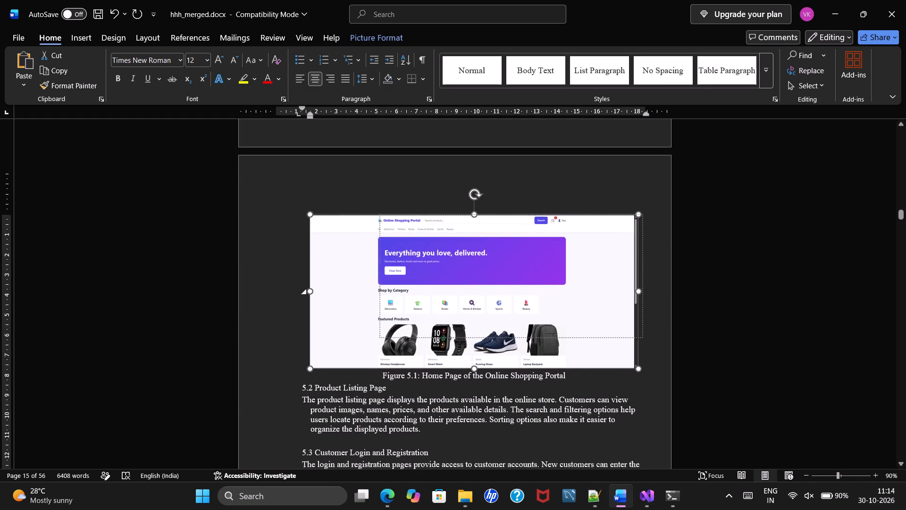
pyautogui.moveTo(380, 286); pyautogui.dragTo(386, 283)
pyautogui.scroll(3, 386, 283)
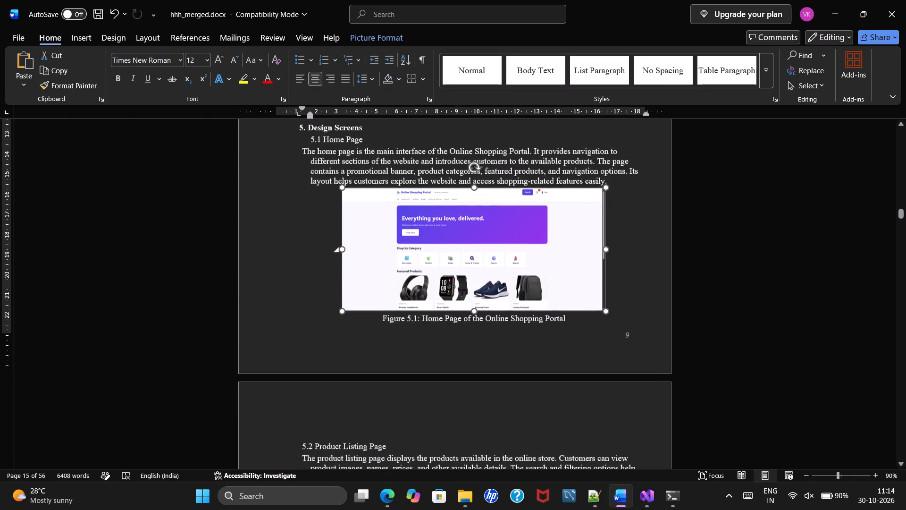
# Insert six blank lines above the 5.6 Product Management Page heading to move it onto the following page with its paragraph.
pyautogui.scroll(-10, 386, 283)
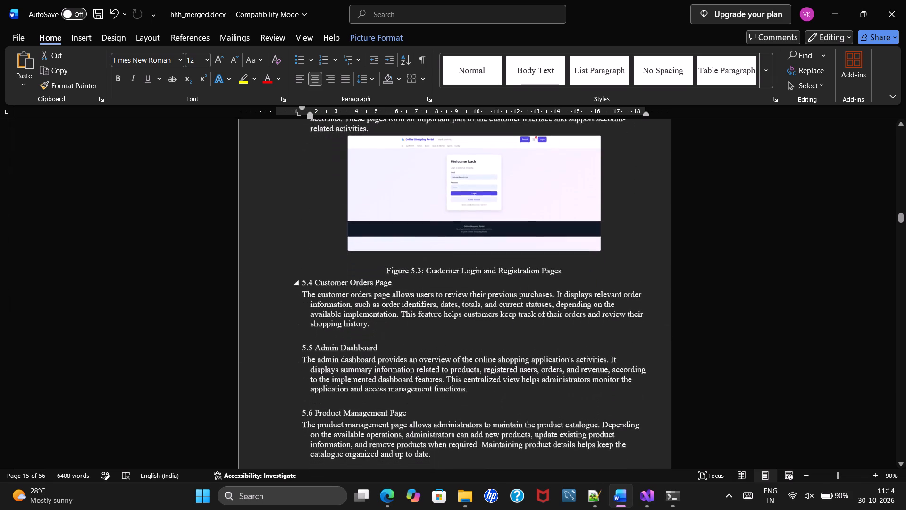
pyautogui.scroll(-7, 386, 283)
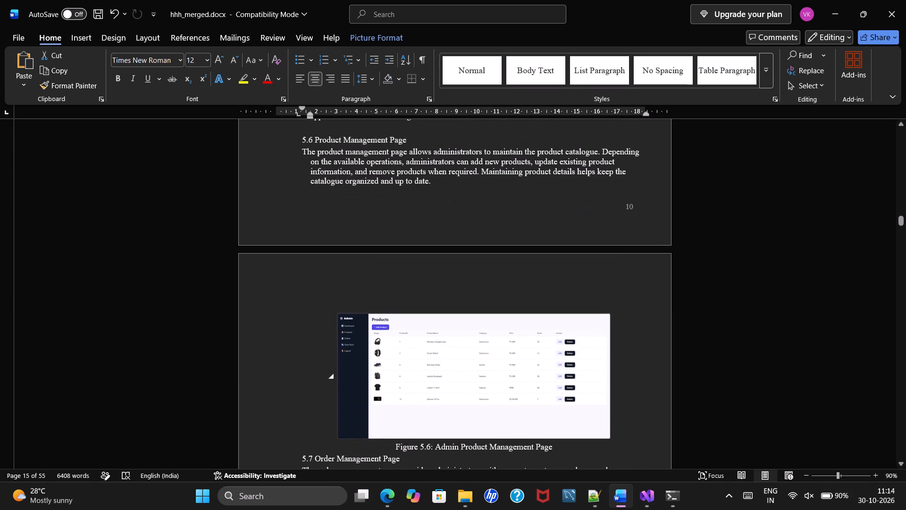
pyautogui.click(300, 137)
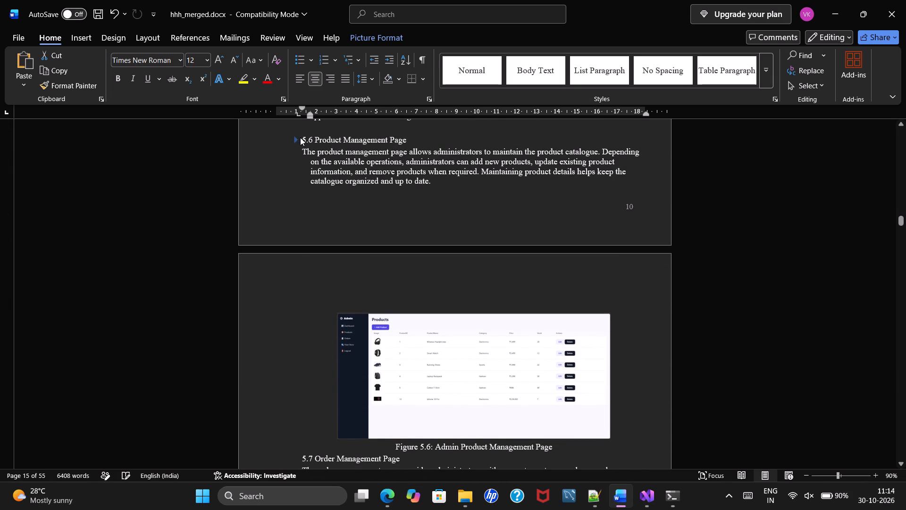
pyautogui.click(297, 141)
pyautogui.click(325, 130)
pyautogui.press('Return')
pyautogui.press('Return')
pyautogui.press('Return')
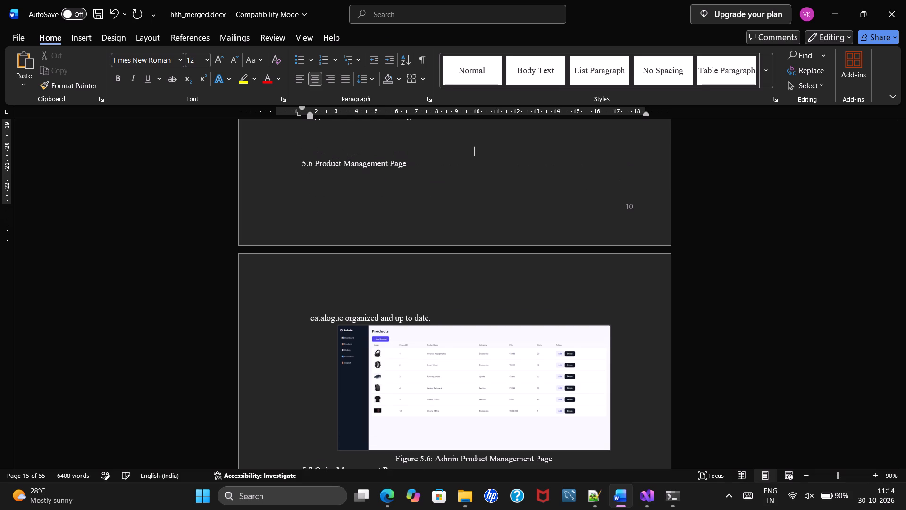
pyautogui.press('Return')
pyautogui.press('Return')
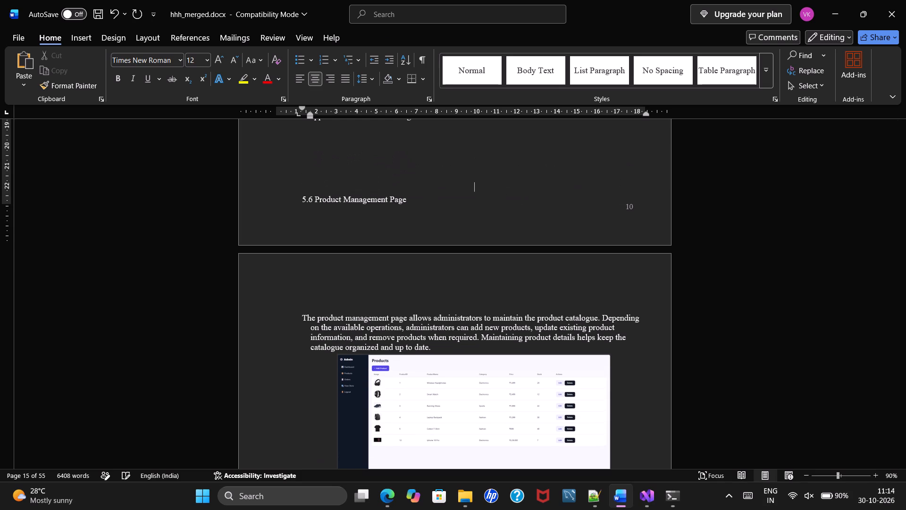
pyautogui.press('Return')
pyautogui.scroll(-1, 307, 185)
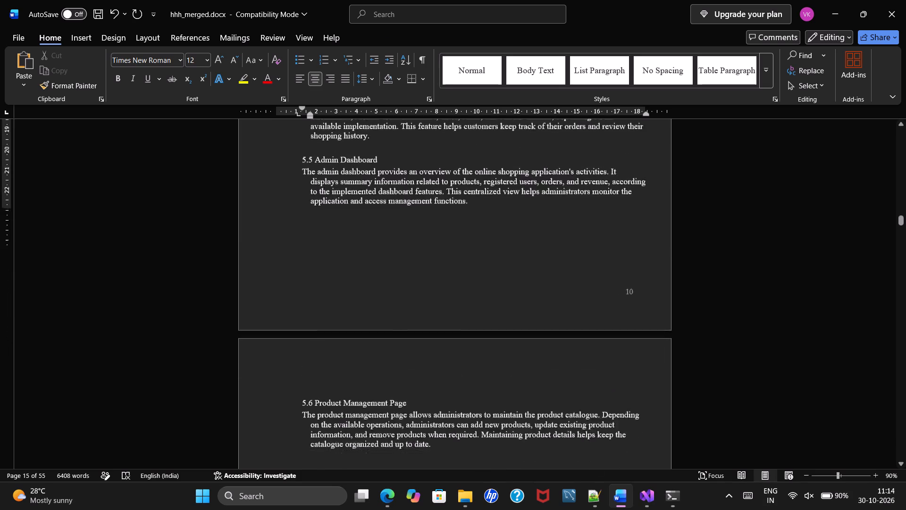
# Insert blank lines above the 6. Task Implementation heading to move it and the 6.1 Frontend Implementation text onto the following page.
pyautogui.scroll(-9, 307, 185)
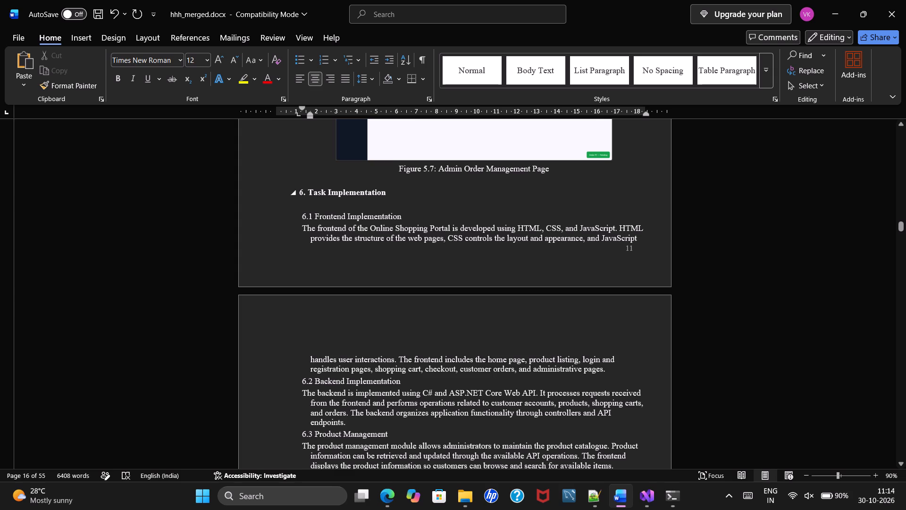
pyautogui.click(313, 185)
pyautogui.click(344, 184)
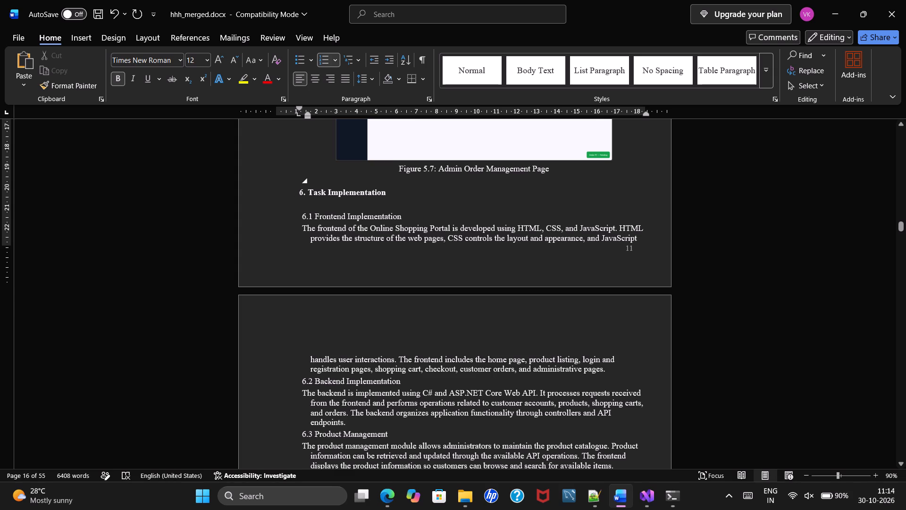
pyautogui.press('Return')
pyautogui.press('Return')
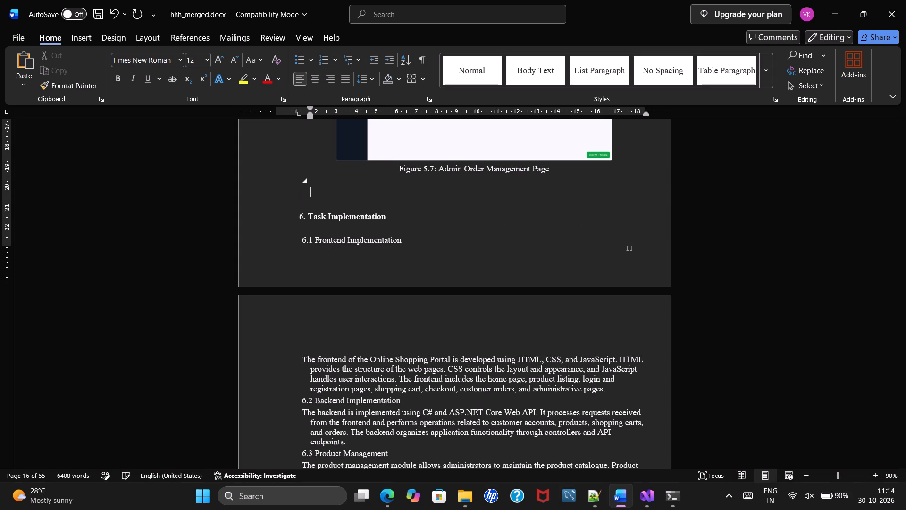
pyautogui.press('Return')
pyautogui.press('Return')
pyautogui.press('Return')
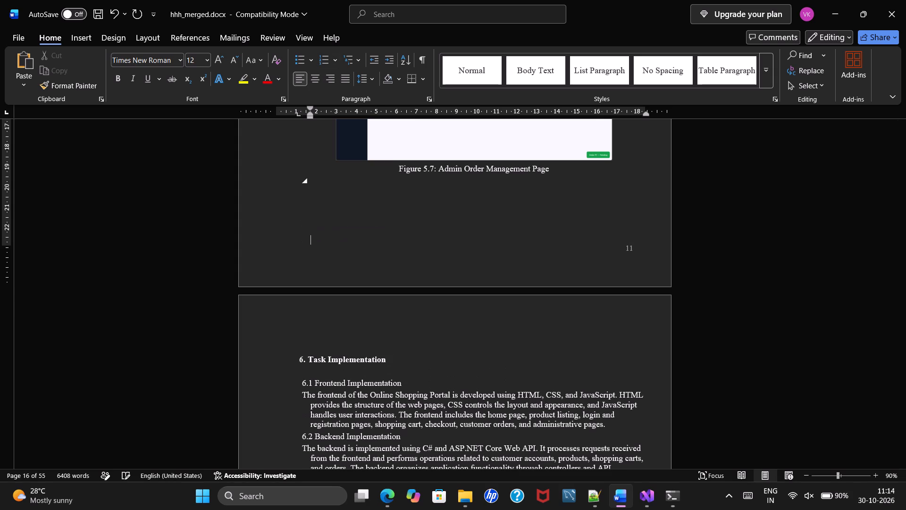
# Insert blank lines above the 7. Code heading so it starts on the following page together with section 7.1.
pyautogui.scroll(-9, 412, 275)
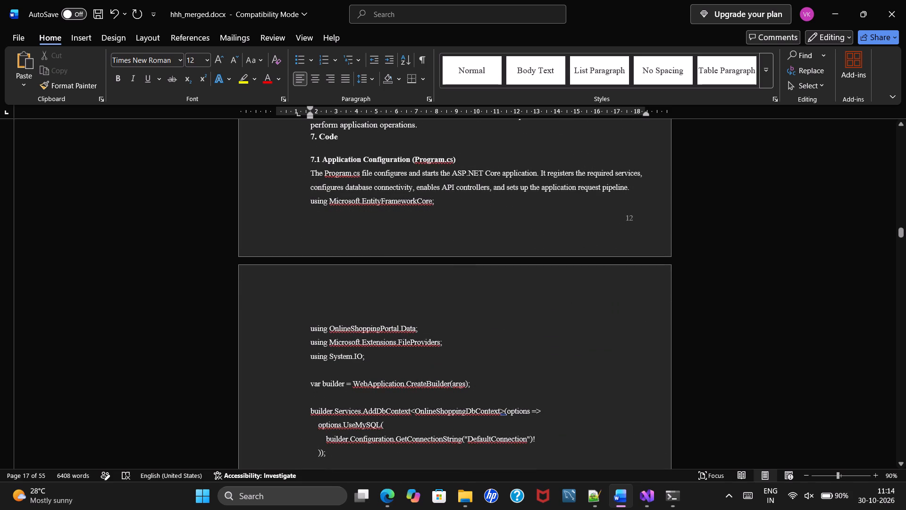
pyautogui.click(425, 122)
pyautogui.press('Return')
pyautogui.press('Return')
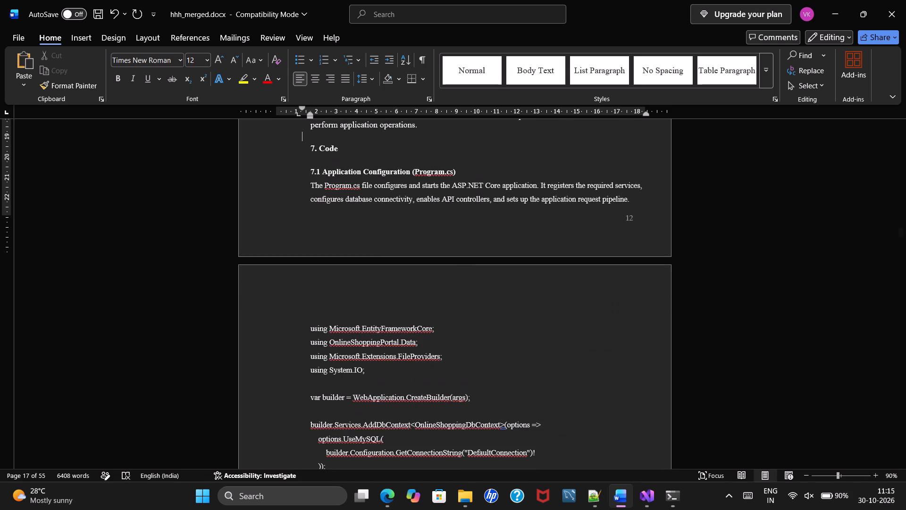
pyautogui.press('Return')
pyautogui.press('Return')
pyautogui.press('Return')
pyautogui.press('Return')
pyautogui.press('Return')
pyautogui.press('Return')
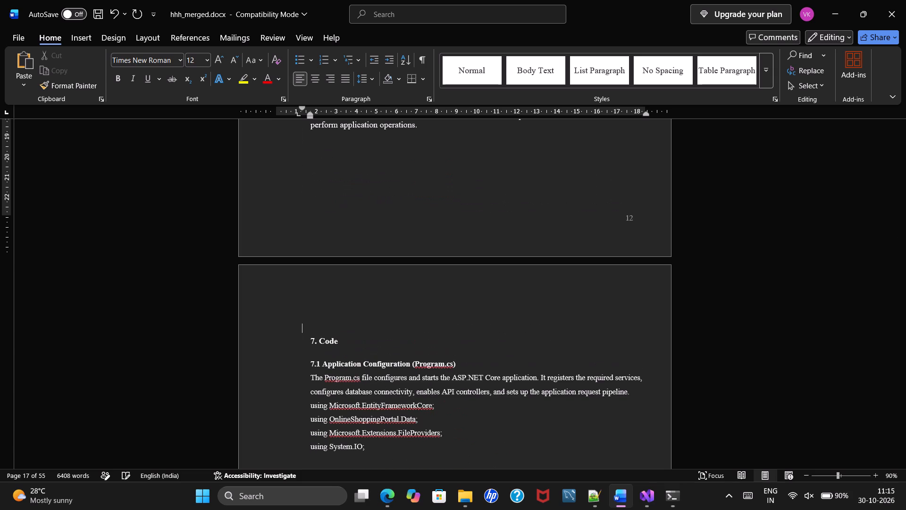
pyautogui.press('BackSpace')
pyautogui.press('BackSpace')
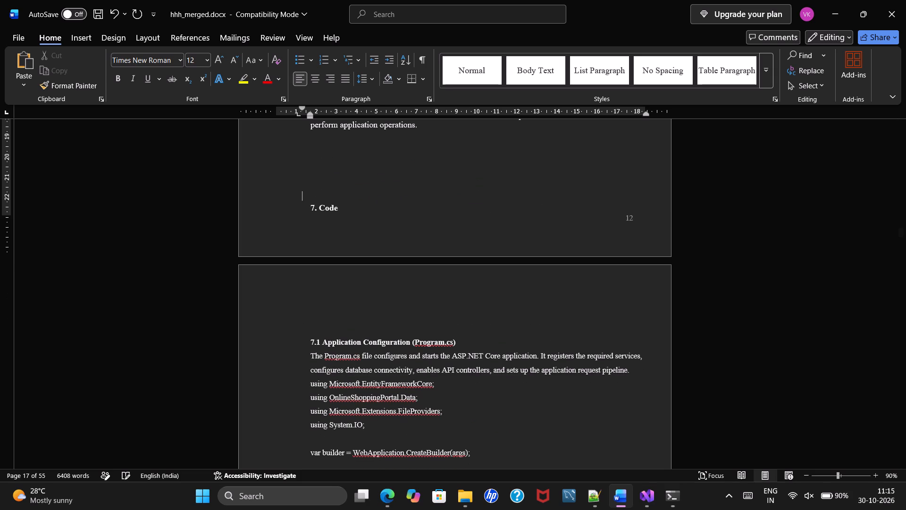
pyautogui.press('Return')
# Insert a blank line above the 7.3 Database Context heading to move it onto the page with its paragraph.
pyautogui.scroll(-7, 476, 218)
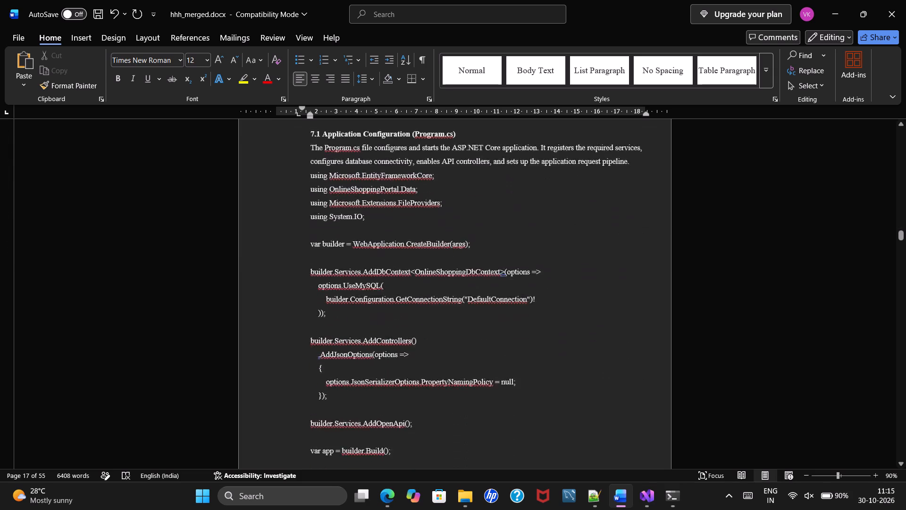
pyautogui.scroll(-18, 476, 218)
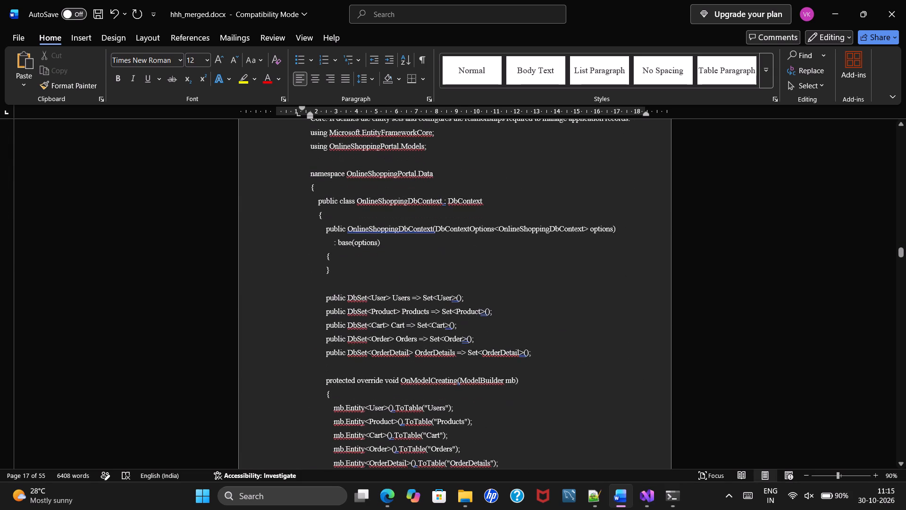
pyautogui.scroll(4, 476, 218)
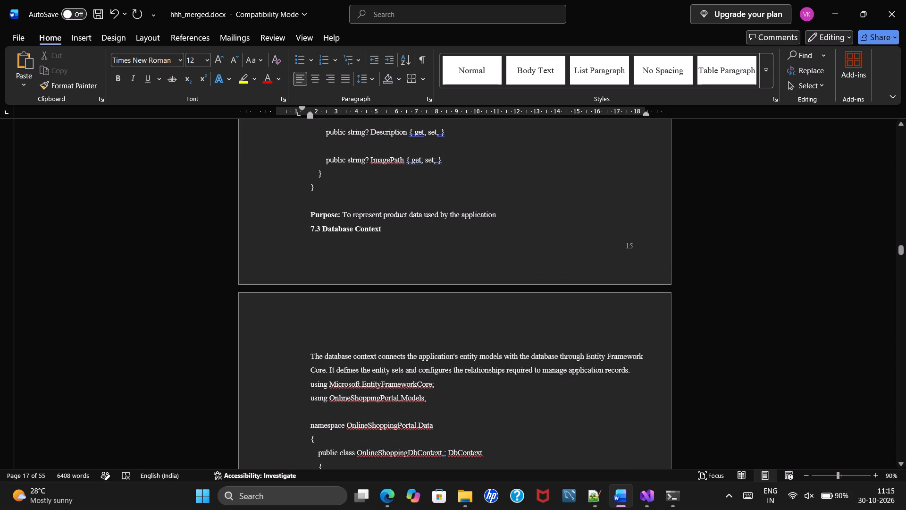
pyautogui.click(308, 228)
pyautogui.press('Return')
# Delete the blank lines between the closing brace and app.Run() in the 7.1 code, pulling app.Run() and the Purpose line onto the preceding page.
pyautogui.scroll(9, 308, 228)
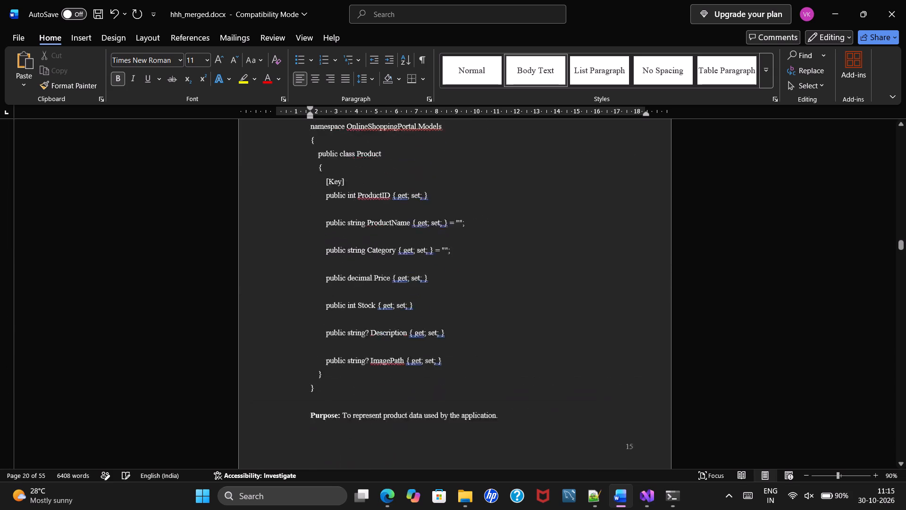
pyautogui.scroll(3, 308, 228)
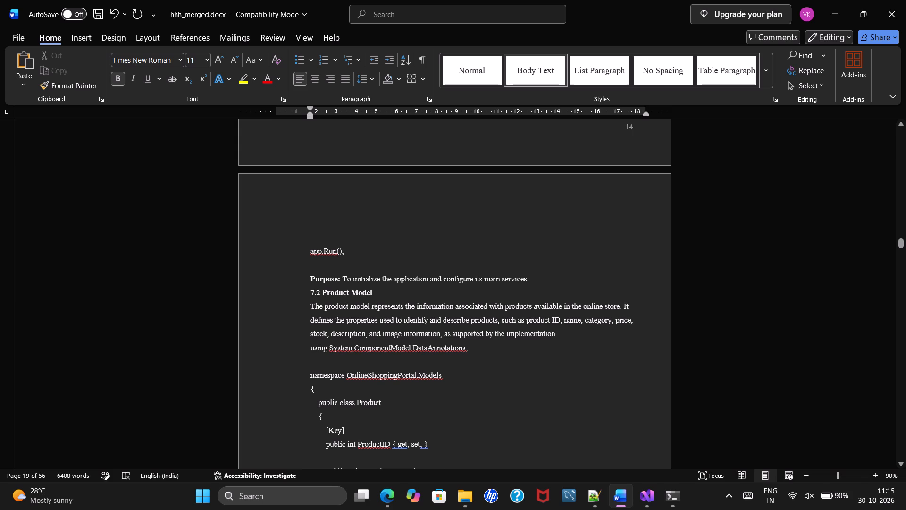
pyautogui.scroll(1, 325, 288)
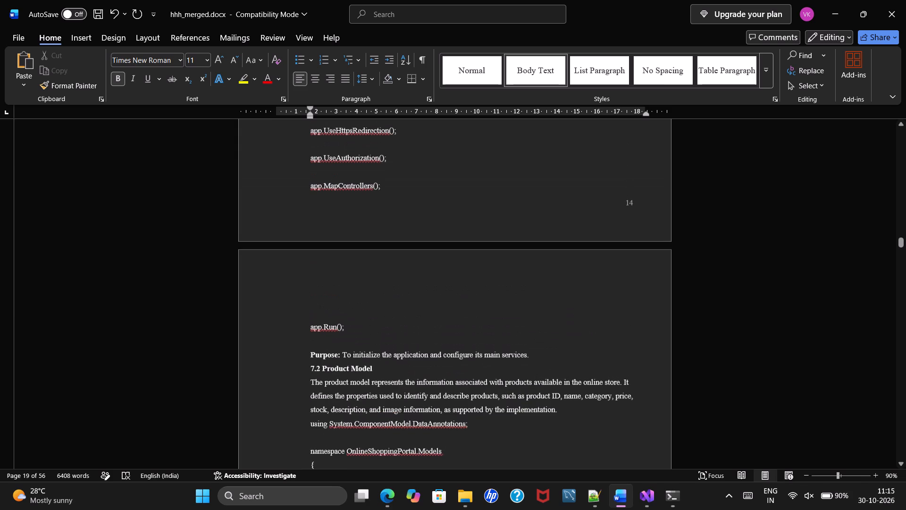
pyautogui.scroll(1, 325, 288)
pyautogui.scroll(-1, 380, 278)
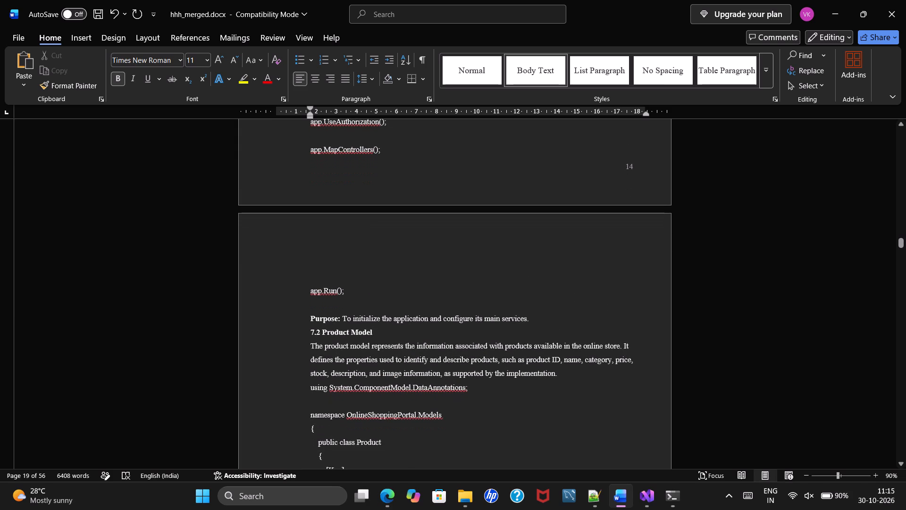
pyautogui.scroll(1, 368, 196)
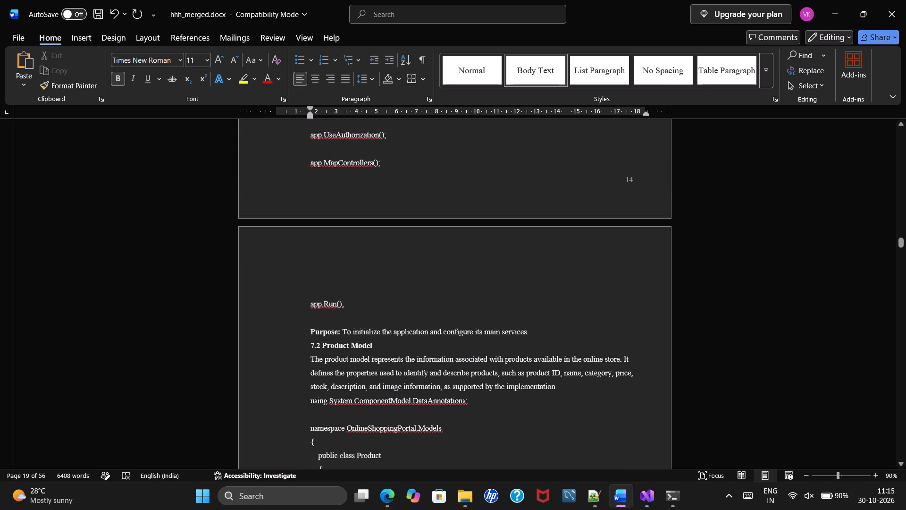
pyautogui.scroll(1, 368, 196)
pyautogui.click(328, 193)
pyautogui.press('BackSpace')
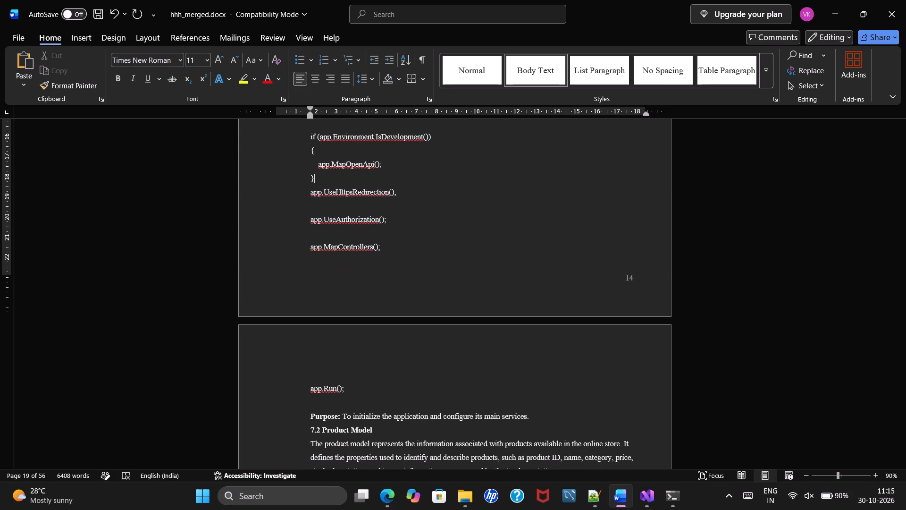
pyautogui.press('Down')
pyautogui.press('Down')
pyautogui.press('BackSpace')
pyautogui.press('Down')
pyautogui.press('Down')
pyautogui.press('BackSpace')
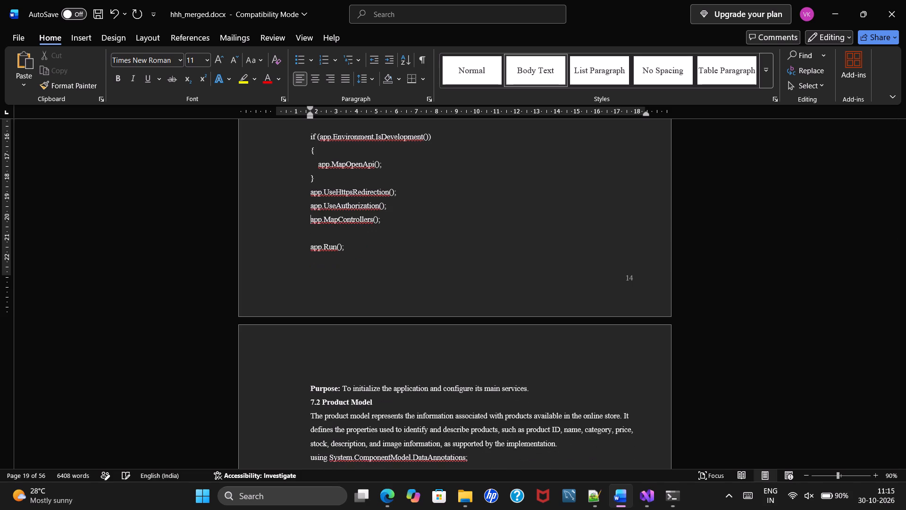
pyautogui.press('Down')
pyautogui.press('Down')
pyautogui.press('BackSpace')
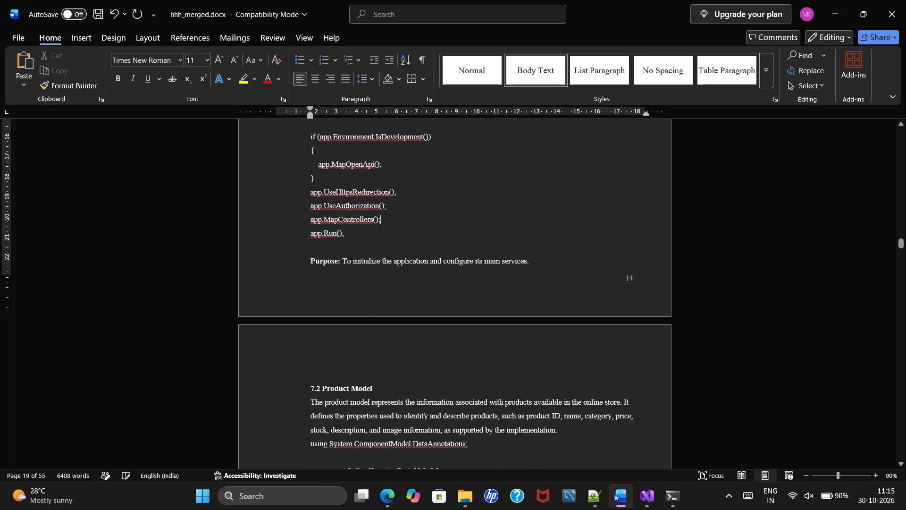
# Insert a line break before "using Microsoft.EntityFrameworkCore;" in section 7.3 so the code listing starts on the following page.
pyautogui.scroll(-10, 376, 327)
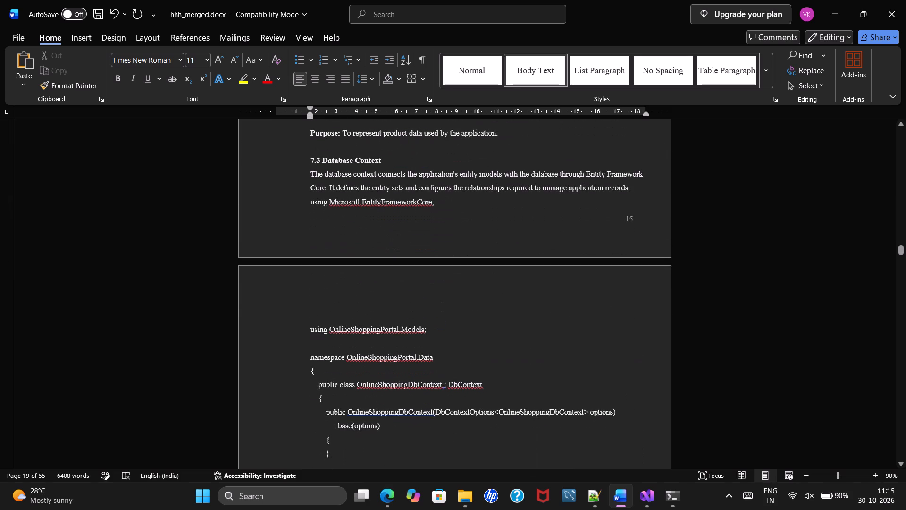
pyautogui.scroll(2, 376, 327)
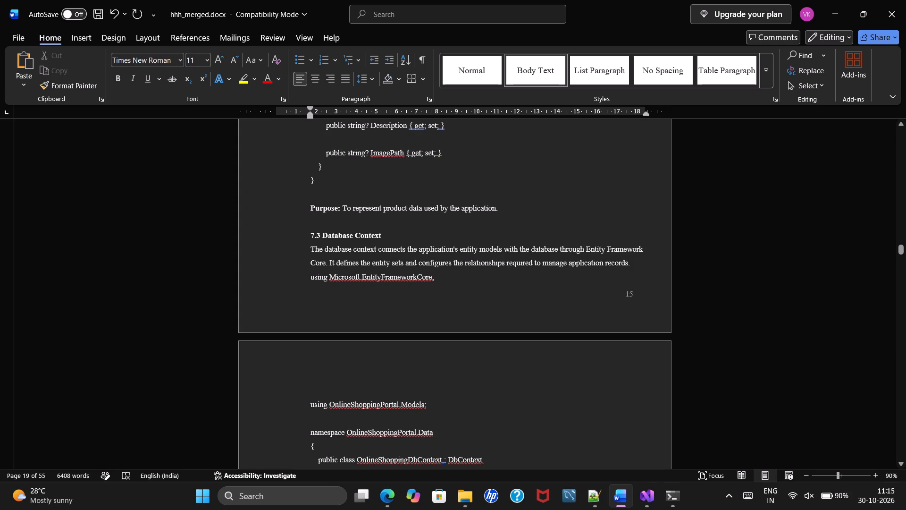
pyautogui.click(310, 274)
pyautogui.press('Return')
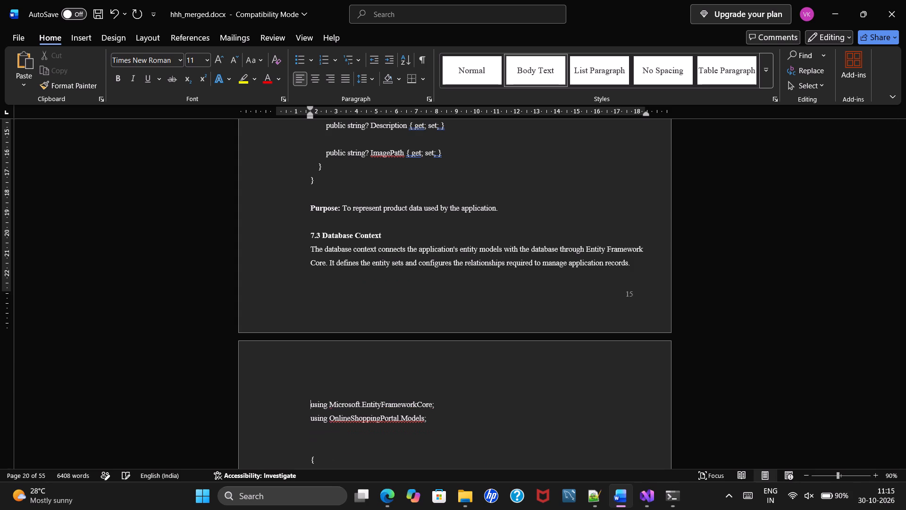
# Review the page layout of the code listings from section 7.3 Database Context through 7.4 Product Controller to the 7.5 Authentication Controller heading.
pyautogui.scroll(-15, 437, 340)
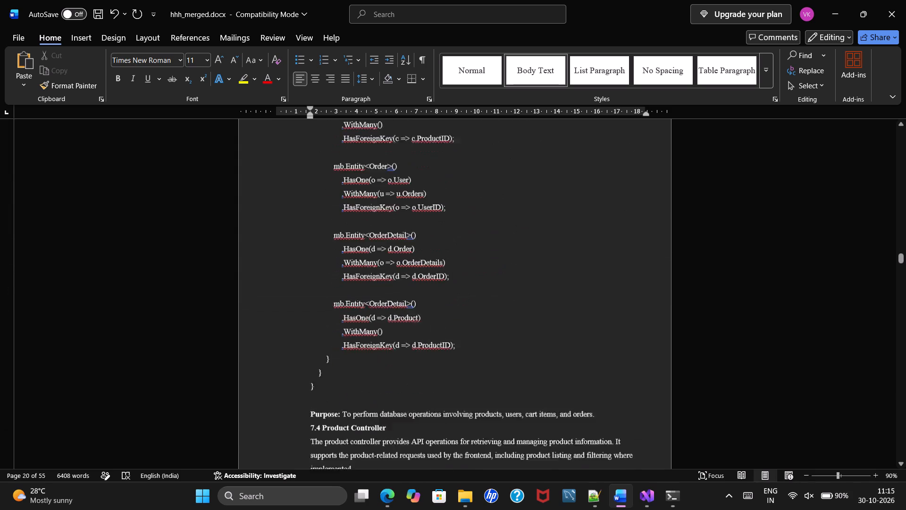
pyautogui.scroll(-7, 437, 340)
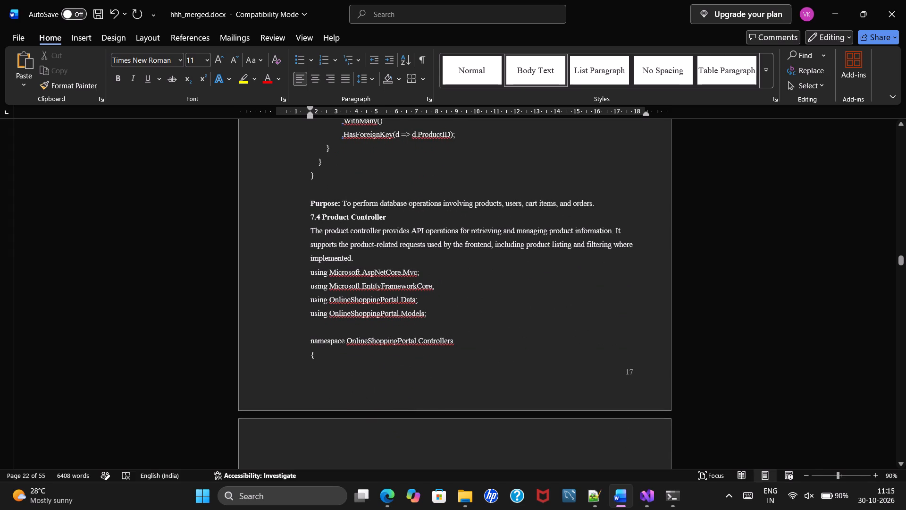
pyautogui.scroll(-7, 368, 346)
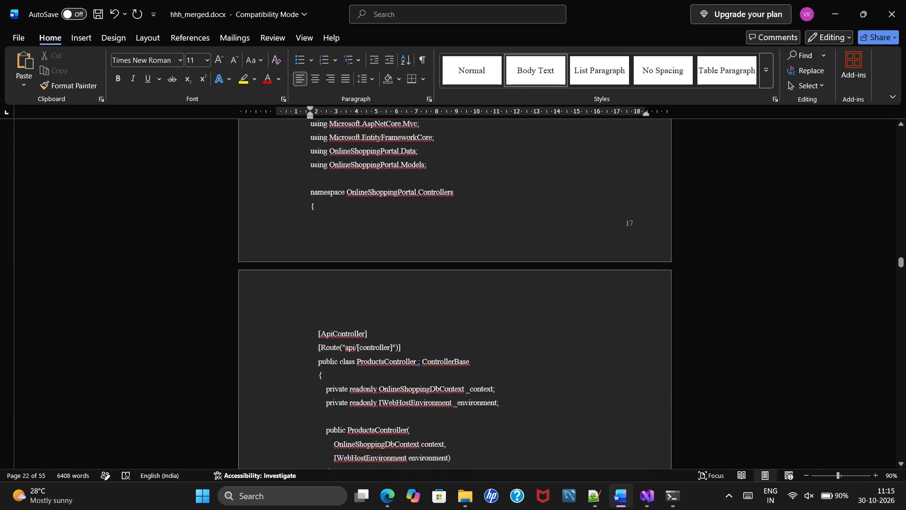
pyautogui.scroll(-7, 368, 346)
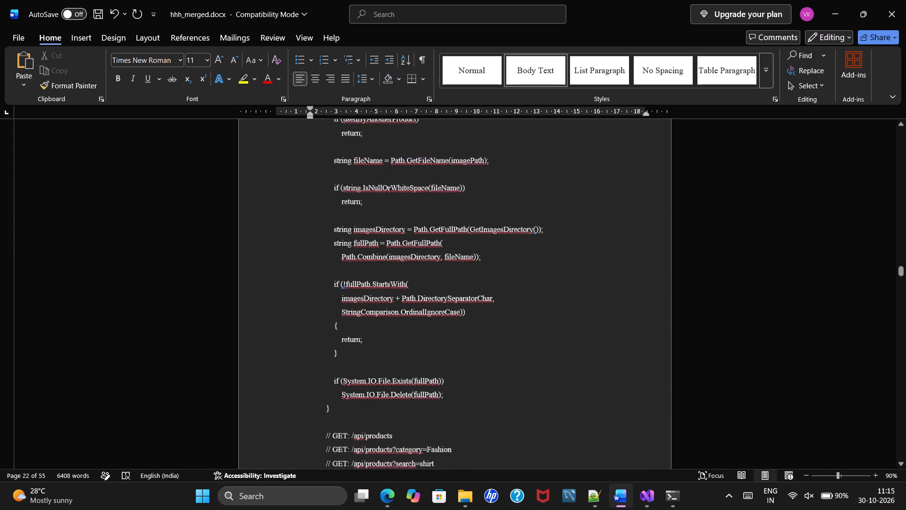
pyautogui.scroll(-8, 368, 346)
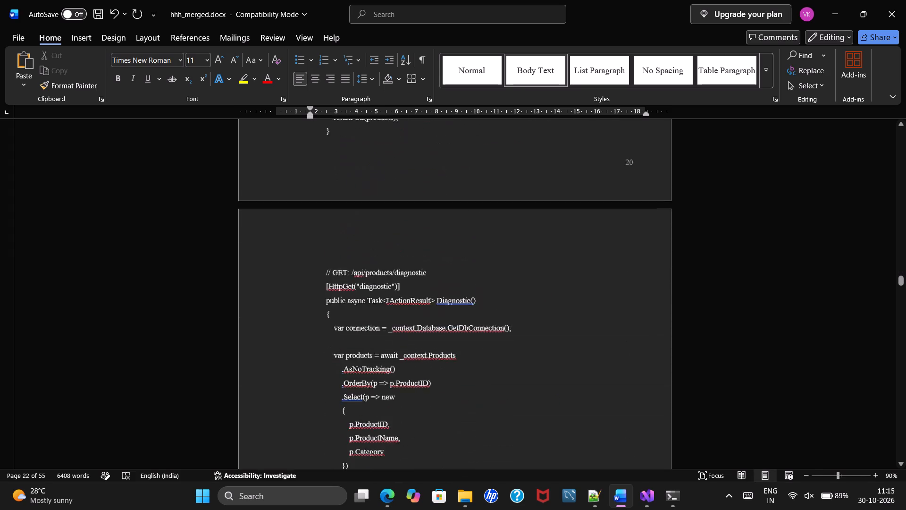
pyautogui.scroll(-8, 368, 346)
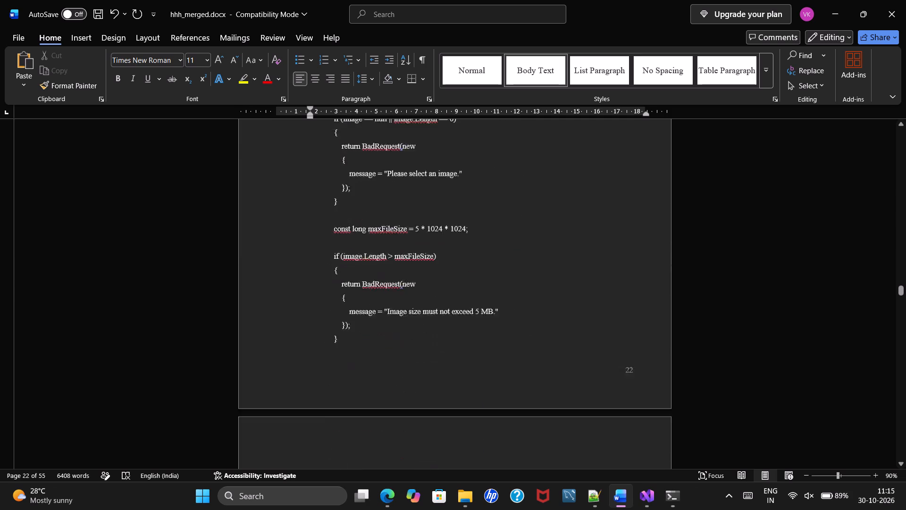
pyautogui.scroll(-8, 368, 346)
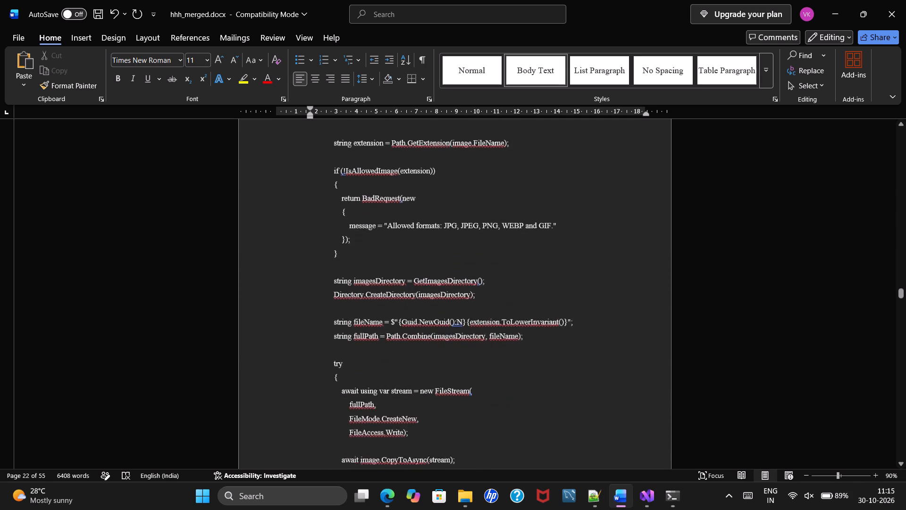
pyautogui.scroll(-9, 368, 346)
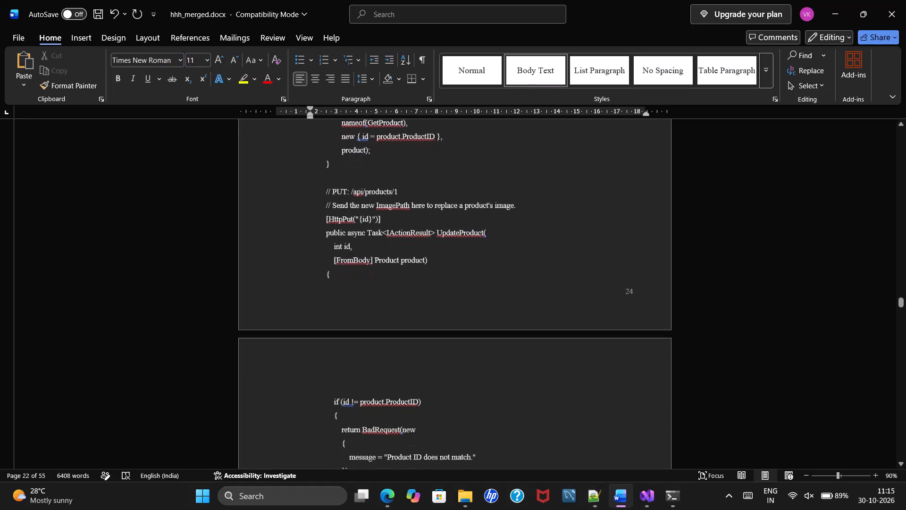
pyautogui.scroll(-13, 368, 346)
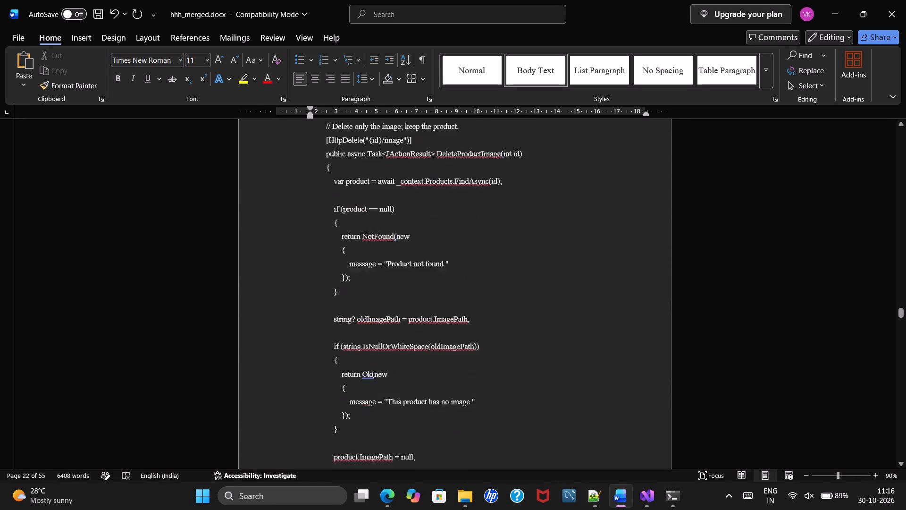
pyautogui.scroll(-10, 368, 346)
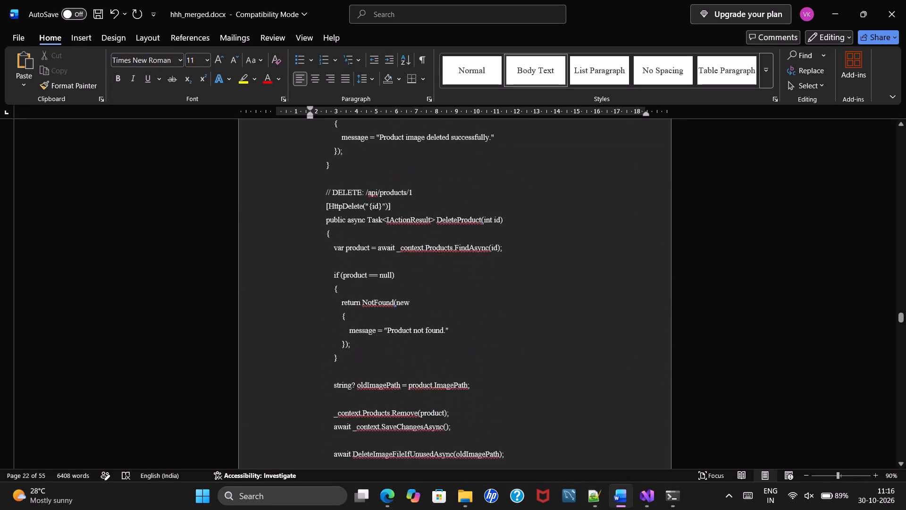
pyautogui.scroll(-4, 368, 346)
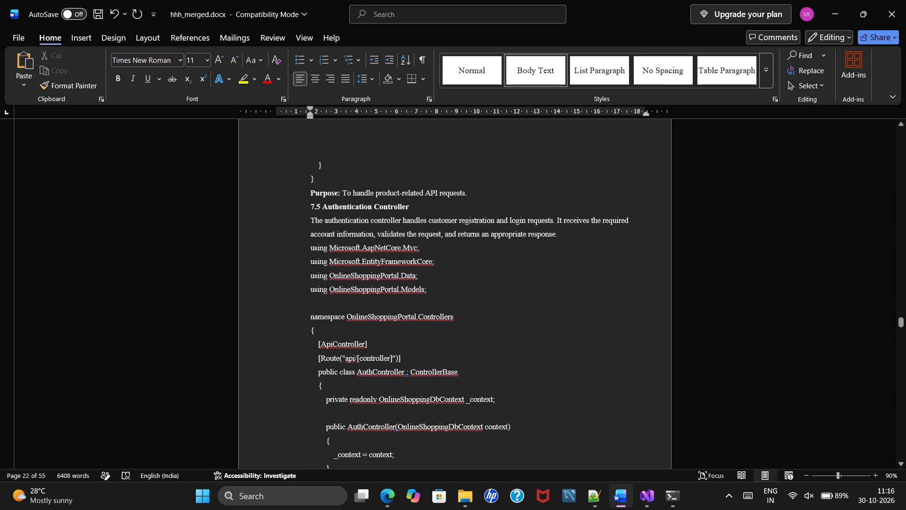
# In the 7.4 DeleteProduct method, delete the blank lines above "if (product == null)" and above "string? oldImagePath = product.ImagePath;".
pyautogui.scroll(10, 319, 212)
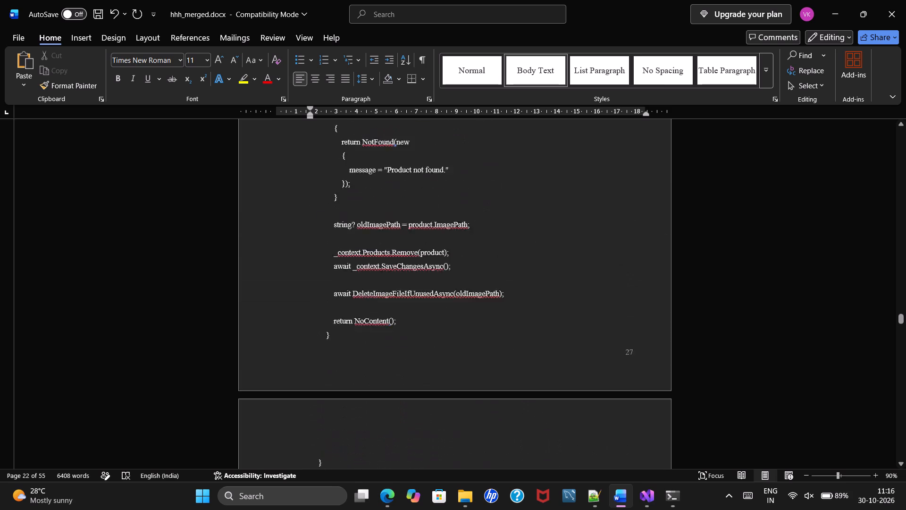
pyautogui.scroll(1, 319, 212)
pyautogui.click(345, 236)
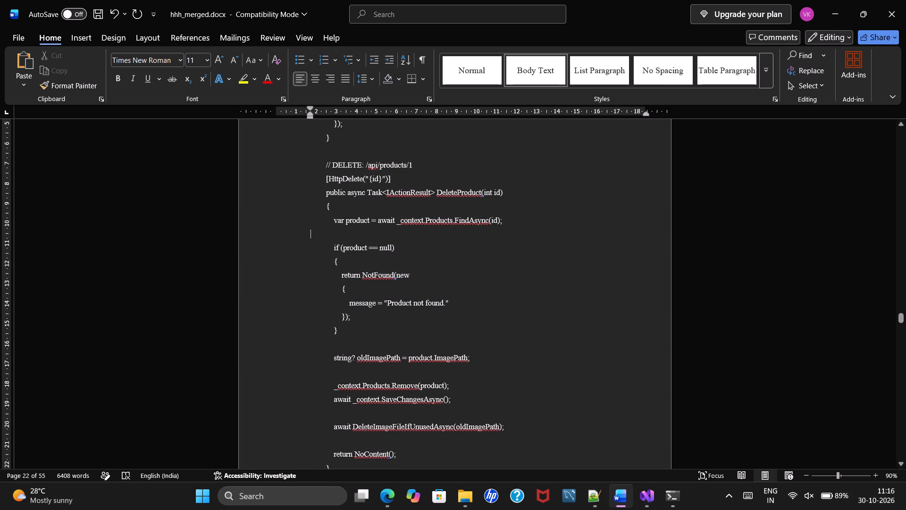
pyautogui.press('BackSpace')
pyautogui.press('Down')
pyautogui.press('Down')
pyautogui.press('Down')
pyautogui.press('Down')
pyautogui.press('Down')
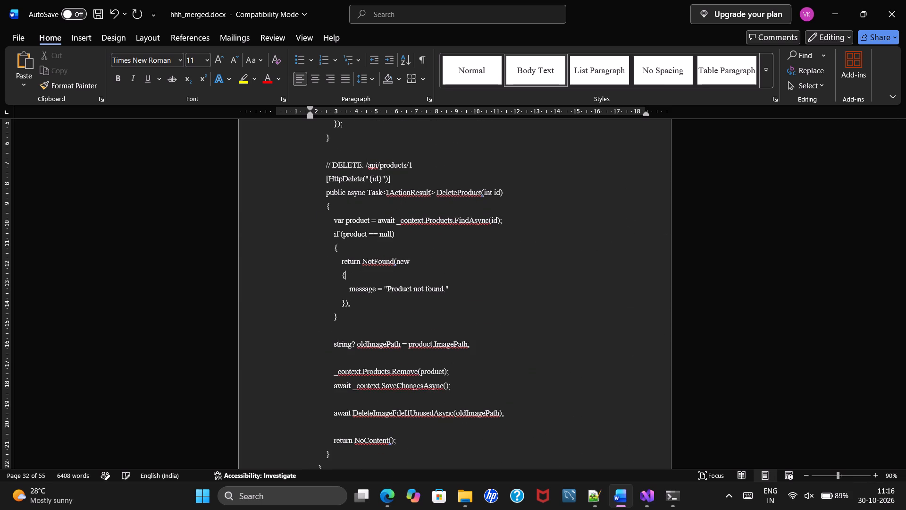
pyautogui.press('Down')
pyautogui.press('Down')
pyautogui.press('Down')
pyautogui.press('BackSpace')
# Delete the blank lines above "_context.Products.Remove(product);" and above "await DeleteImageFileIfUnusedAsync(oldImagePath);" in the DeleteProduct method.
pyautogui.press('Down')
pyautogui.press('Down')
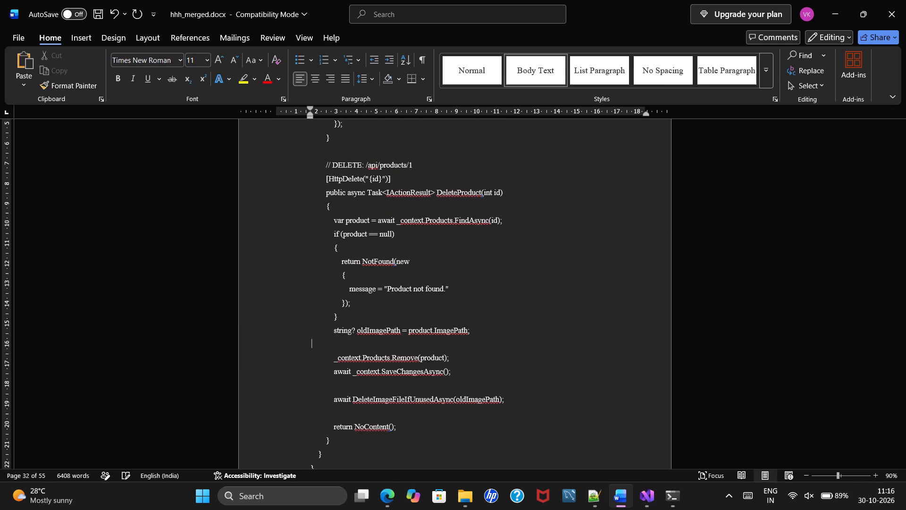
pyautogui.press('BackSpace')
pyautogui.press('Down')
pyautogui.press('Down')
pyautogui.press('Down')
pyautogui.press('BackSpace')
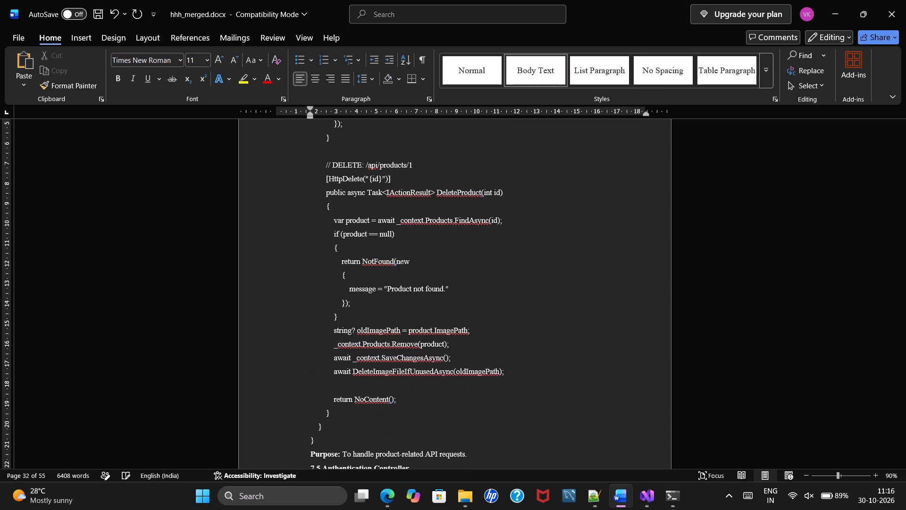
# Insert a blank line after "_context.Products.Remove(product);" to push the 7.5 Authentication Controller heading onto the following page.
pyautogui.scroll(-3, 345, 236)
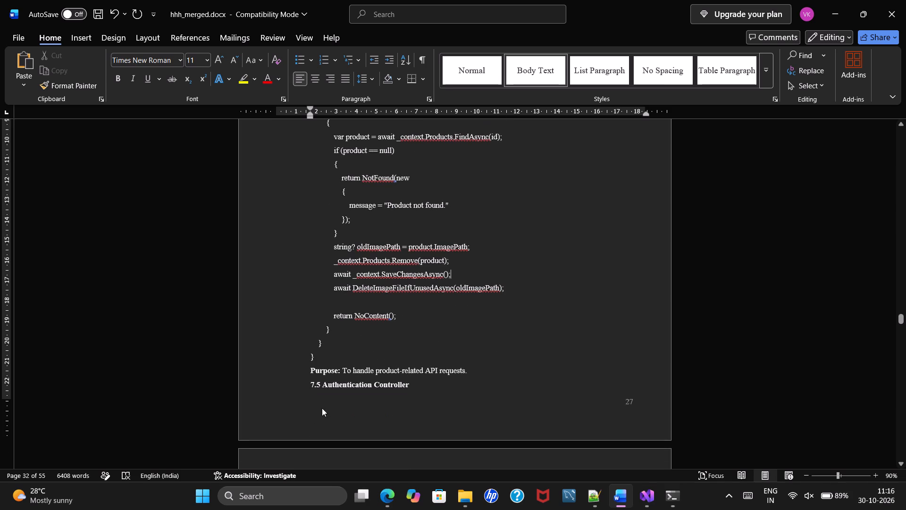
pyautogui.click(456, 260)
pyautogui.press('Return')
# Review the page layout of the code listings from 7.5 Authentication Controller through 7.6 Shopping Cart Controller to the 7.7 Order Controller heading.
pyautogui.scroll(-6, 456, 260)
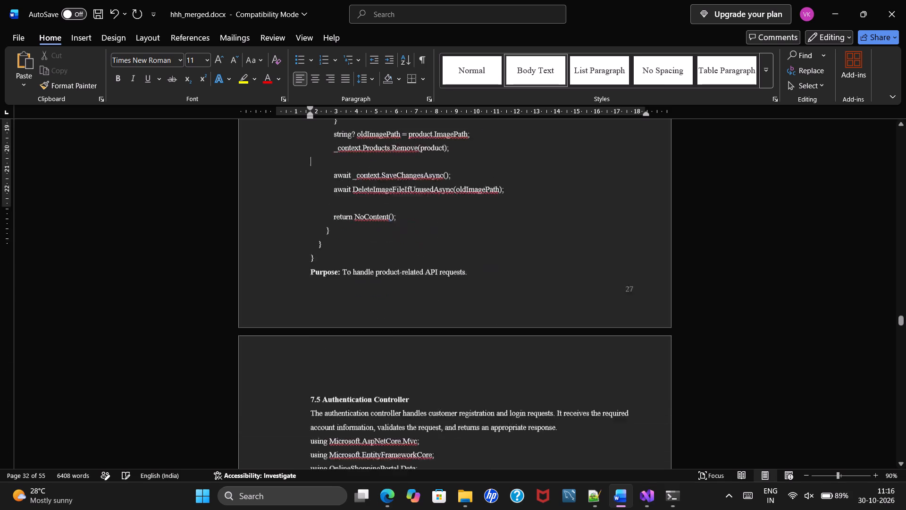
pyautogui.scroll(-8, 456, 260)
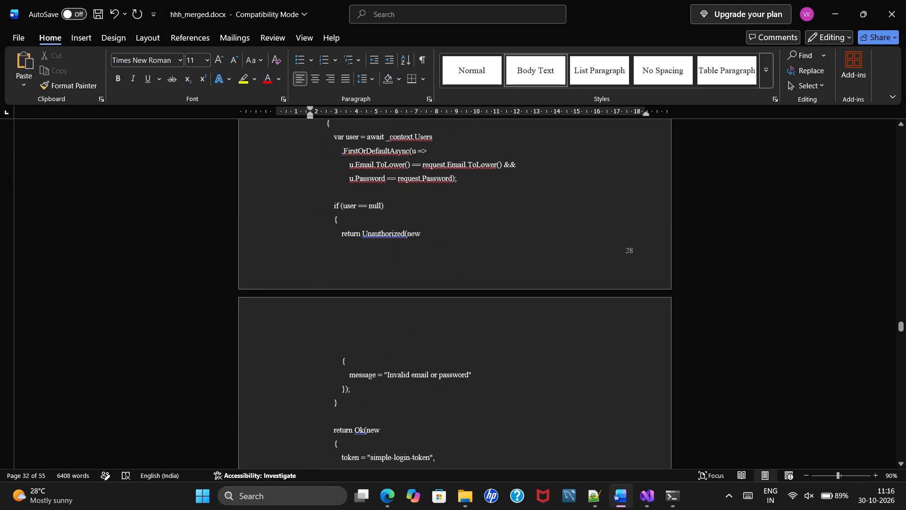
pyautogui.scroll(-14, 456, 260)
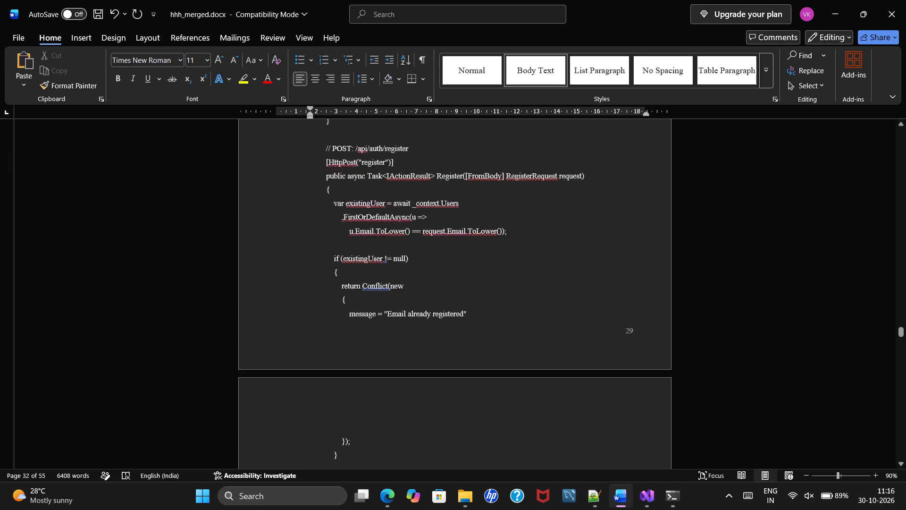
pyautogui.scroll(-9, 456, 260)
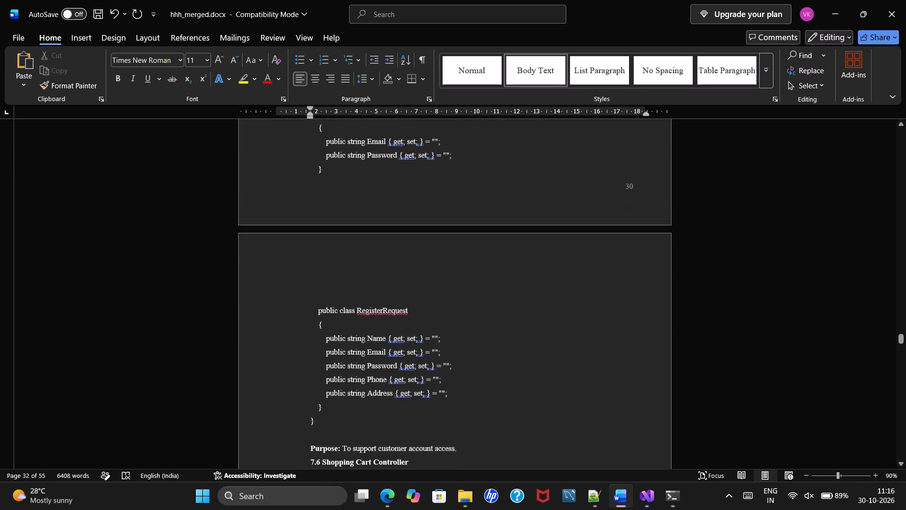
pyautogui.scroll(-6, 456, 260)
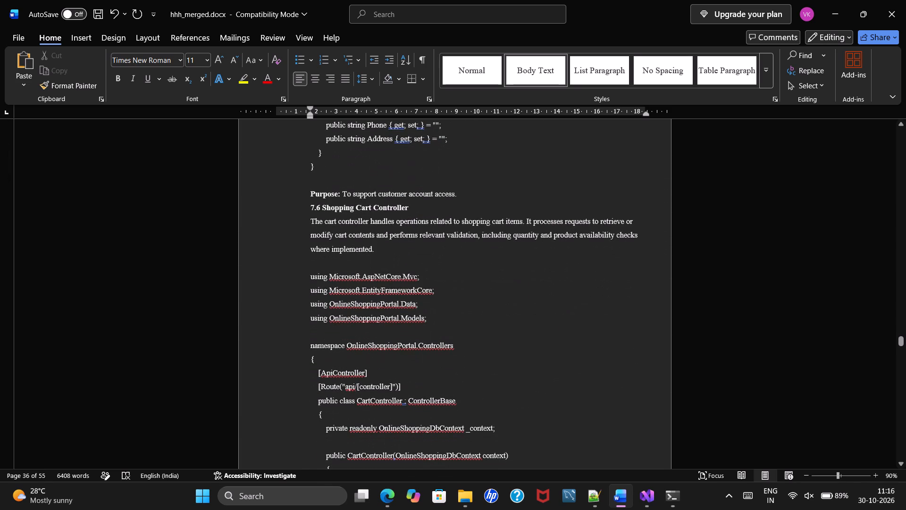
pyautogui.scroll(-19, 456, 260)
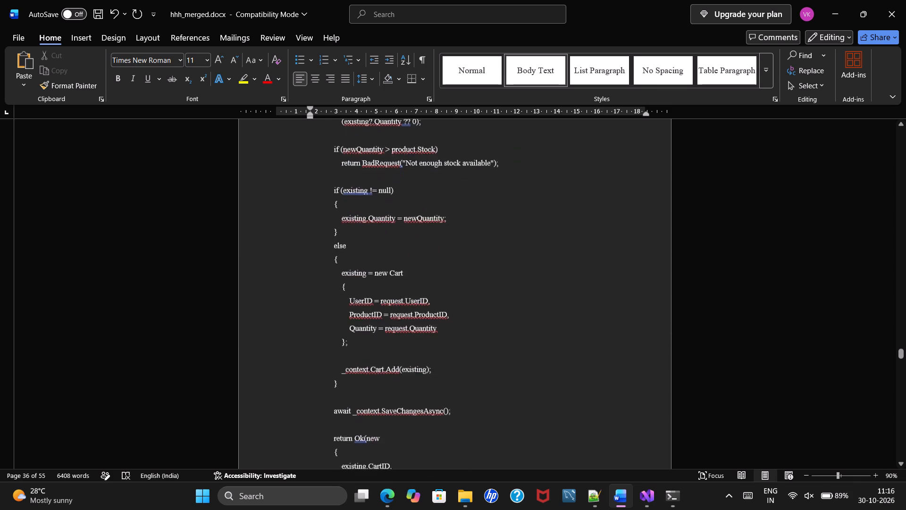
pyautogui.scroll(-5, 456, 260)
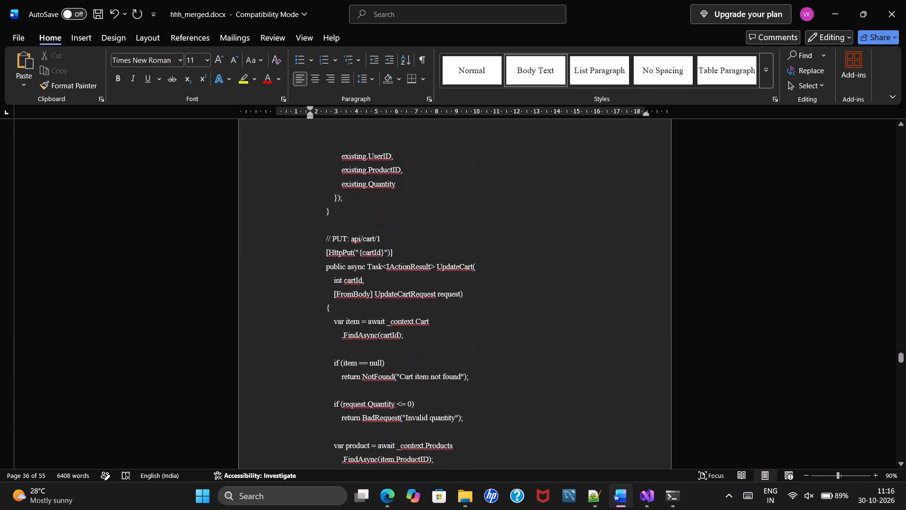
pyautogui.scroll(-7, 456, 260)
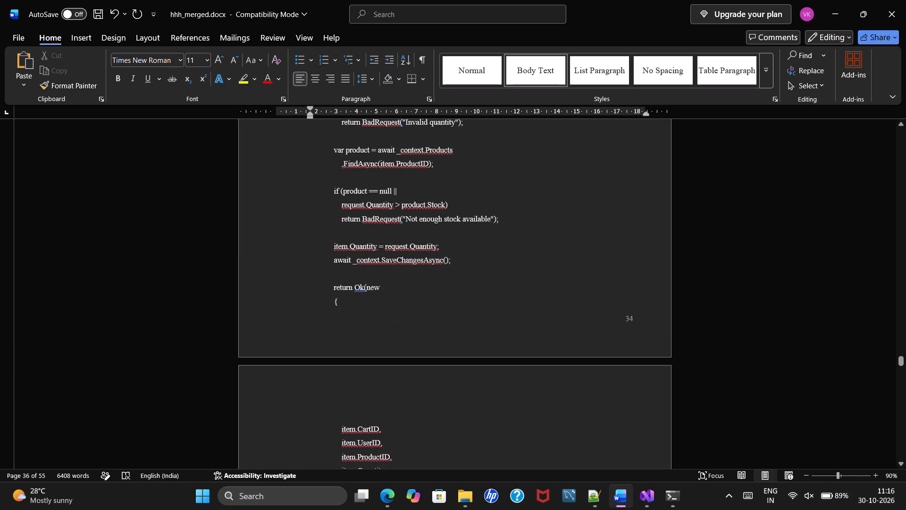
pyautogui.scroll(-3, 456, 260)
# Delete the blank line above "var existing = await _context.Cart" in the 7.6 code, keeping the semicolon after return NotFound("User not found").
pyautogui.scroll(1, 456, 260)
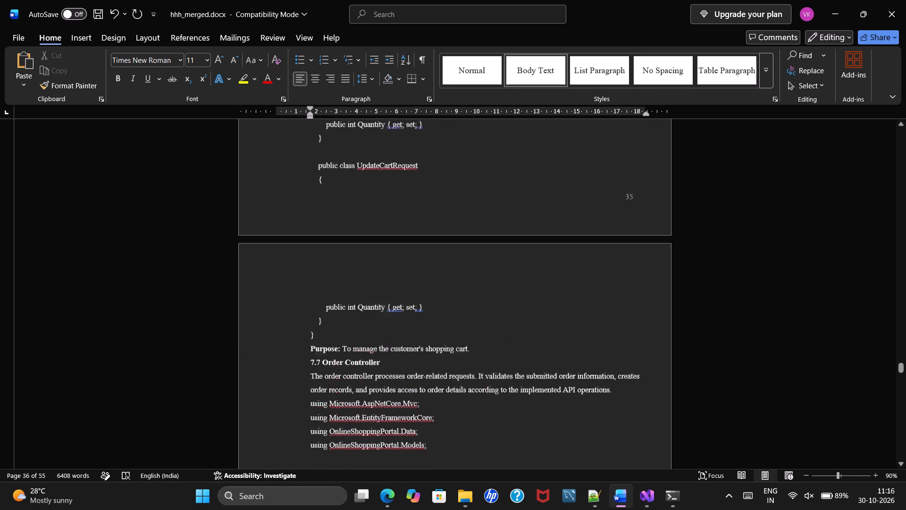
pyautogui.scroll(1, 456, 260)
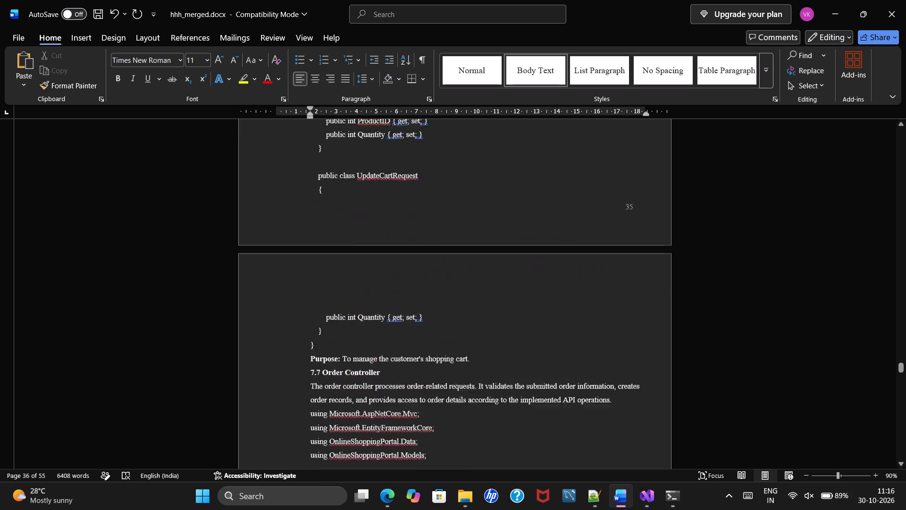
pyautogui.scroll(5, 456, 260)
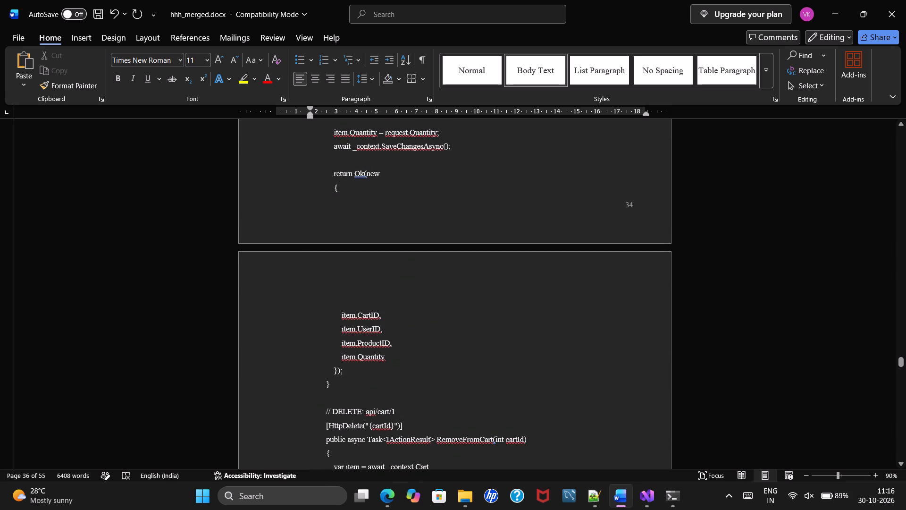
pyautogui.click(347, 298)
pyautogui.scroll(6, 355, 180)
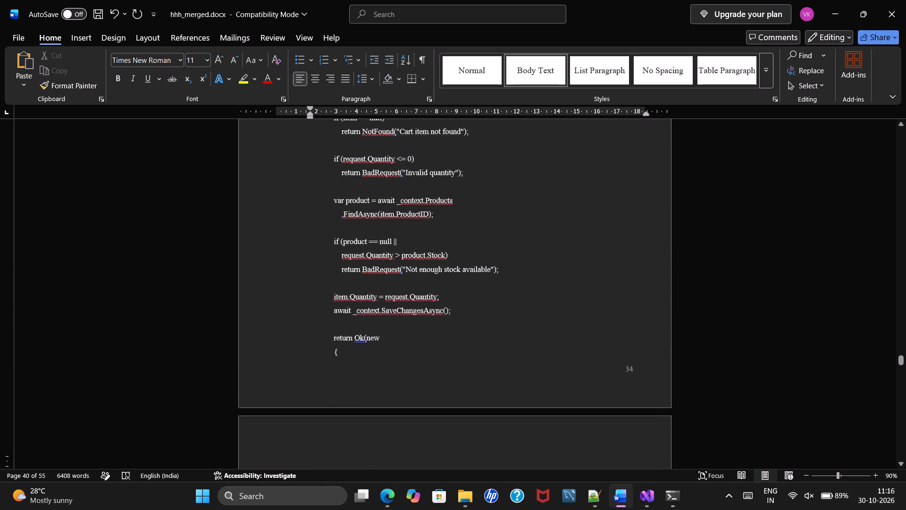
pyautogui.scroll(7, 355, 180)
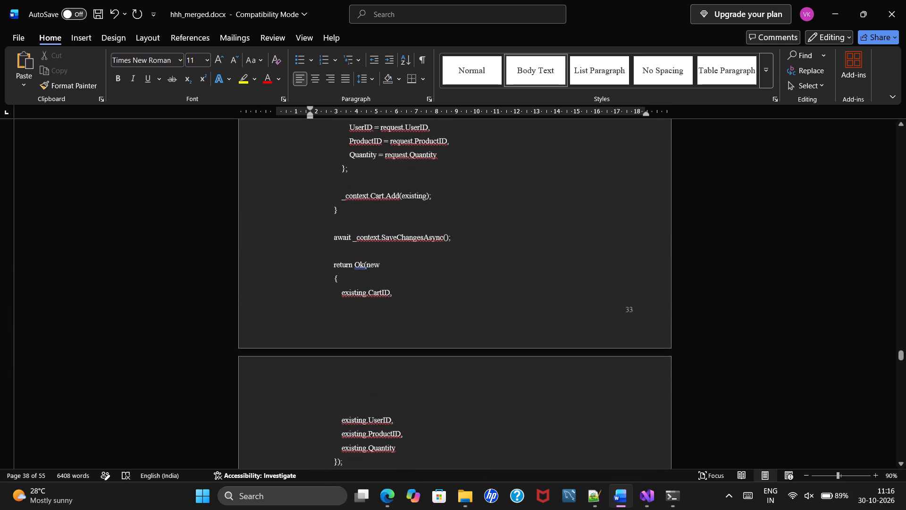
pyautogui.scroll(9, 355, 180)
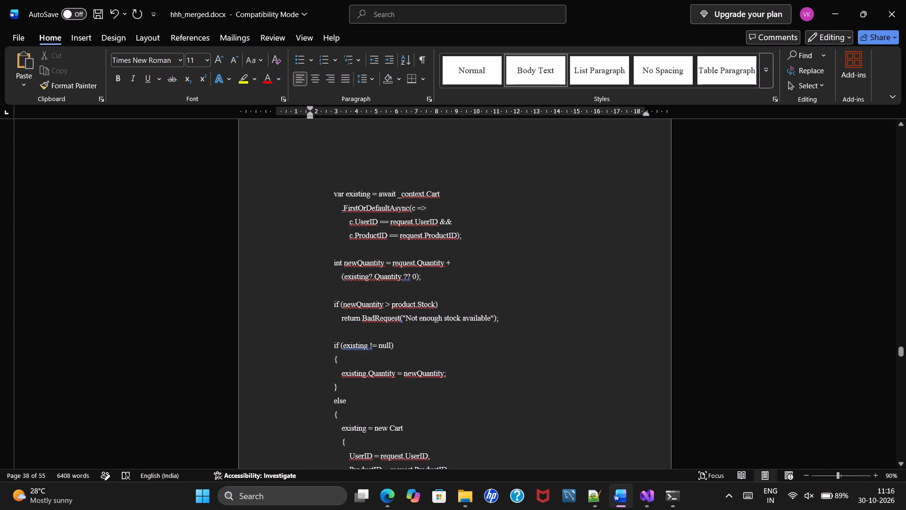
pyautogui.click(356, 168)
pyautogui.press('BackSpace')
pyautogui.press('BackSpace')
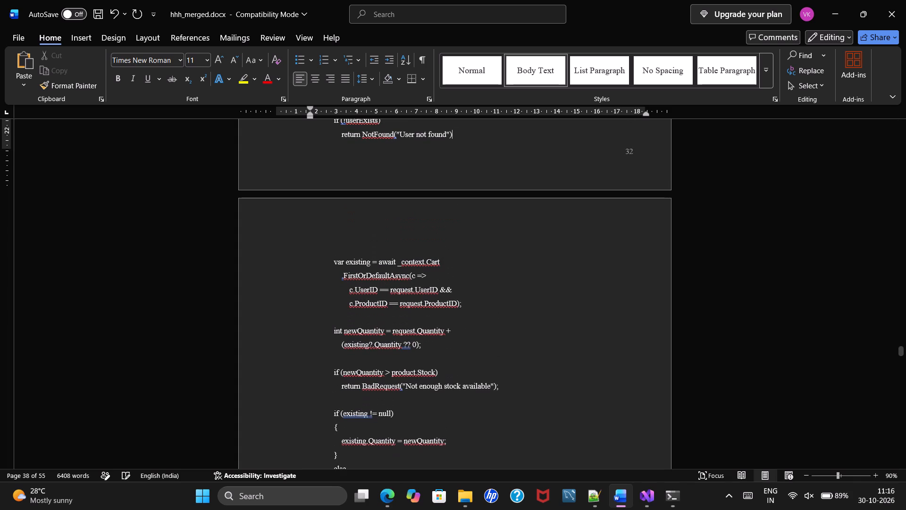
pyautogui.press('Down')
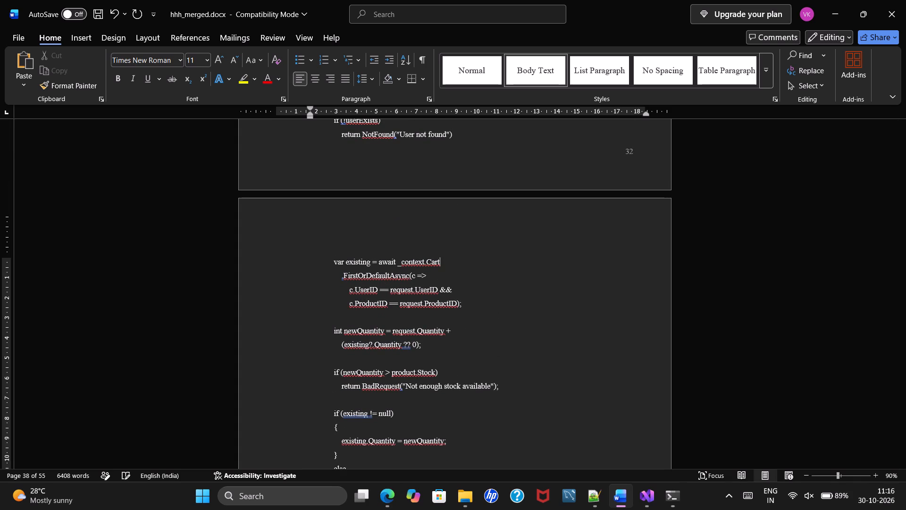
pyautogui.hotkey('ctrl', 'z')
# Delete the blank lines above "int newQuantity", "if (newQuantity > product.Stock)" and "if (existing != null)" in the 7.6 cart code.
pyautogui.press('Down')
pyautogui.press('Down')
pyautogui.press('Down')
pyautogui.press('Down')
pyautogui.press('Down')
pyautogui.press('BackSpace')
pyautogui.press('Down')
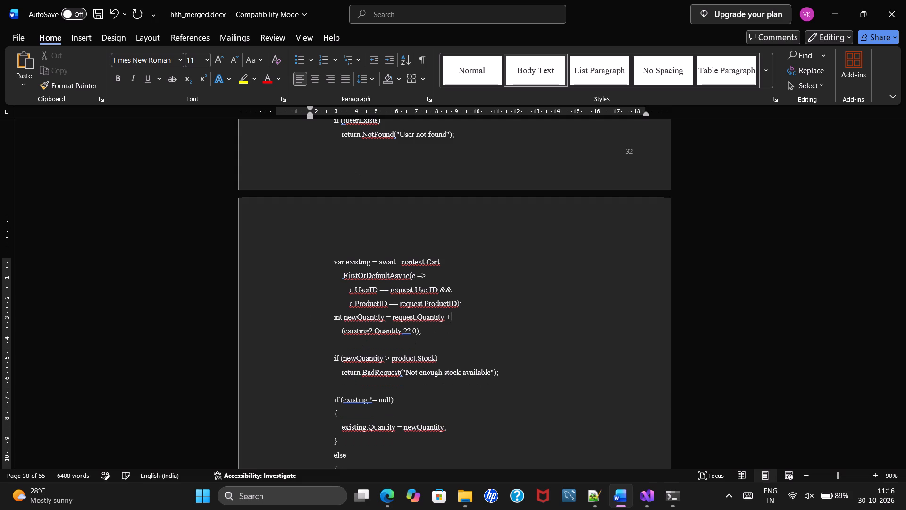
pyautogui.press('Down')
pyautogui.press('Down')
pyautogui.press('BackSpace')
pyautogui.press('Down')
pyautogui.press('Down')
pyautogui.press('Down')
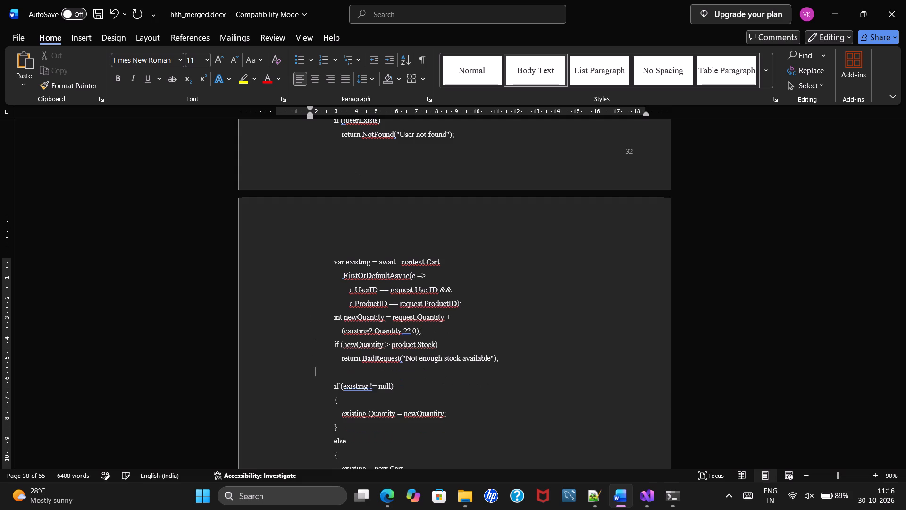
pyautogui.press('BackSpace')
# Check where the end of the 7.6 cart listing, its Purpose line and the 7.7 Order Controller heading fall on the pages.
pyautogui.scroll(-20, 356, 168)
pyautogui.scroll(1, 356, 168)
pyautogui.scroll(-1, 356, 168)
pyautogui.scroll(1, 356, 168)
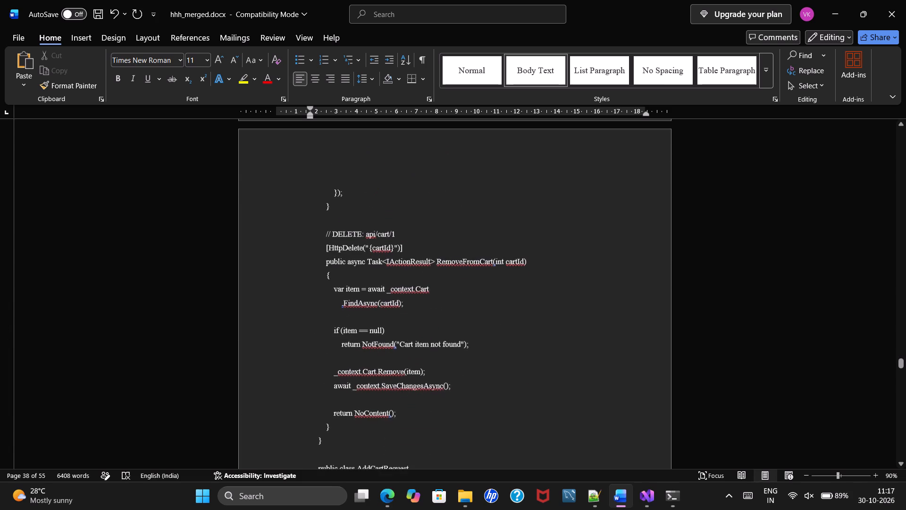
pyautogui.scroll(3, 356, 168)
pyautogui.scroll(-5, 356, 168)
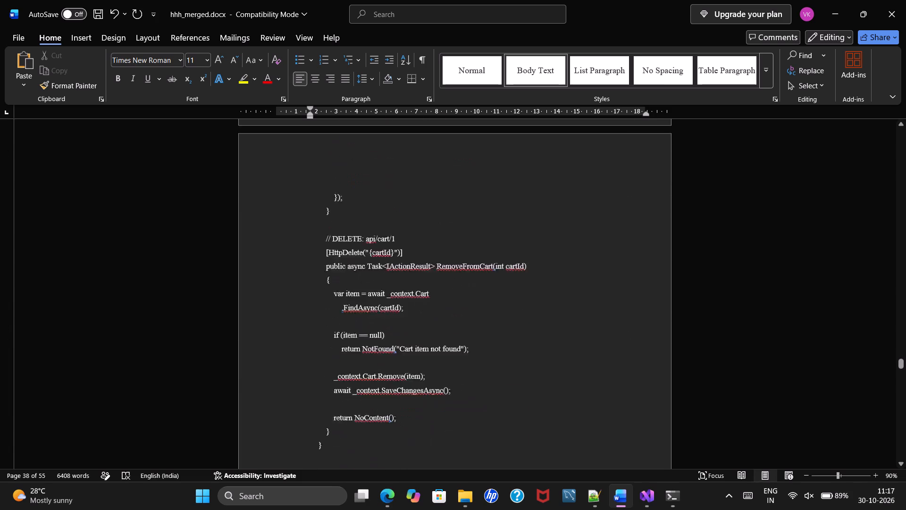
pyautogui.scroll(-9, 356, 168)
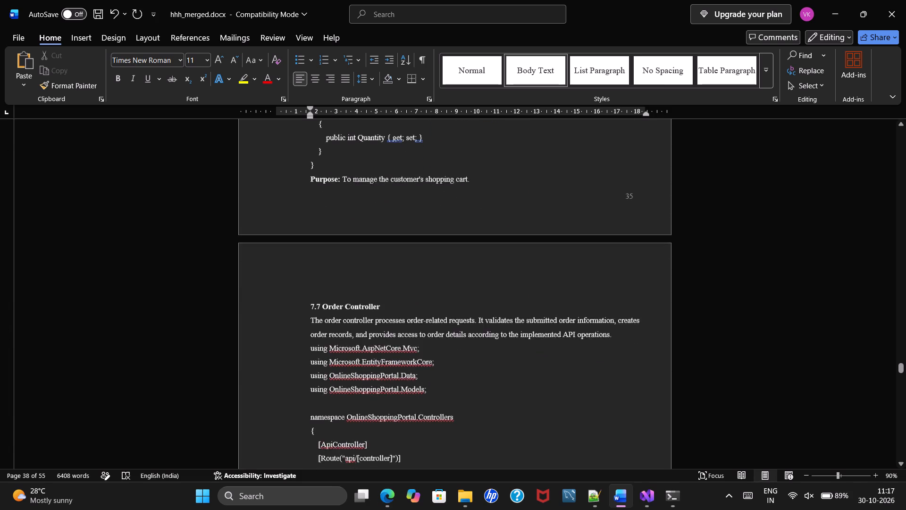
# Review the page layout of the code listings from 7.7 Order Controller through the admin controller to the first output screens.
pyautogui.scroll(-10, 356, 168)
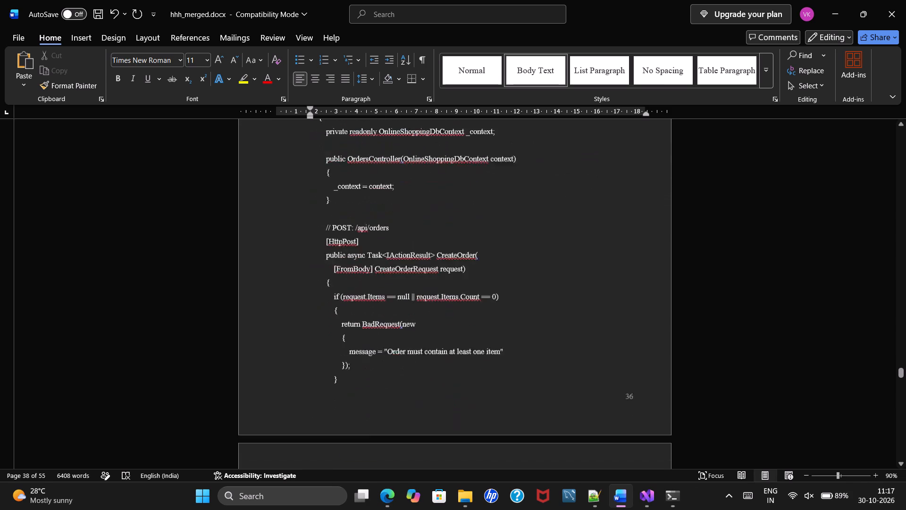
pyautogui.scroll(-17, 356, 168)
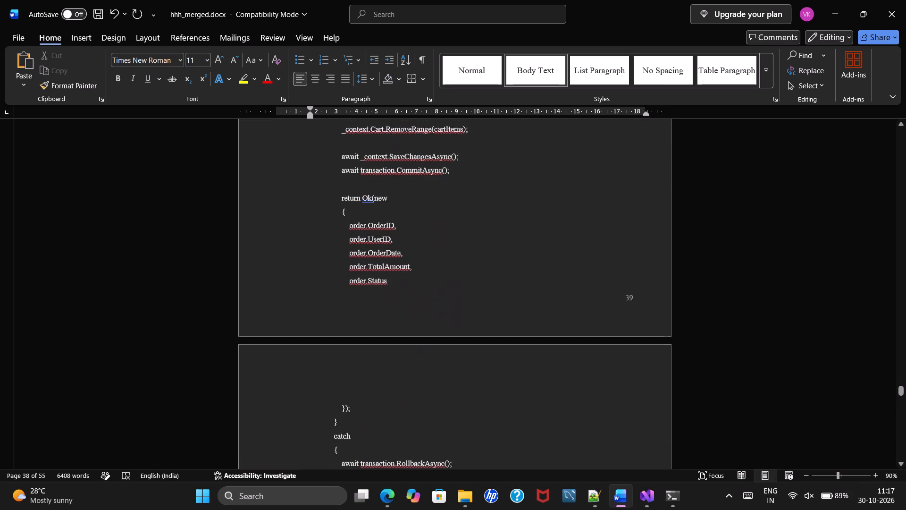
pyautogui.scroll(-14, 356, 168)
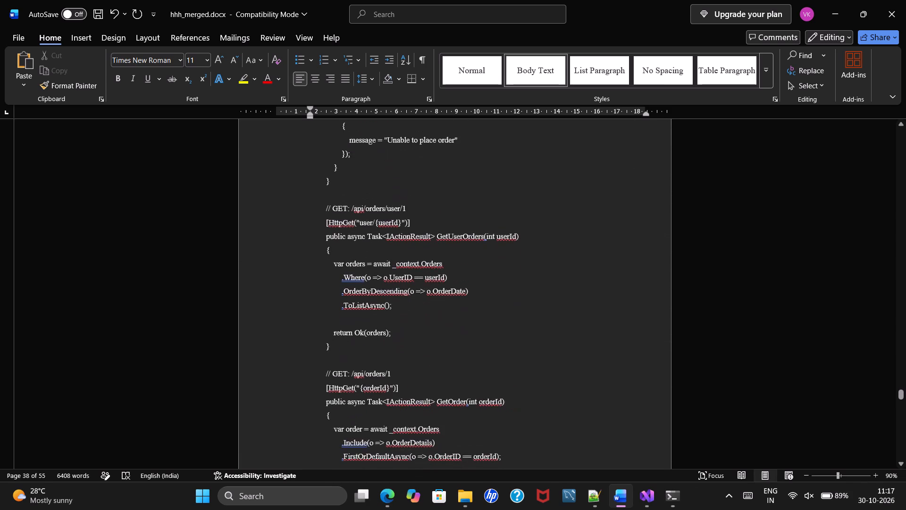
pyautogui.scroll(-10, 356, 168)
pyautogui.scroll(6, 356, 168)
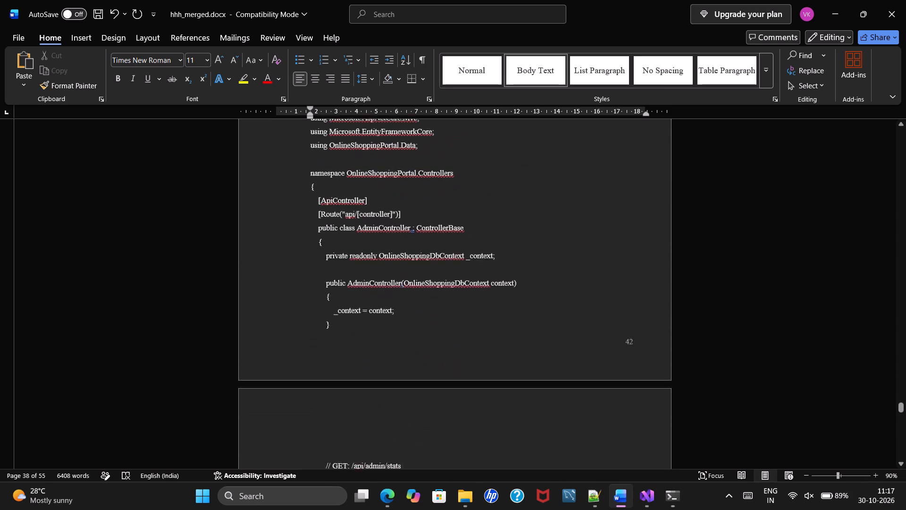
pyautogui.scroll(3, 356, 168)
pyautogui.scroll(-4, 356, 168)
pyautogui.scroll(3, 356, 168)
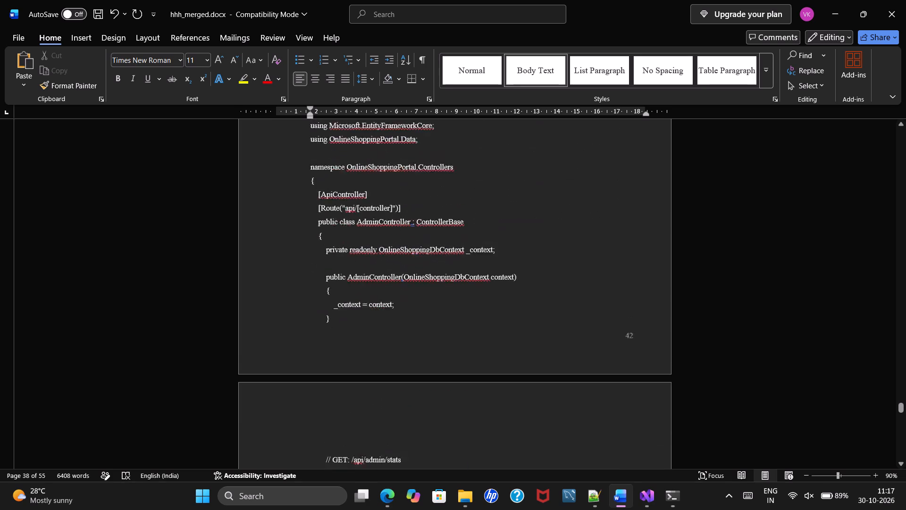
pyautogui.scroll(5, 356, 168)
pyautogui.scroll(-4, 356, 168)
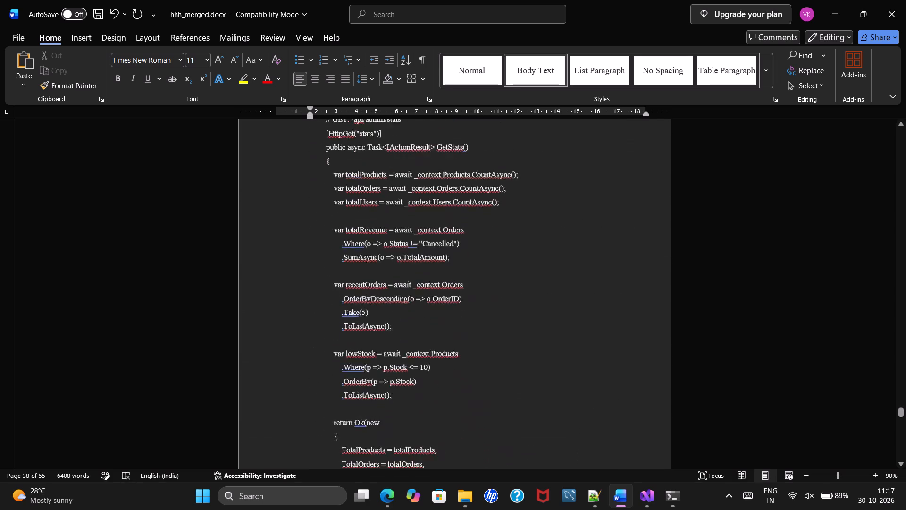
pyautogui.scroll(-12, 356, 168)
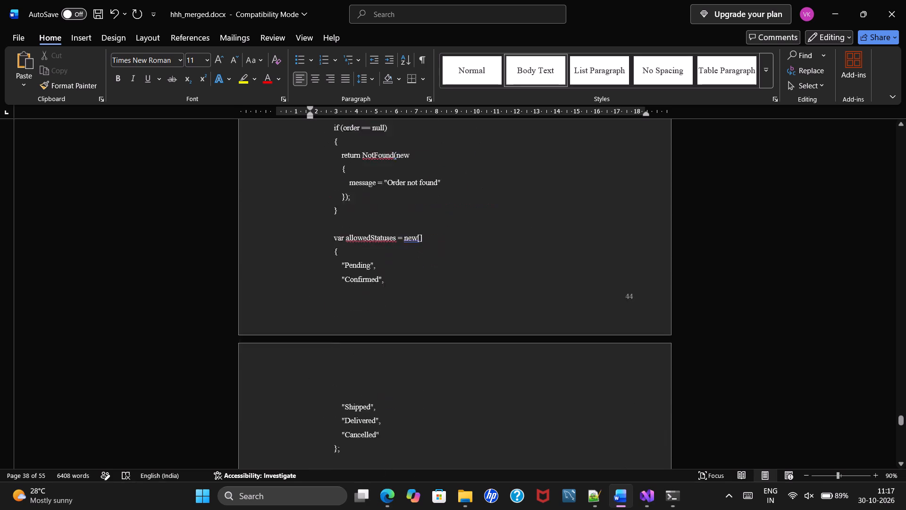
pyautogui.scroll(-7, 356, 168)
# Insert a blank line after the admin controller's Purpose line to push the "8. Output Screens" heading onto the following page.
pyautogui.scroll(4, 356, 168)
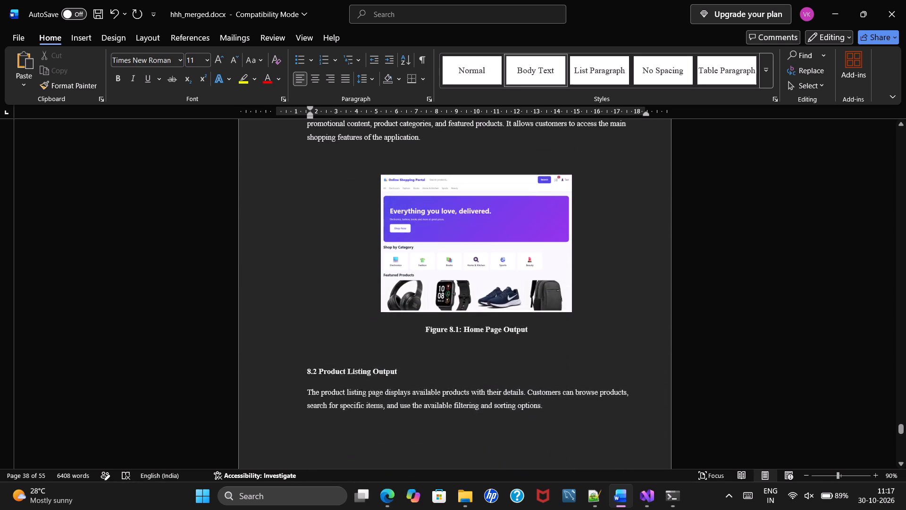
pyautogui.scroll(7, 356, 168)
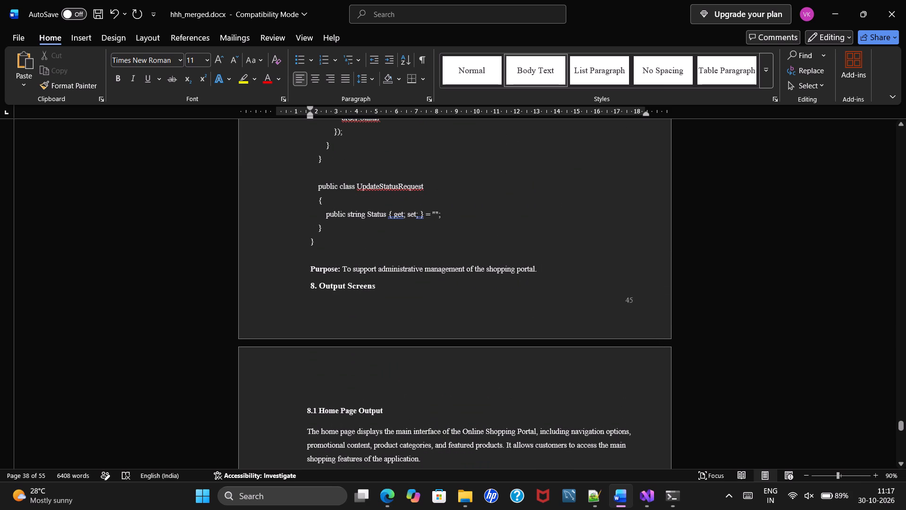
pyautogui.click(313, 287)
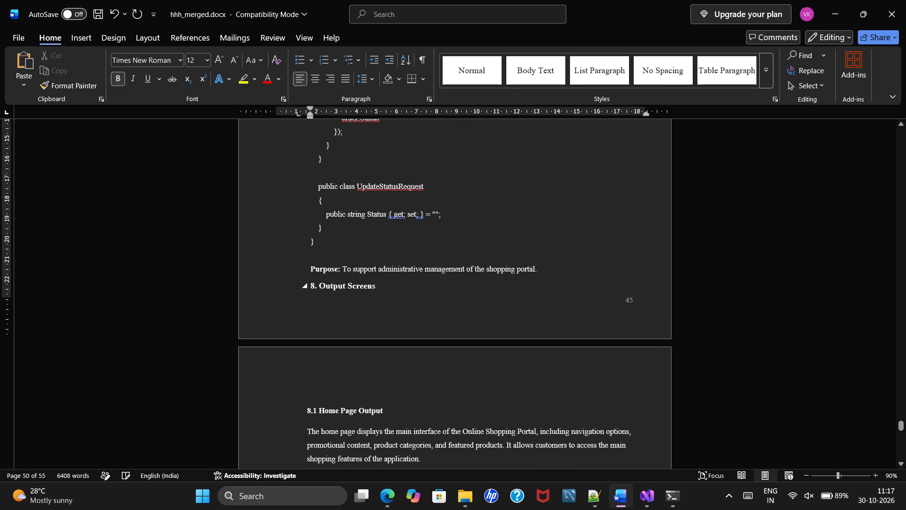
pyautogui.click(546, 267)
pyautogui.press('Return')
# Insert eight blank lines above the "8.2 Product Listing Output" heading to move the section onto the following page.
pyautogui.scroll(-10, 546, 267)
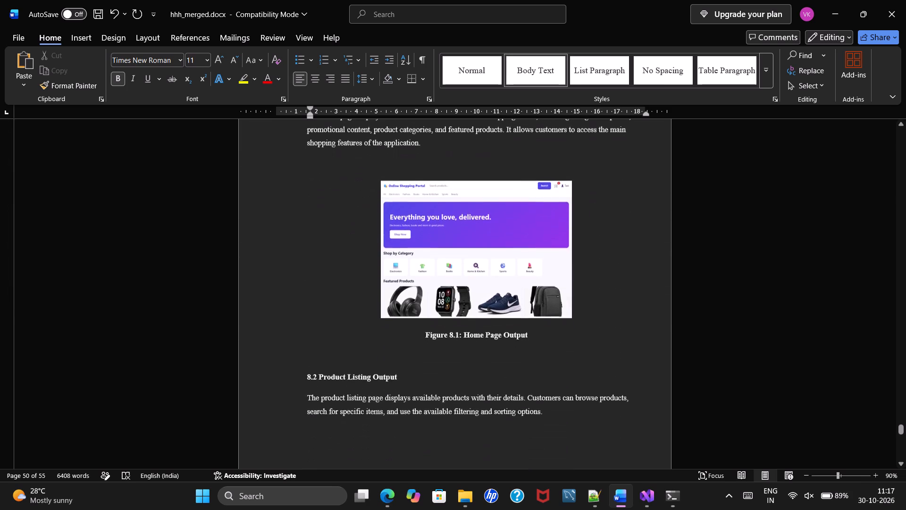
pyautogui.scroll(-1, 546, 267)
pyautogui.scroll(7, 419, 194)
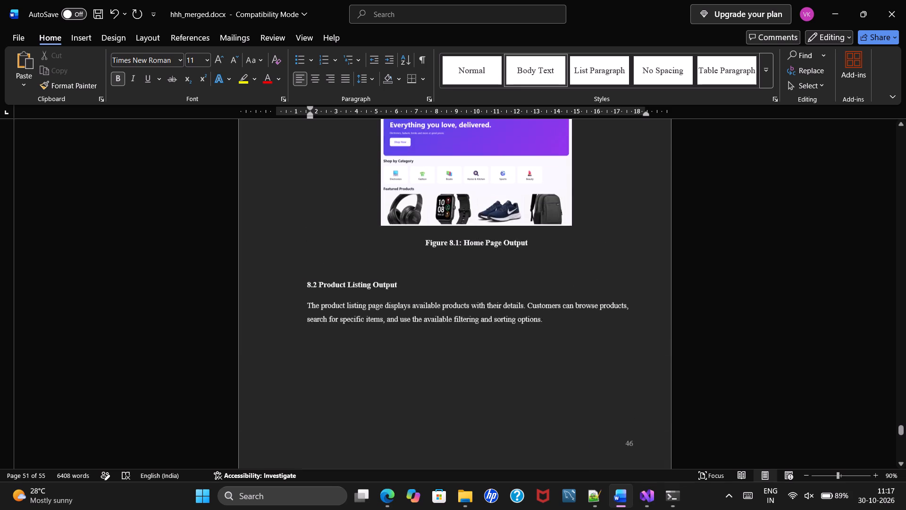
pyautogui.scroll(3, 435, 202)
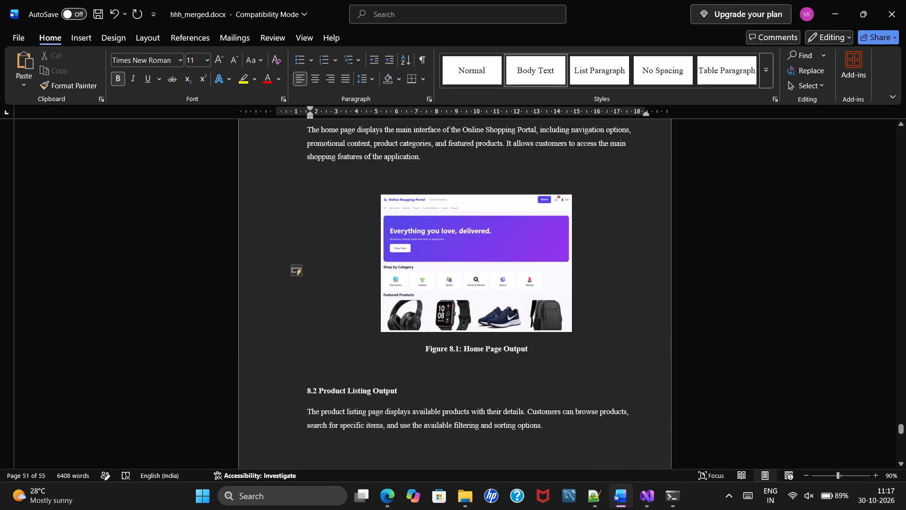
pyautogui.click(309, 394)
pyautogui.scroll(-1, 309, 393)
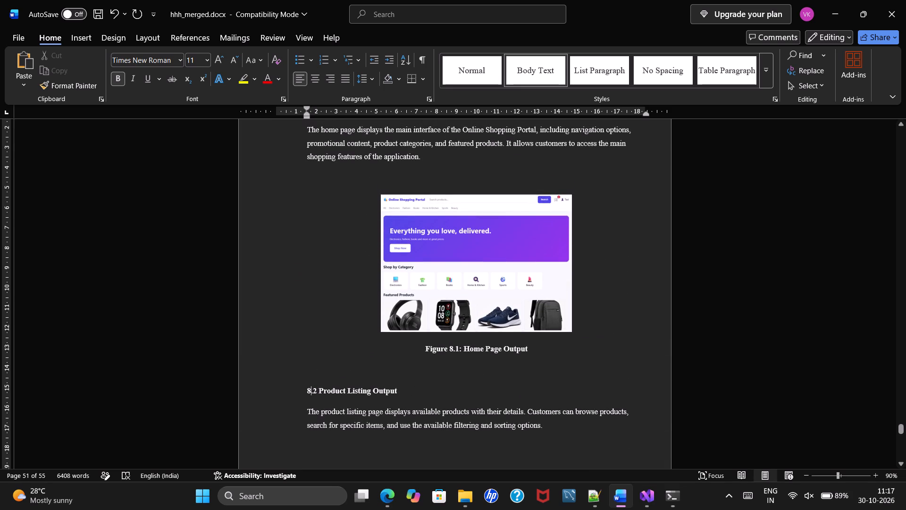
pyautogui.scroll(-2, 309, 393)
pyautogui.click(308, 262)
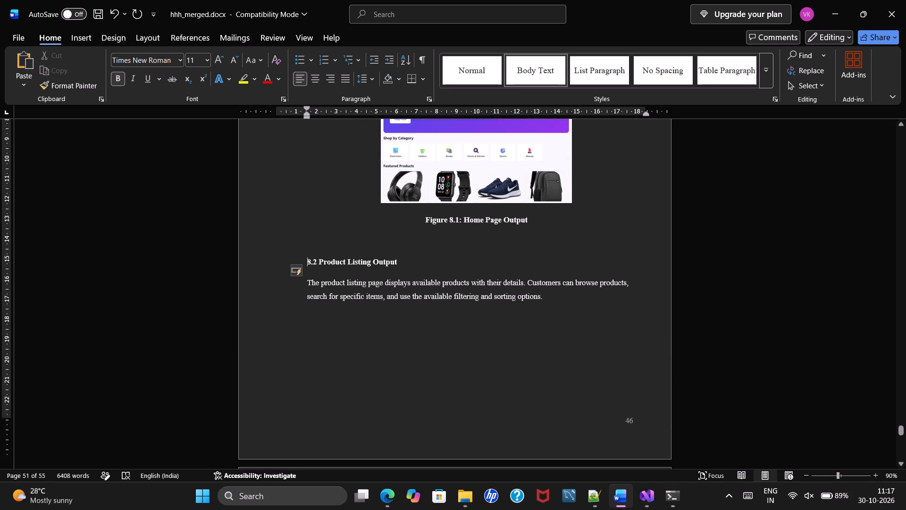
pyautogui.press('Return')
pyautogui.press('Return')
pyautogui.press('Return')
pyautogui.press('Return')
pyautogui.press('Return')
pyautogui.press('Return')
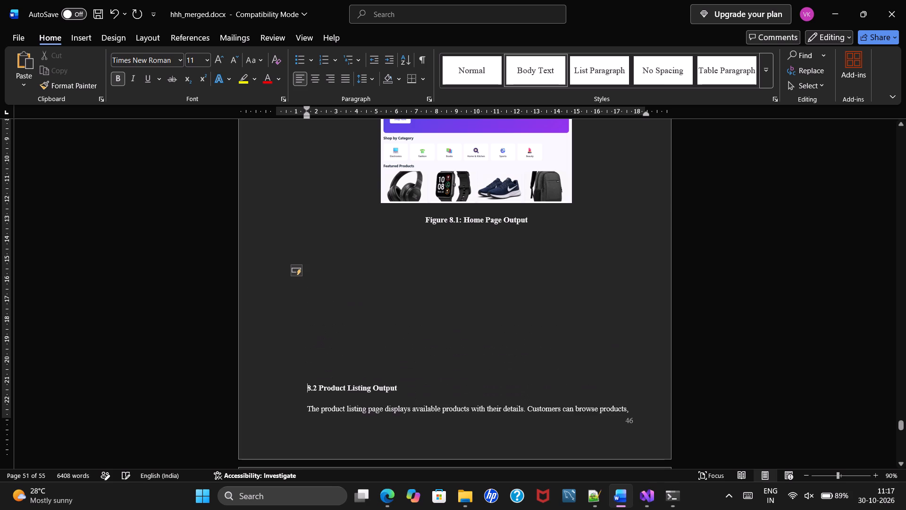
pyautogui.press('Return')
pyautogui.press('Return')
# Delete the blank lines between the My Profile screenshot and the "8.4 Customer Orders Output" heading.
pyautogui.scroll(-14, 308, 262)
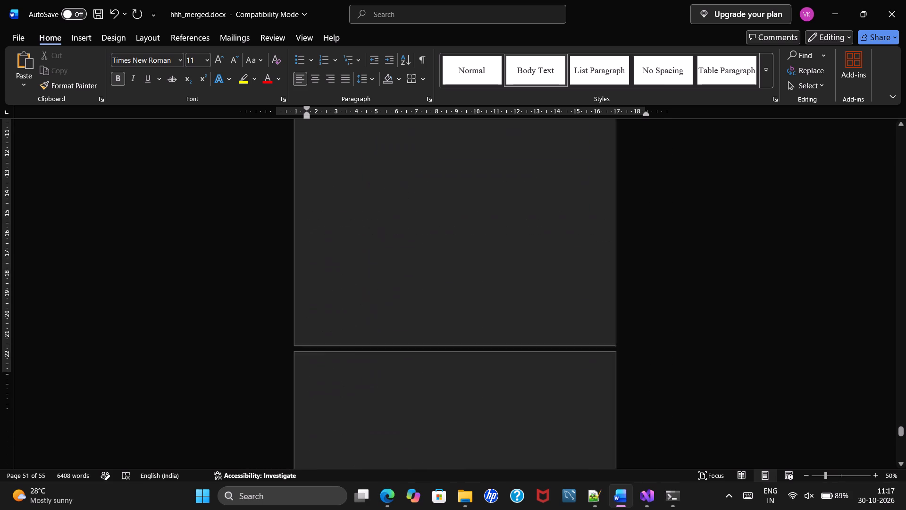
pyautogui.scroll(-15, 308, 262)
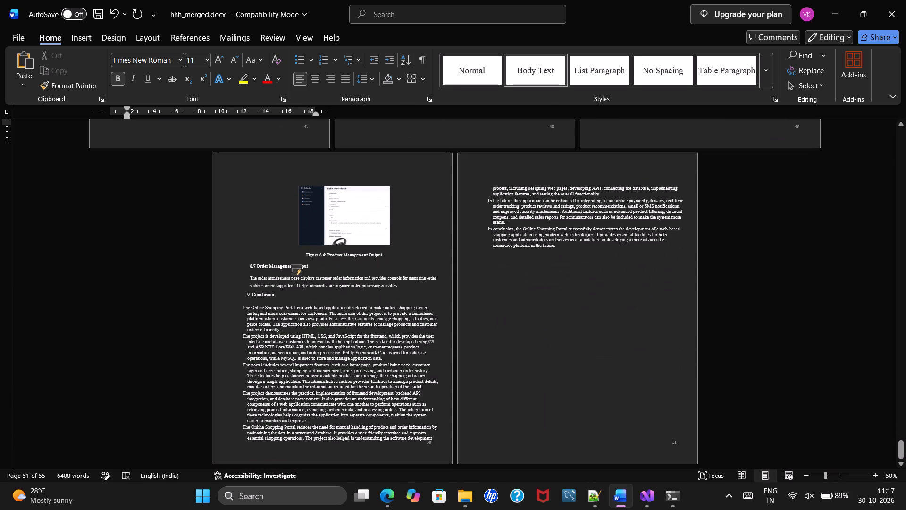
pyautogui.scroll(-1, 308, 262)
pyautogui.scroll(11, 549, 258)
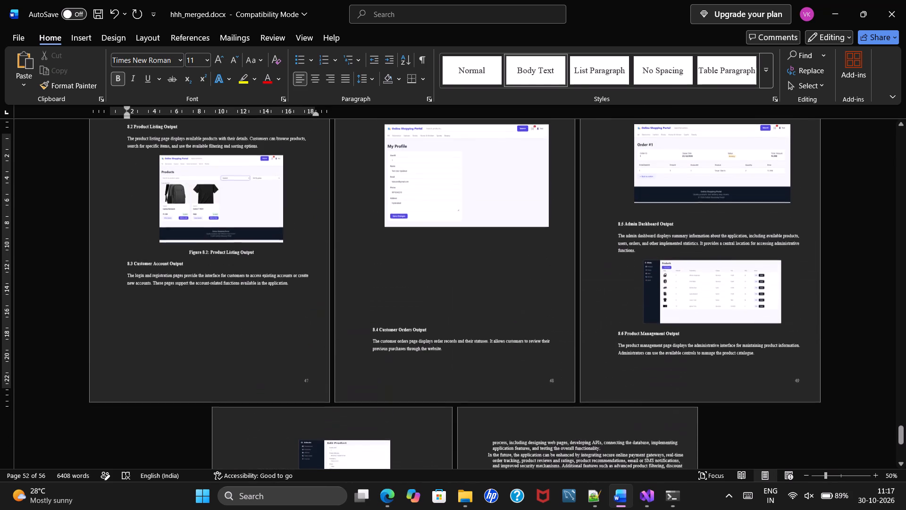
pyautogui.click(389, 312)
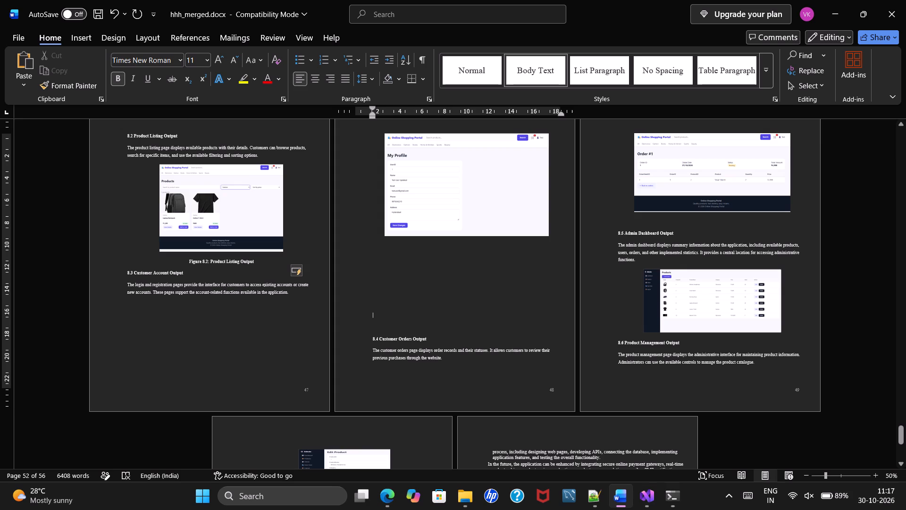
pyautogui.press('BackSpace')
pyautogui.press('BackSpace')
pyautogui.press('BackSpace')
pyautogui.press('BackSpace')
pyautogui.press('BackSpace')
pyautogui.press('BackSpace')
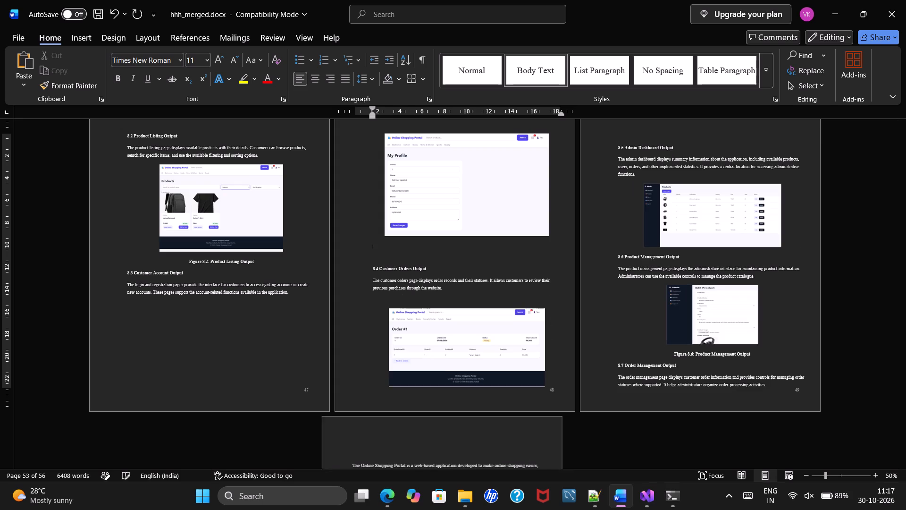
pyautogui.press('BackSpace')
# Add a blank line after the 8.7 Order Management Output paragraph to push the "9. Conclusion" heading onto the following page.
pyautogui.scroll(-7, 389, 312)
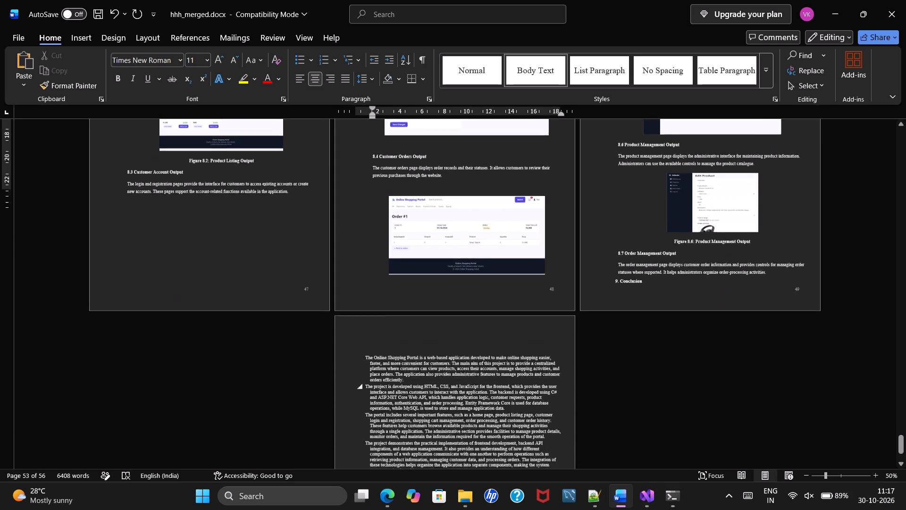
pyautogui.scroll(-2, 389, 312)
pyautogui.scroll(8, 389, 312)
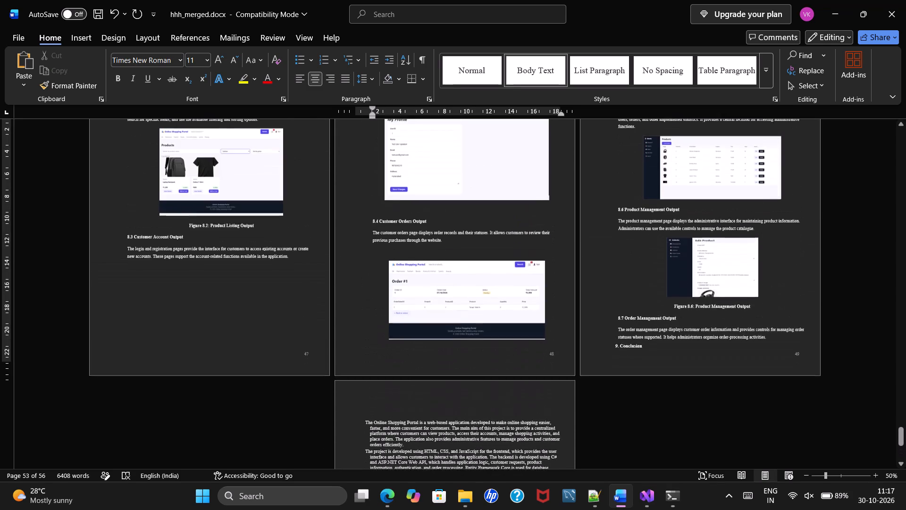
pyautogui.scroll(6, 389, 312)
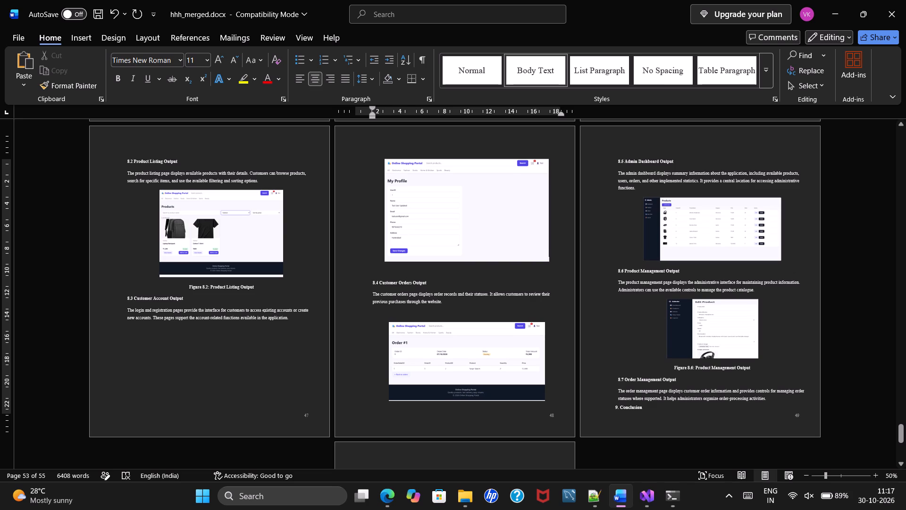
pyautogui.scroll(-2, 389, 312)
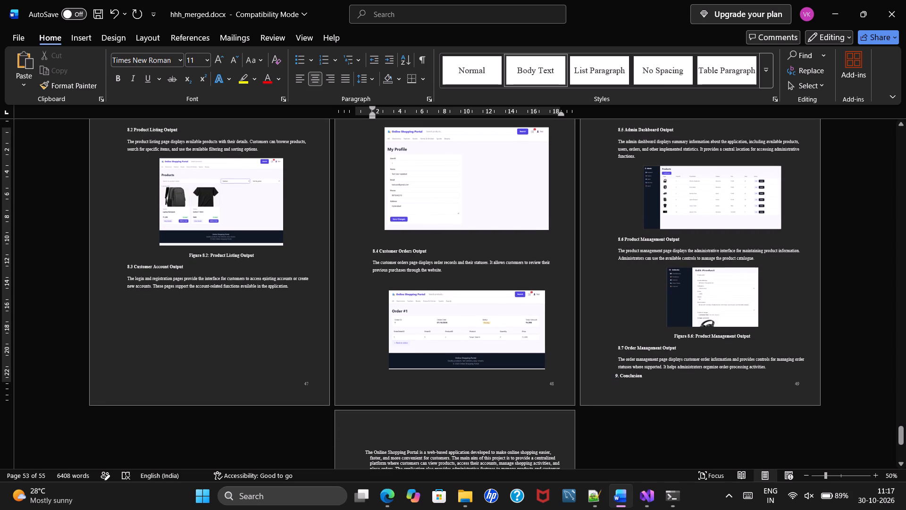
pyautogui.click(782, 367)
pyautogui.press('Return')
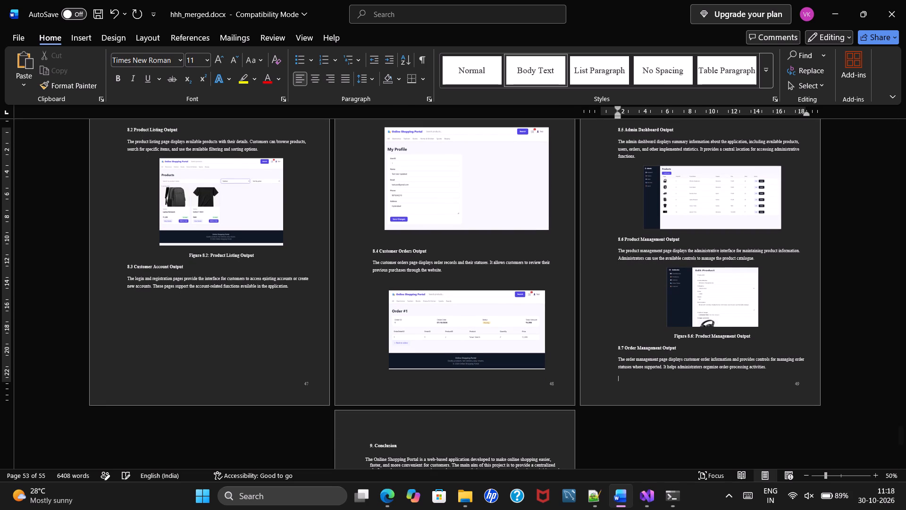
# Shrink the My Profile screenshot above the 8.4 Customer Orders Output heading, keeping its proportions.
pyautogui.scroll(1, 782, 367)
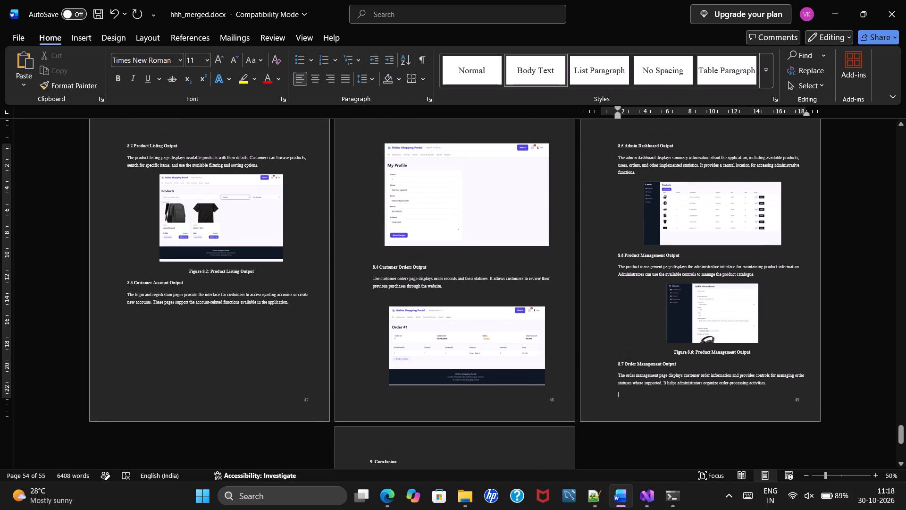
pyautogui.click(459, 206)
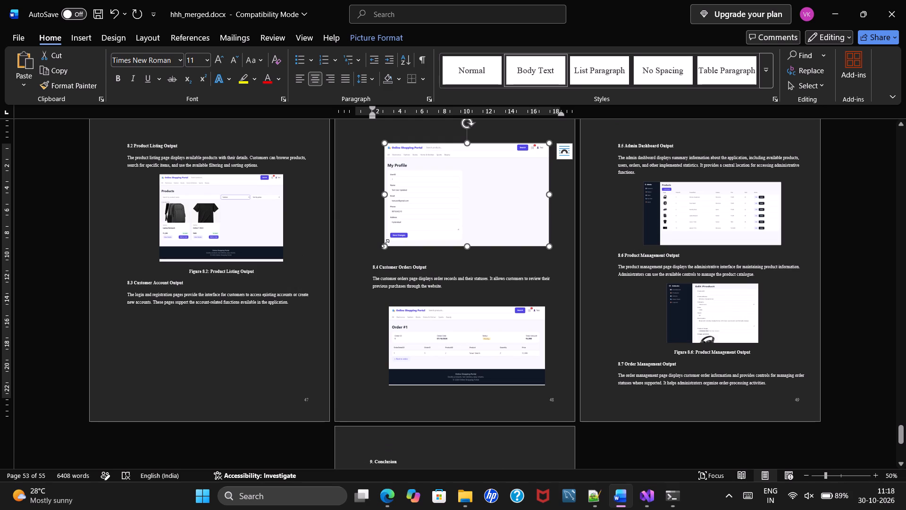
pyautogui.moveTo(385, 243); pyautogui.dragTo(403, 229)
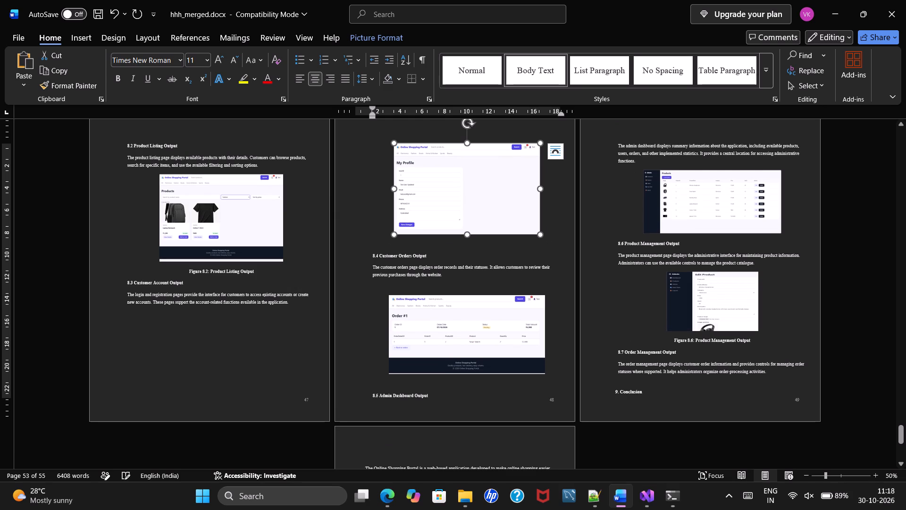
pyautogui.moveTo(394, 233); pyautogui.dragTo(403, 221)
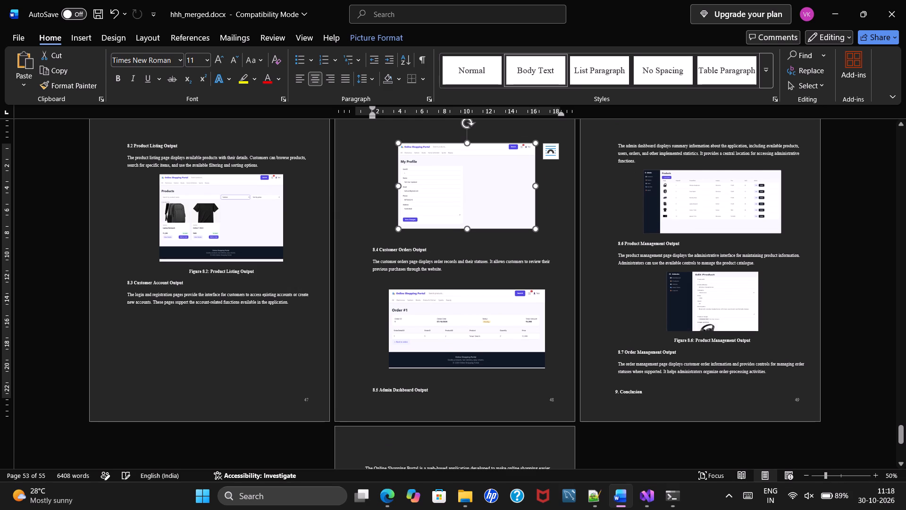
pyautogui.moveTo(398, 229); pyautogui.dragTo(405, 212)
# Delete the blank line below the 8.3 Customer Account Output paragraph to bring the My Profile screenshot onto the same page.
pyautogui.click(284, 362)
pyautogui.press('BackSpace')
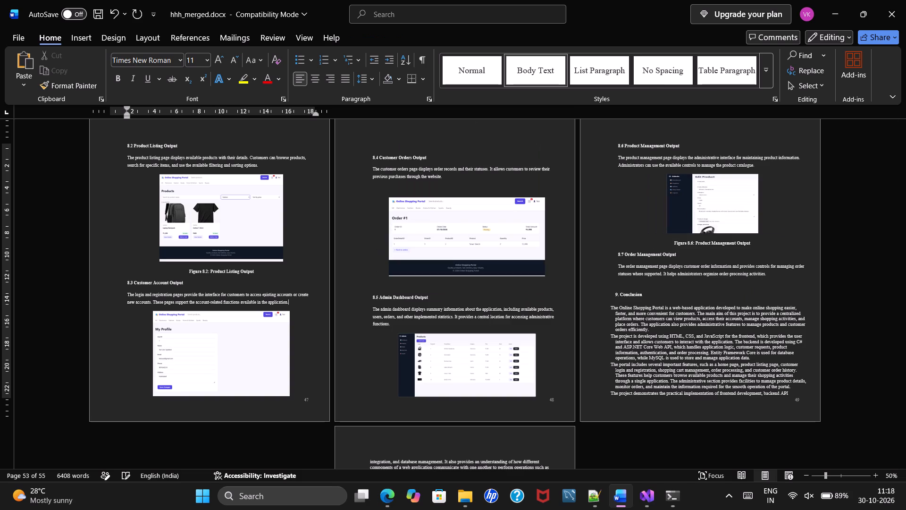
# Insert blank lines below the 8.7 Order Management Output paragraph to move the "9. Conclusion" heading onto the following page.
pyautogui.scroll(-6, 710, 355)
pyautogui.scroll(9, 699, 257)
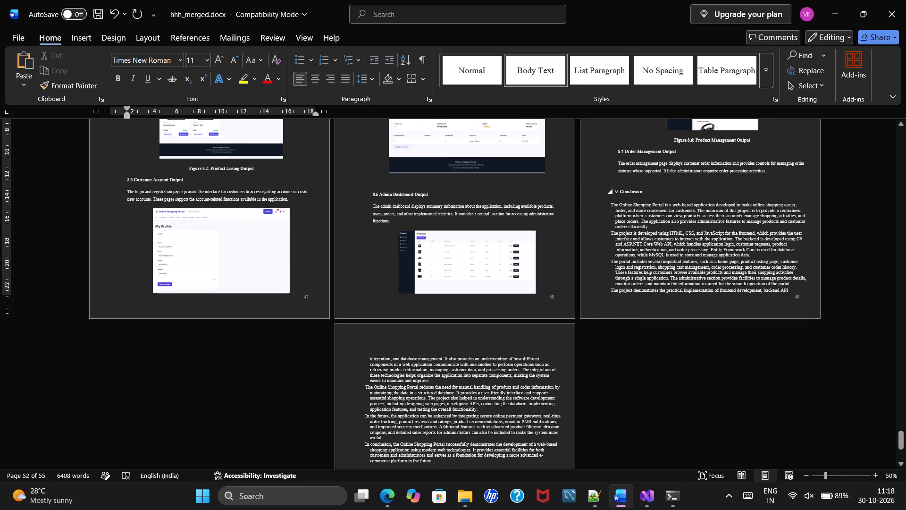
pyautogui.click(631, 184)
pyautogui.press('Return')
pyautogui.press('Return')
pyautogui.press('Return')
pyautogui.press('Return')
pyautogui.press('Return')
pyautogui.press('Return')
pyautogui.press('Return')
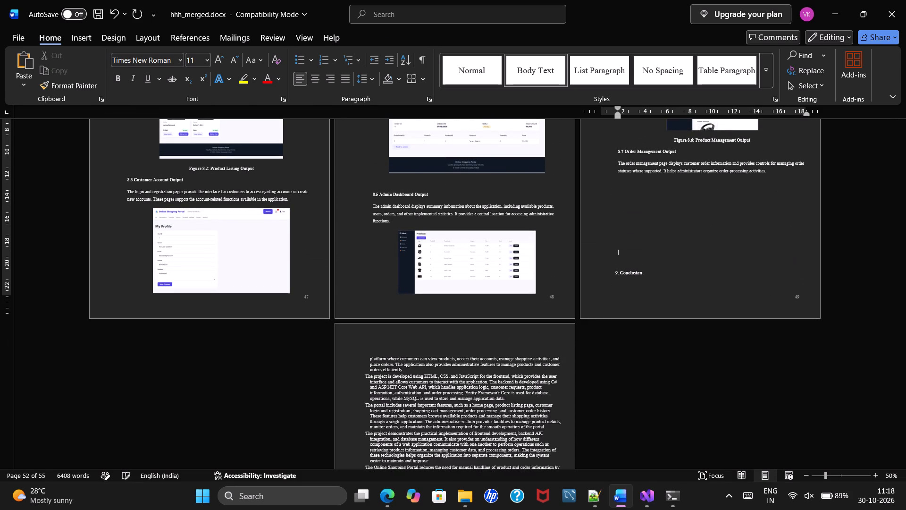
pyautogui.press('Return')
pyautogui.press('Return')
# Review the pages back to the front matter and save the document.
pyautogui.scroll(6, 578, 170)
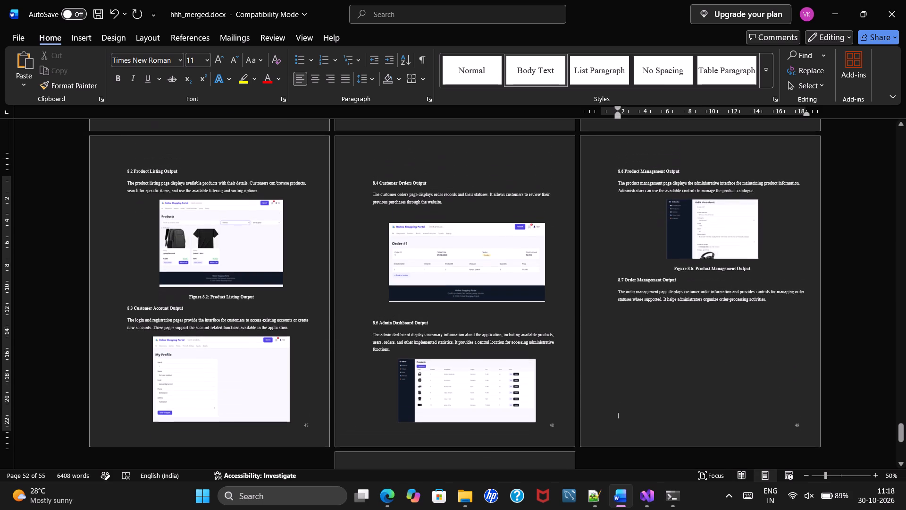
pyautogui.scroll(13, 578, 170)
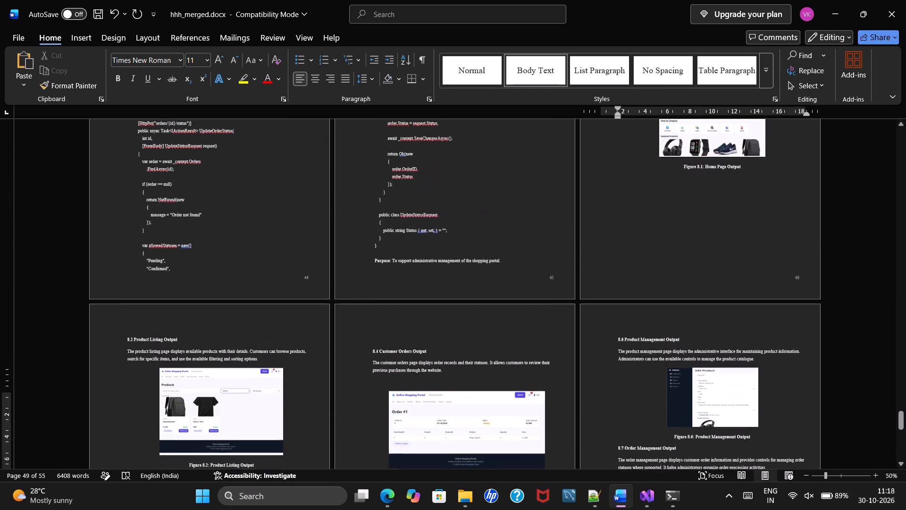
pyautogui.scroll(18, 578, 170)
pyautogui.scroll(20, 578, 170)
pyautogui.scroll(5, 578, 170)
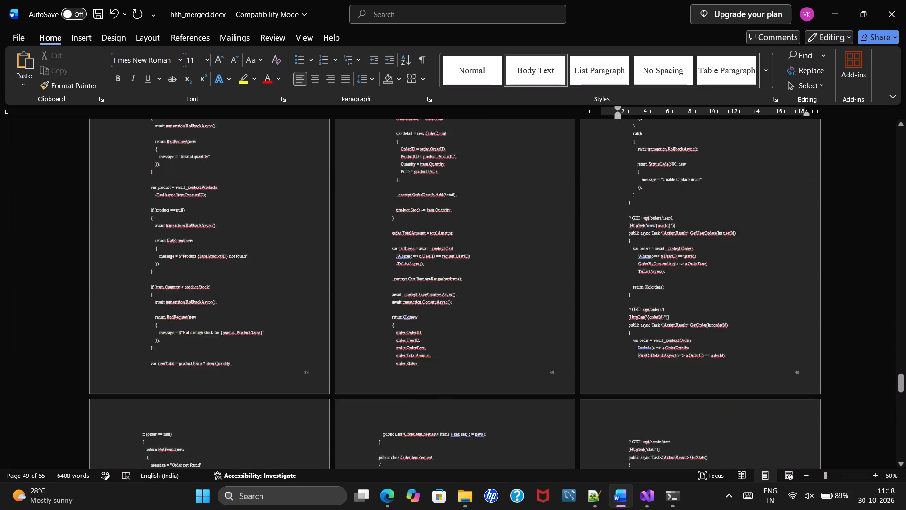
pyautogui.scroll(20, 578, 170)
pyautogui.scroll(20, 578, 170)
pyautogui.scroll(20, 578, 170)
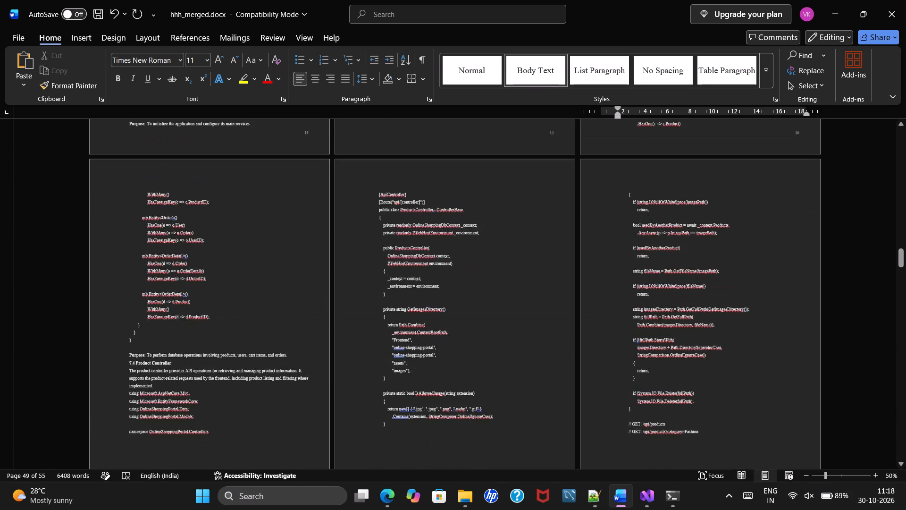
pyautogui.scroll(20, 314, 215)
pyautogui.scroll(20, 314, 215)
pyautogui.scroll(20, 314, 215)
pyautogui.click(54, 306)
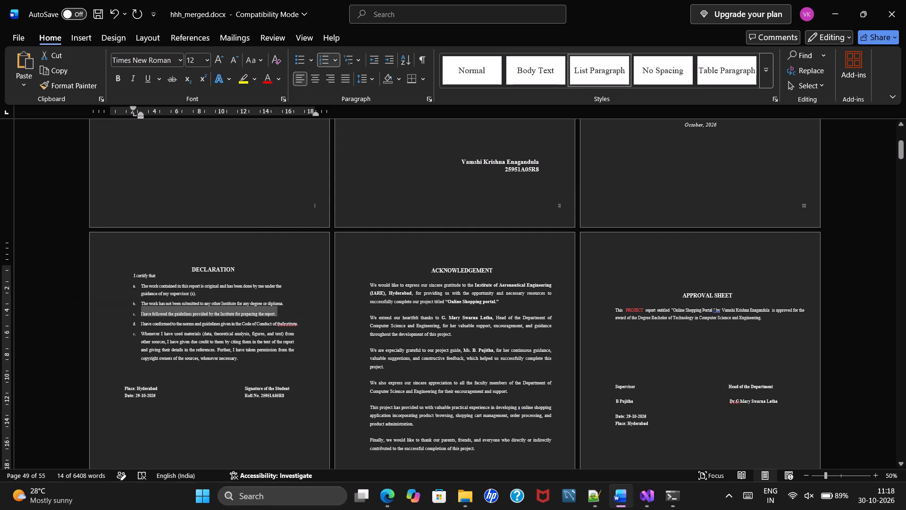
pyautogui.hotkey('ctrl', 's')
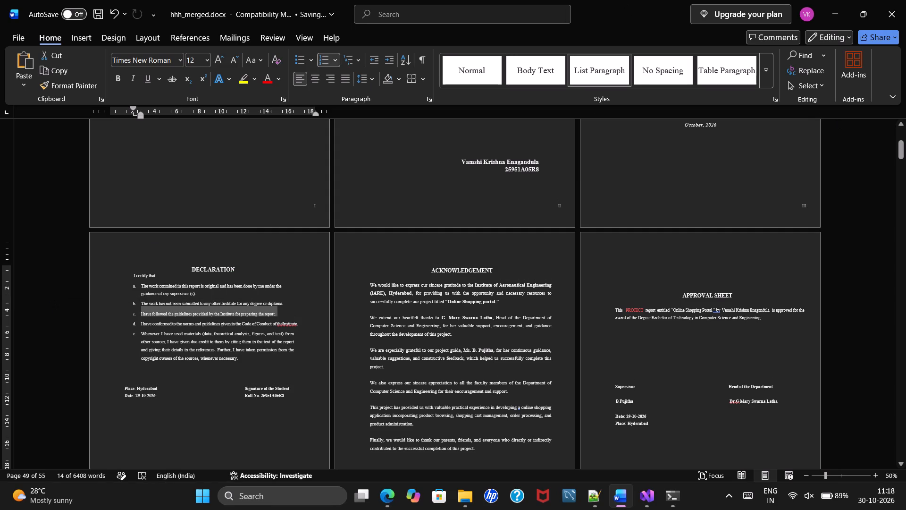
pyautogui.click(873, 244)
pyautogui.hotkey('ctrl', 's')
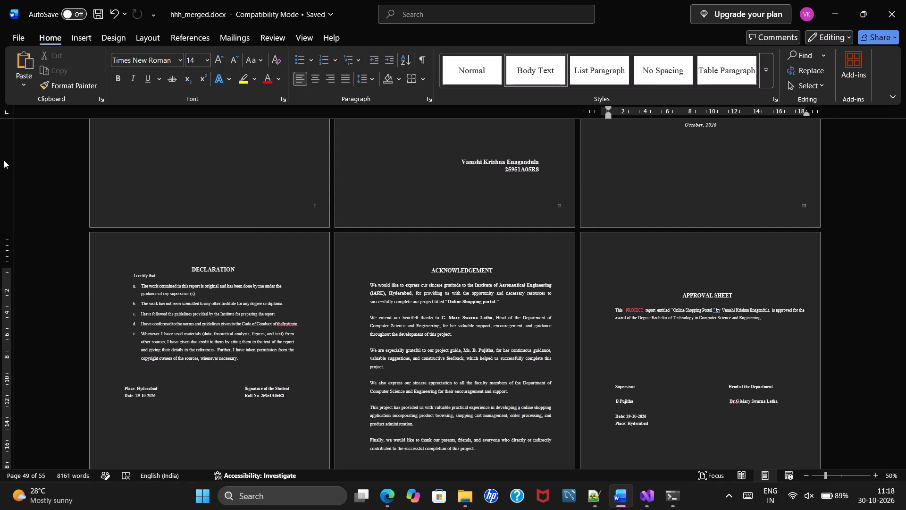
# Check the cover page title in the print preview and return to the document.
pyautogui.click(17, 38)
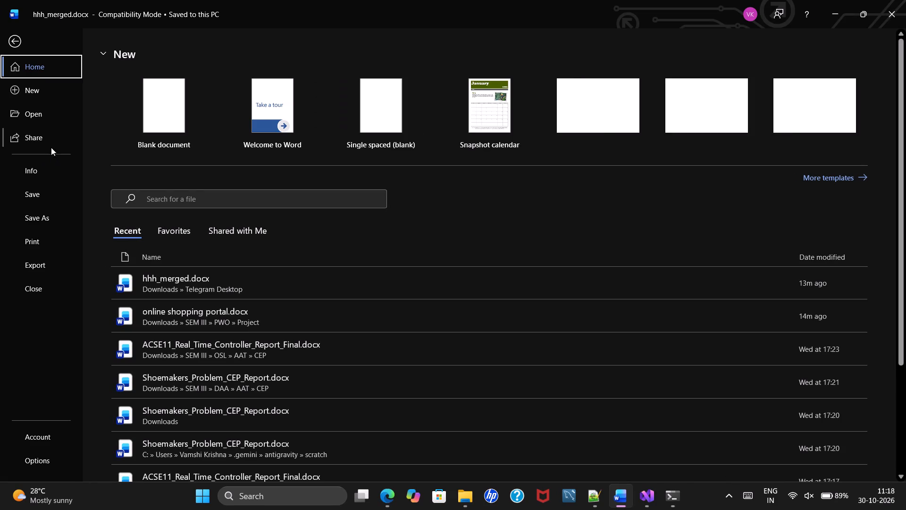
pyautogui.click(32, 251)
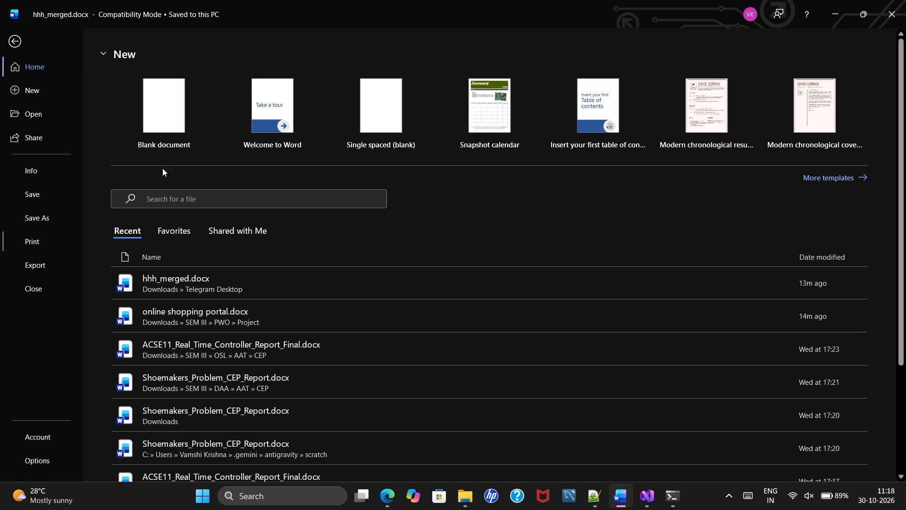
pyautogui.click(54, 238)
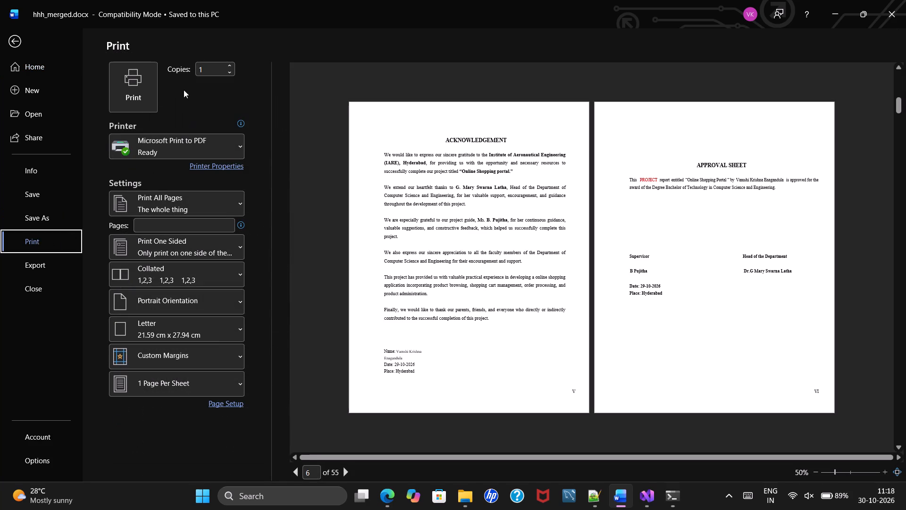
pyautogui.scroll(20, 457, 189)
pyautogui.scroll(15, 457, 189)
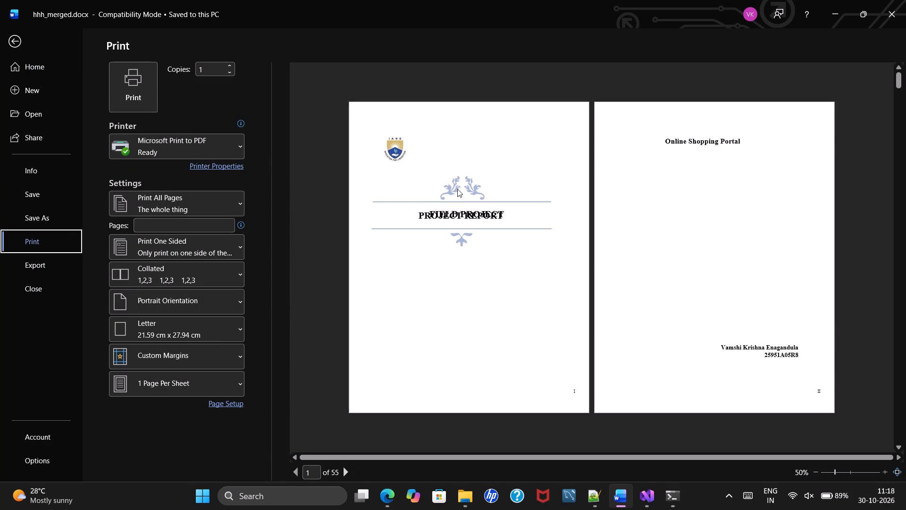
pyautogui.click(555, 194)
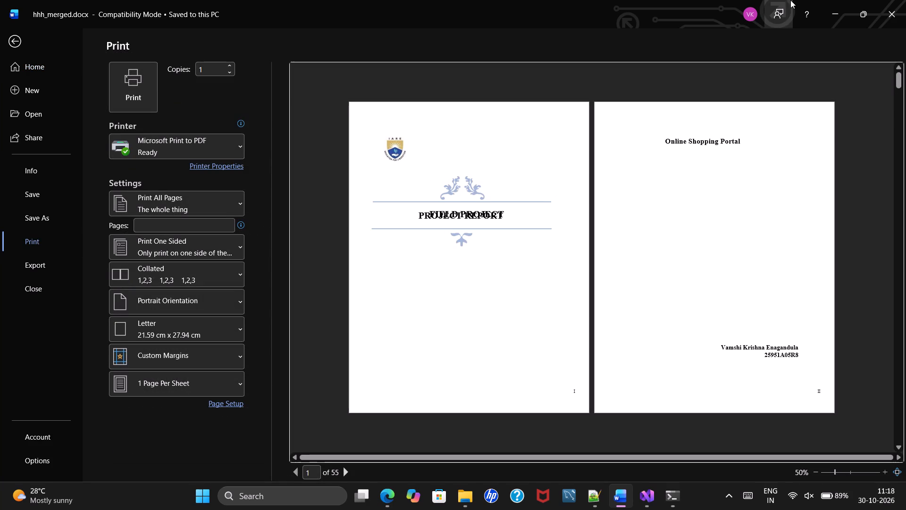
pyautogui.click(9, 38)
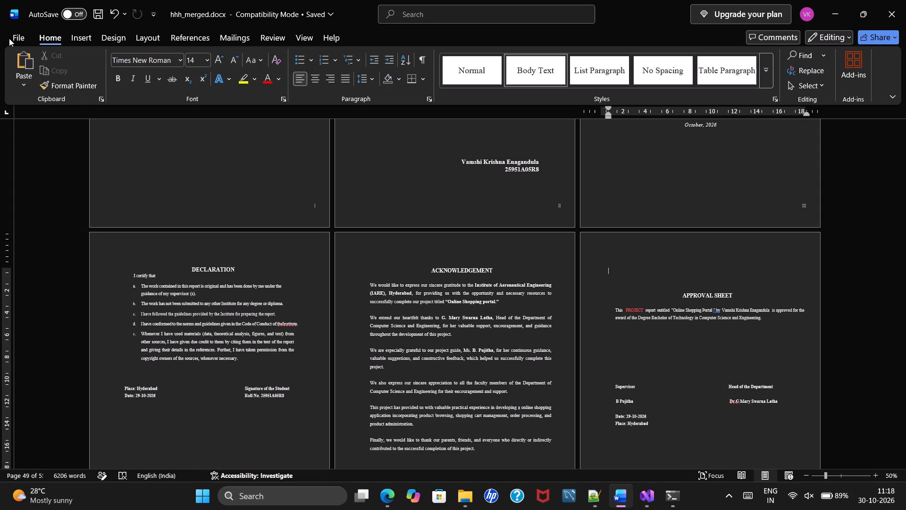
# Clear the text in the first small text box overlapping the PROJECT REPORT title on the cover page.
pyautogui.scroll(18, 234, 149)
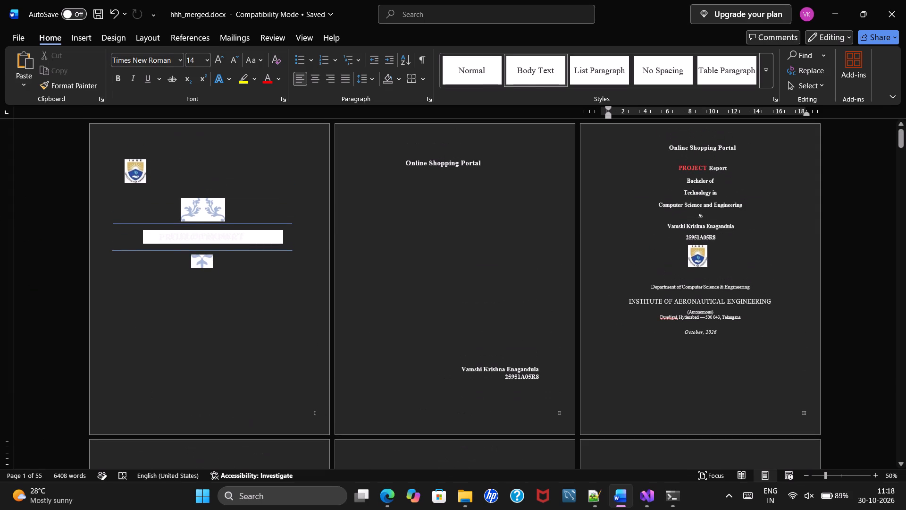
pyautogui.click(195, 241)
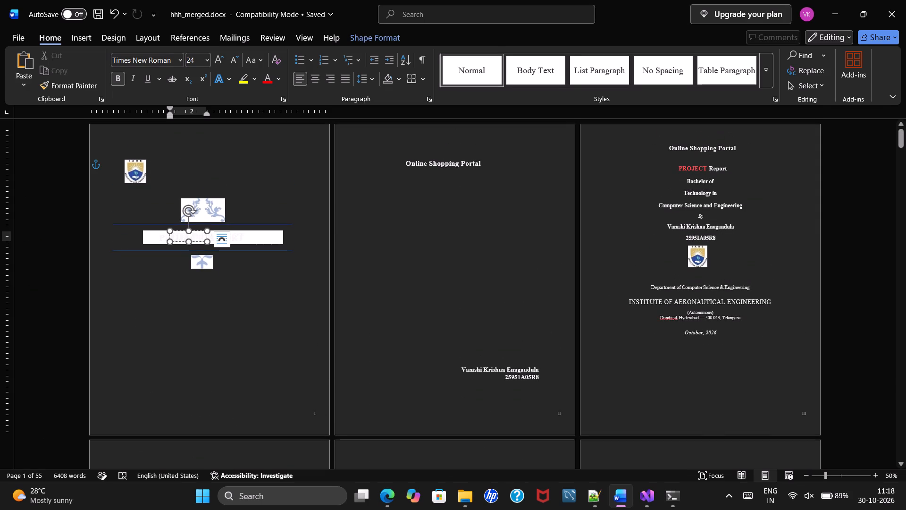
pyautogui.press('Delete')
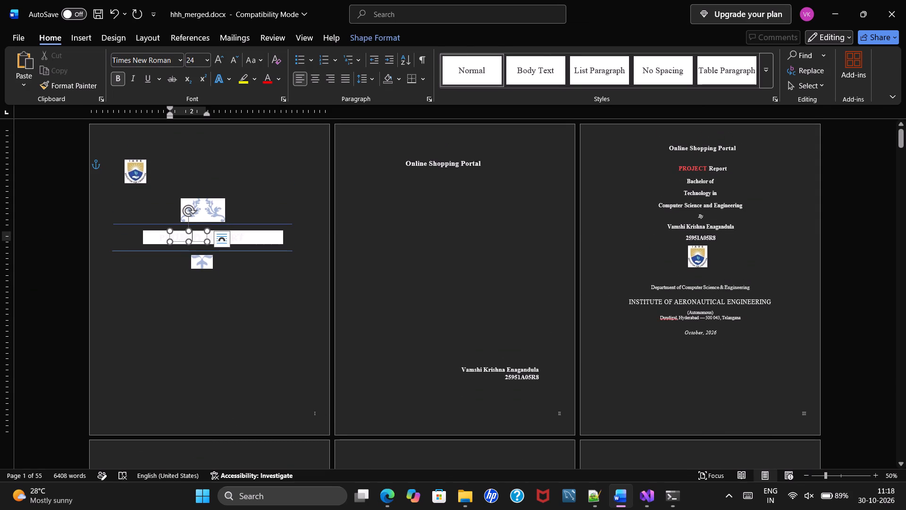
pyautogui.click(200, 236)
pyautogui.press('Right')
pyautogui.press('Right')
pyautogui.press('Right')
pyautogui.press('BackSpace')
pyautogui.press('BackSpace')
pyautogui.press('BackSpace')
pyautogui.press('BackSpace')
pyautogui.press('BackSpace')
pyautogui.press('BackSpace')
pyautogui.press('BackSpace')
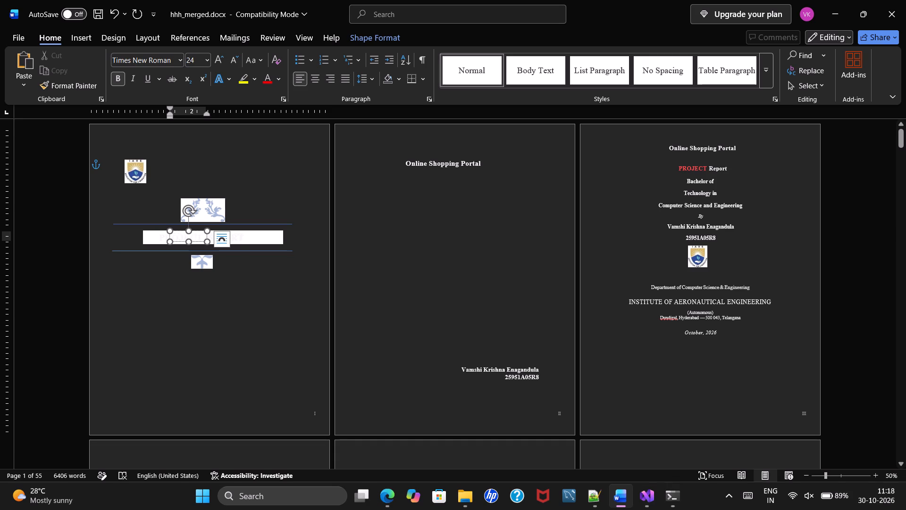
# Delete all the text in the adjacent small text box overlapping the PROJECT REPORT title on the cover page.
pyautogui.click(240, 232)
pyautogui.click(232, 234)
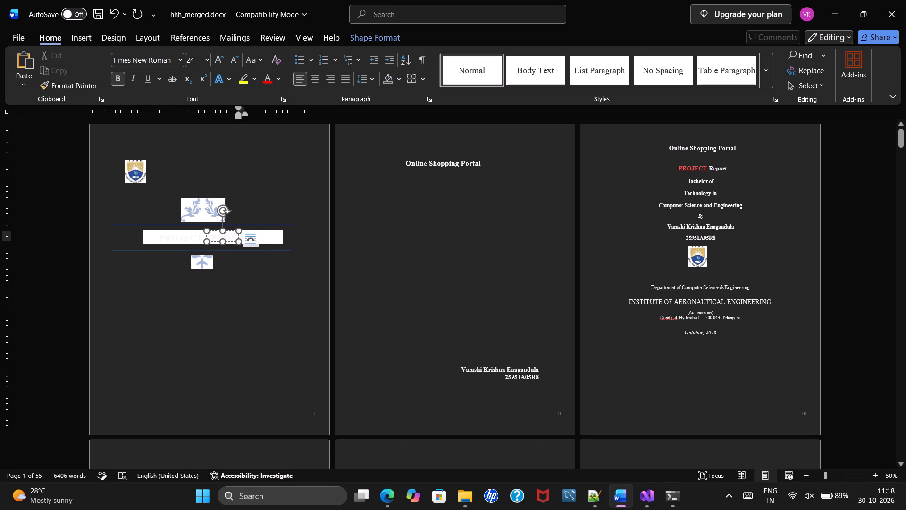
pyautogui.hotkey('ctrl', 'a')
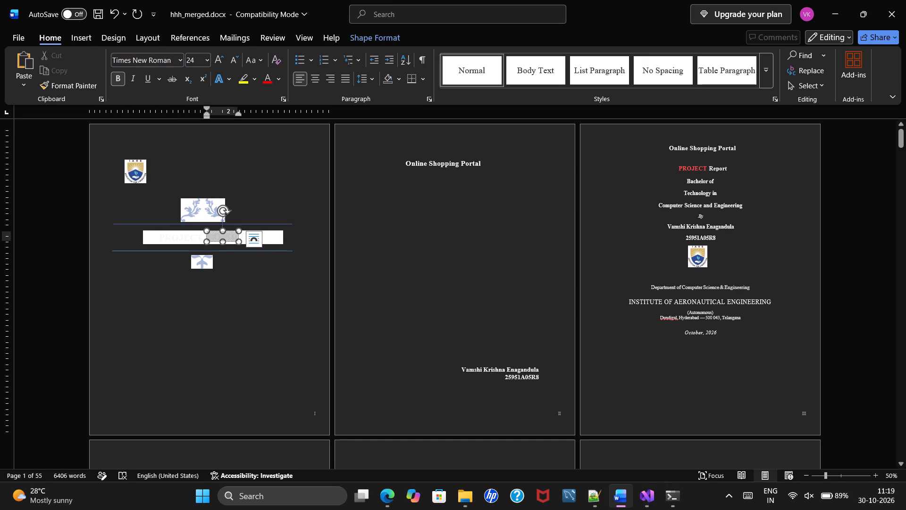
pyautogui.press('BackSpace')
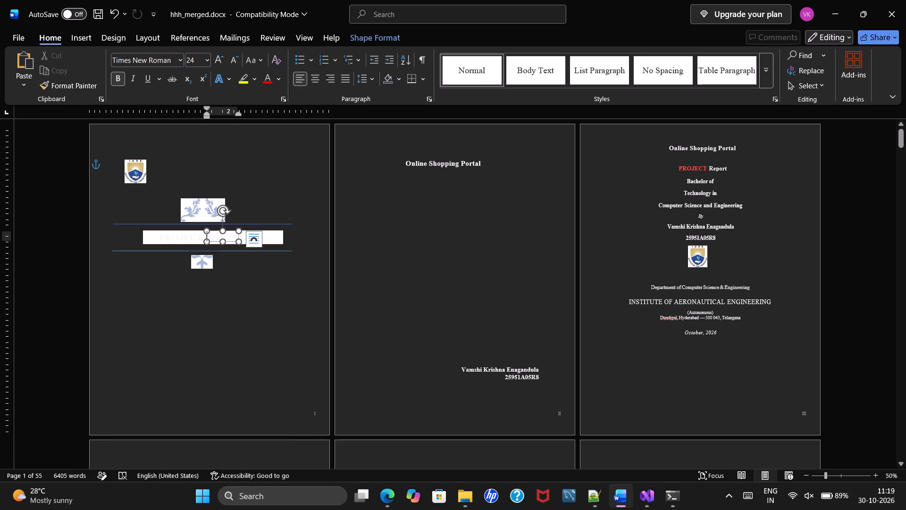
# Save the document and check the cover page title in the print preview.
pyautogui.hotkey('ctrl', 's')
pyautogui.click(17, 30)
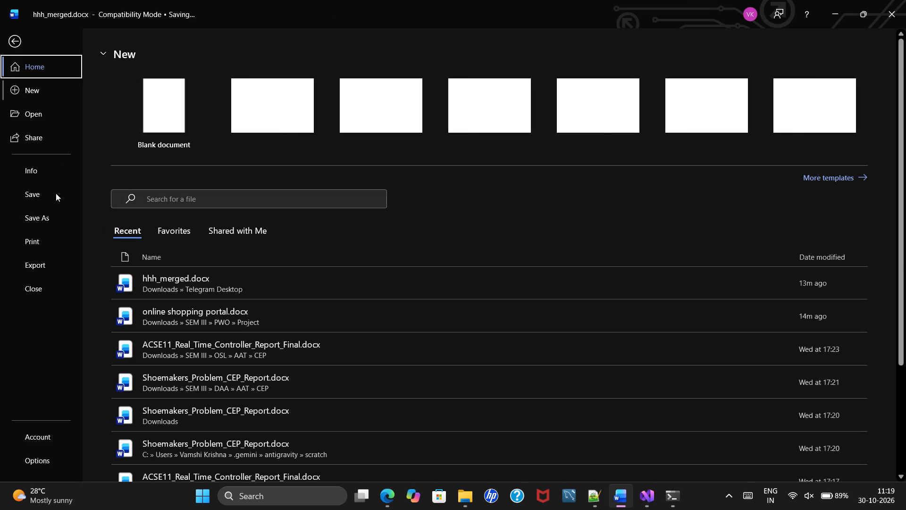
pyautogui.click(33, 243)
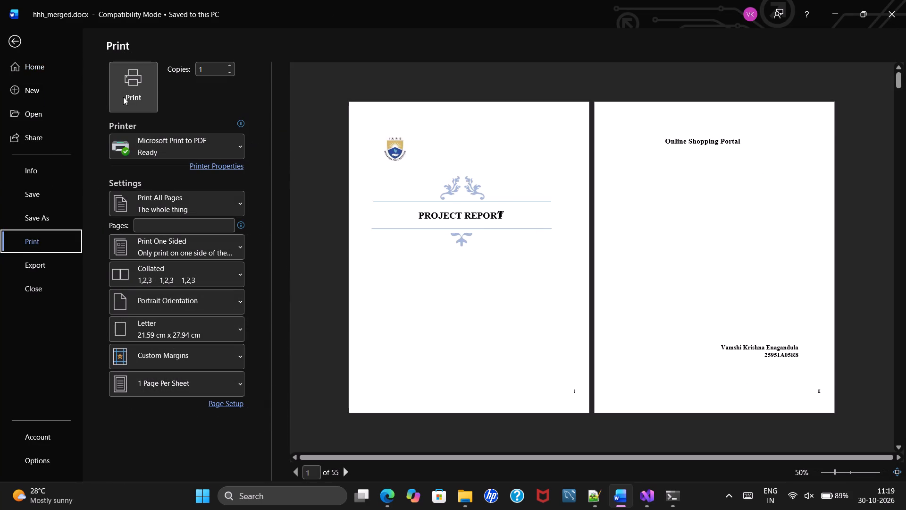
pyautogui.click(12, 41)
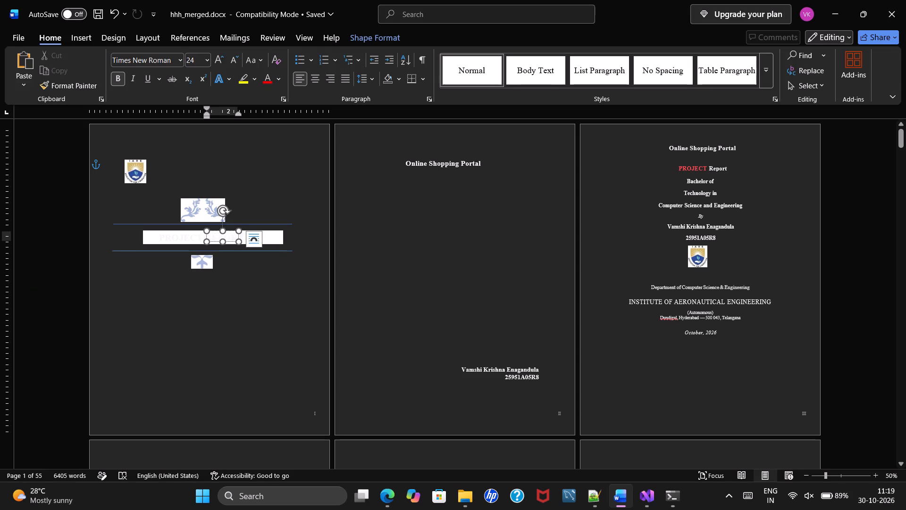
# Delete the stray letter in the narrow text box over the end of the PROJECT REPORT title on the cover page.
pyautogui.click(283, 226)
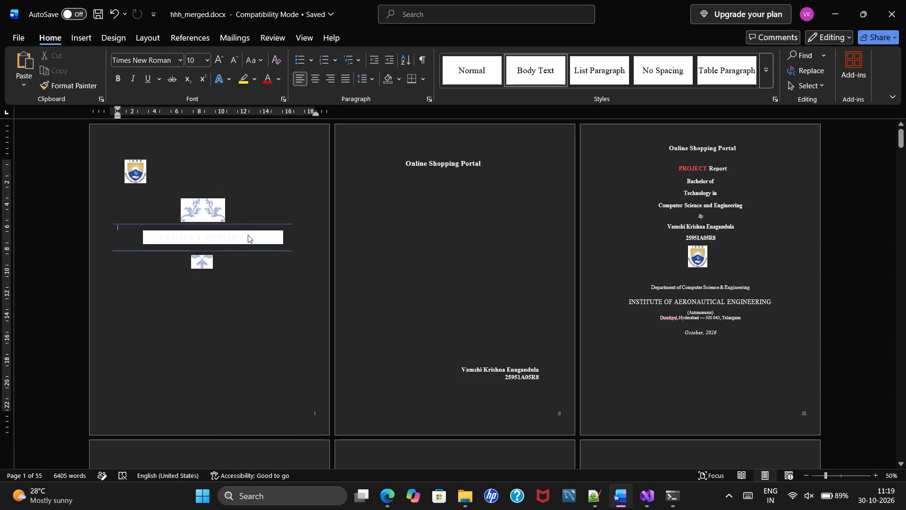
pyautogui.click(248, 235)
pyautogui.click(251, 235)
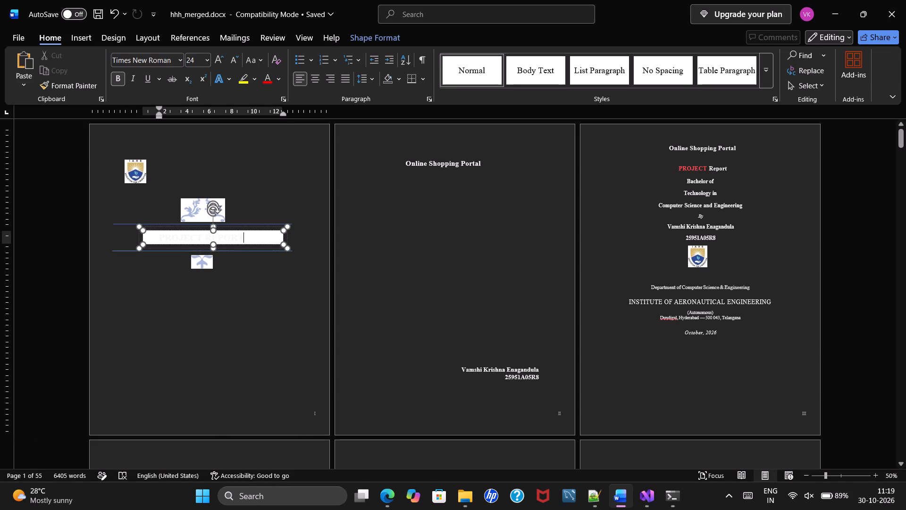
pyautogui.click(257, 232)
pyautogui.click(243, 234)
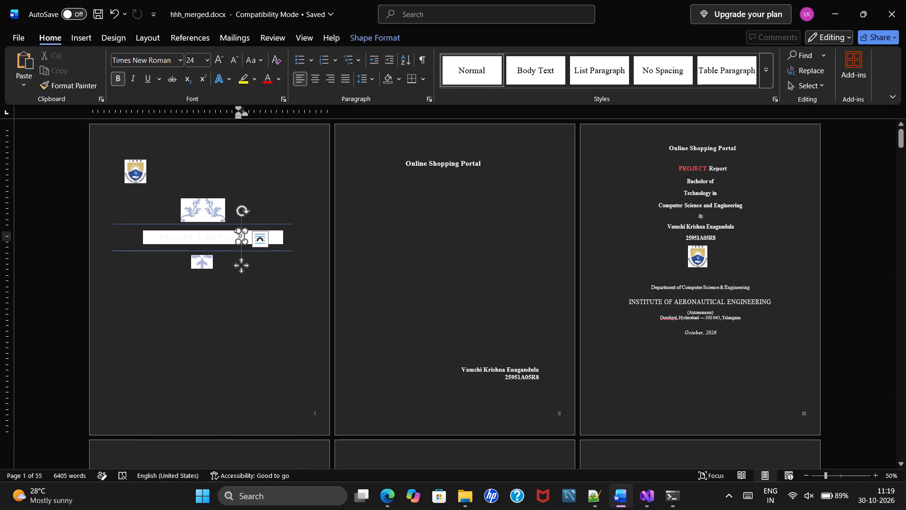
pyautogui.press('BackSpace')
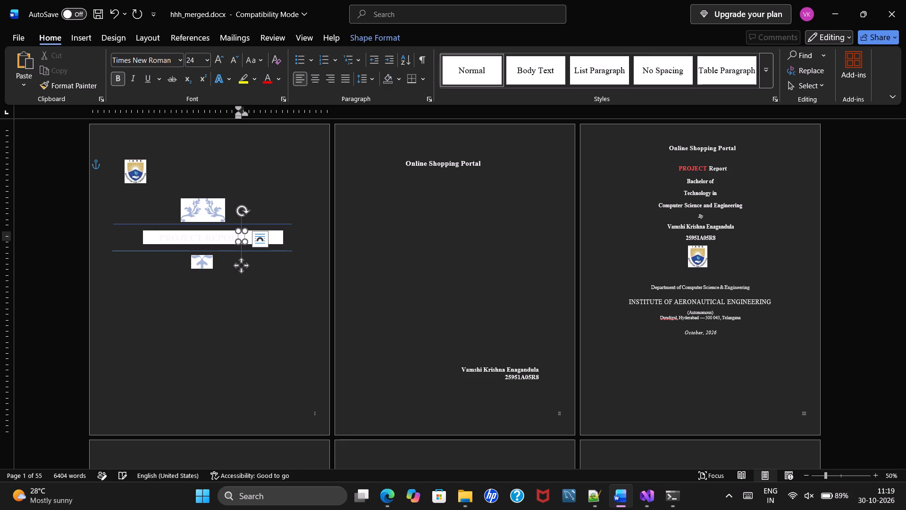
# Save the document and recheck the cover page in the print preview.
pyautogui.hotkey('ctrl', 's')
pyautogui.click(25, 31)
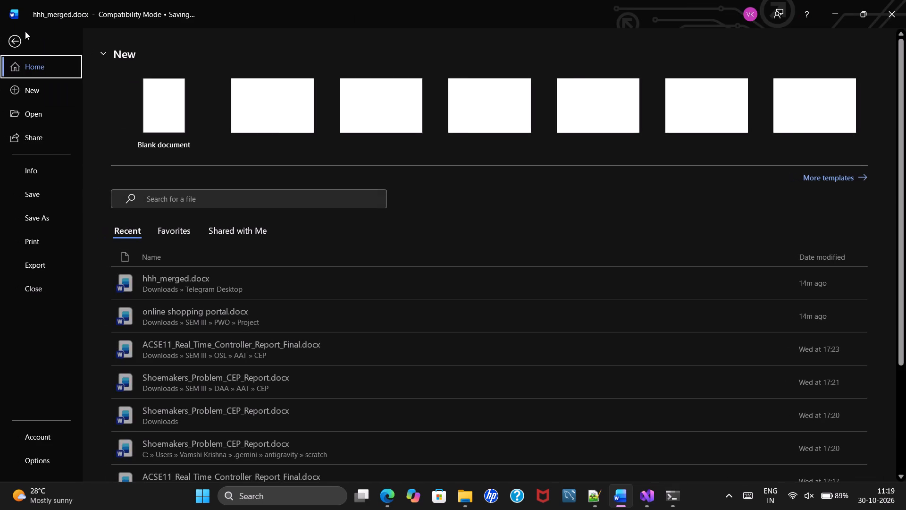
pyautogui.click(38, 240)
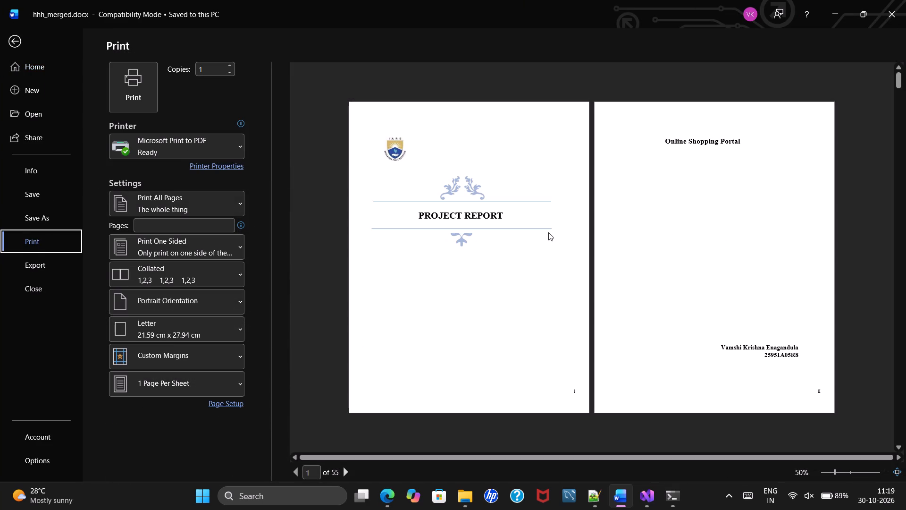
pyautogui.click(732, 340)
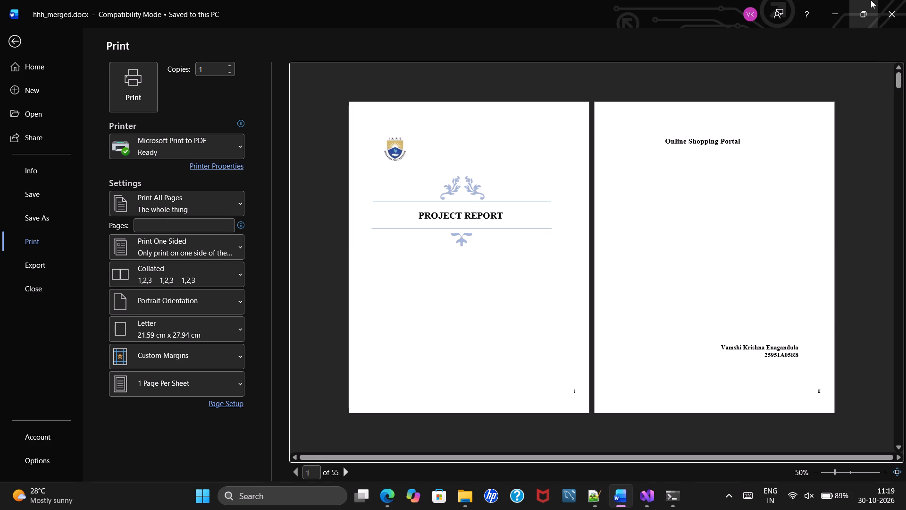
pyautogui.click(15, 43)
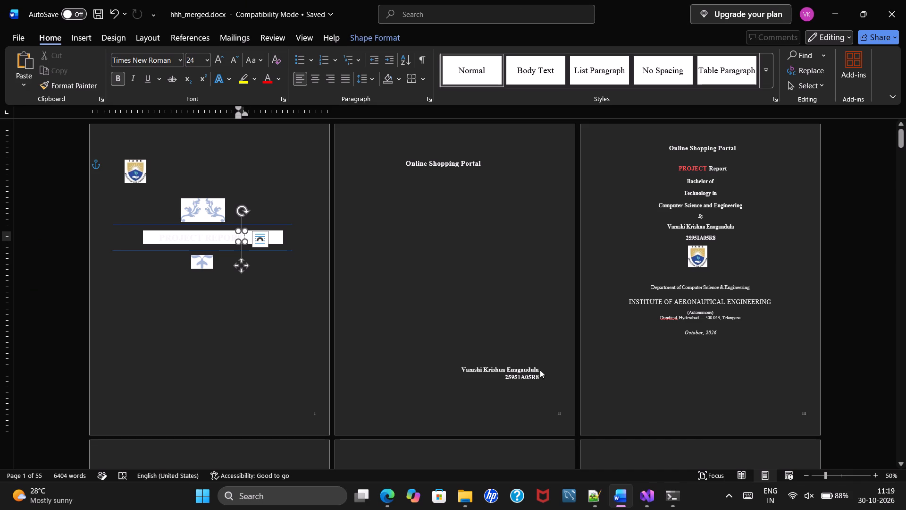
# Remove two blank lines above the student's name at the bottom of the second page.
pyautogui.click(539, 377)
pyautogui.press('Down')
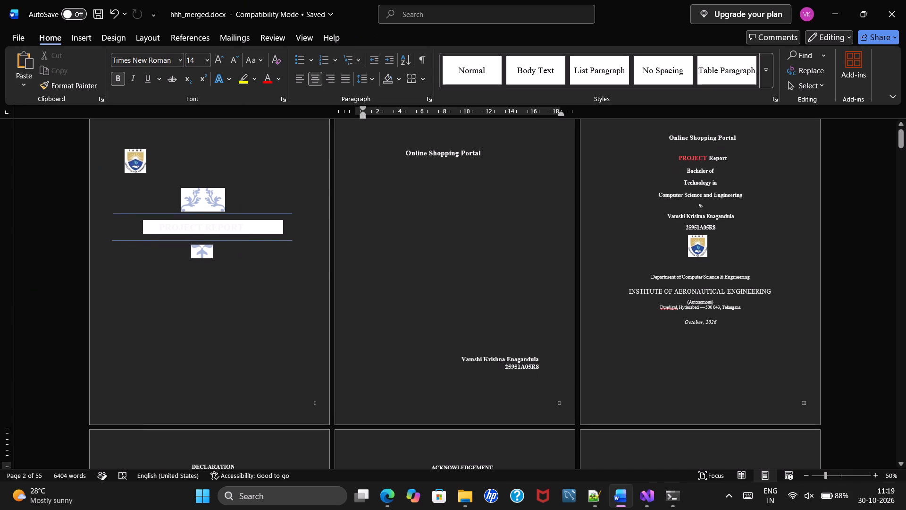
pyautogui.press('Up')
pyautogui.press('Up')
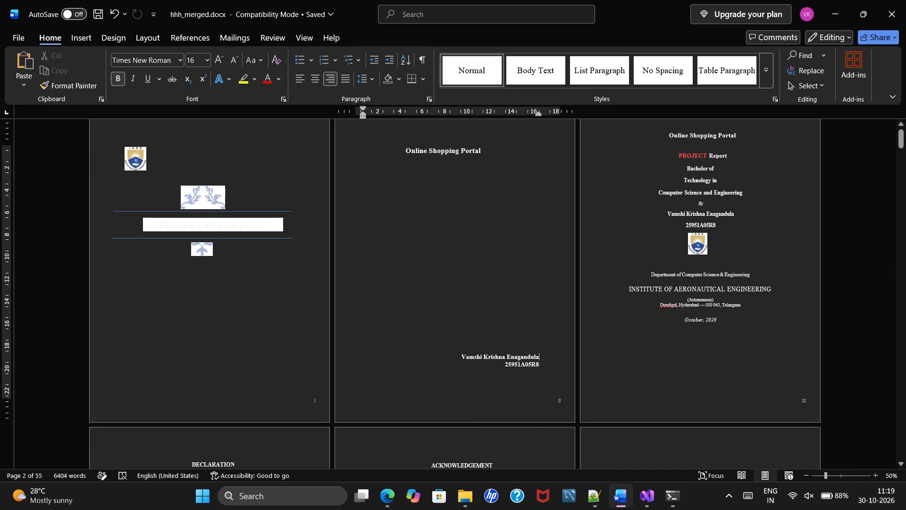
pyautogui.press('Up')
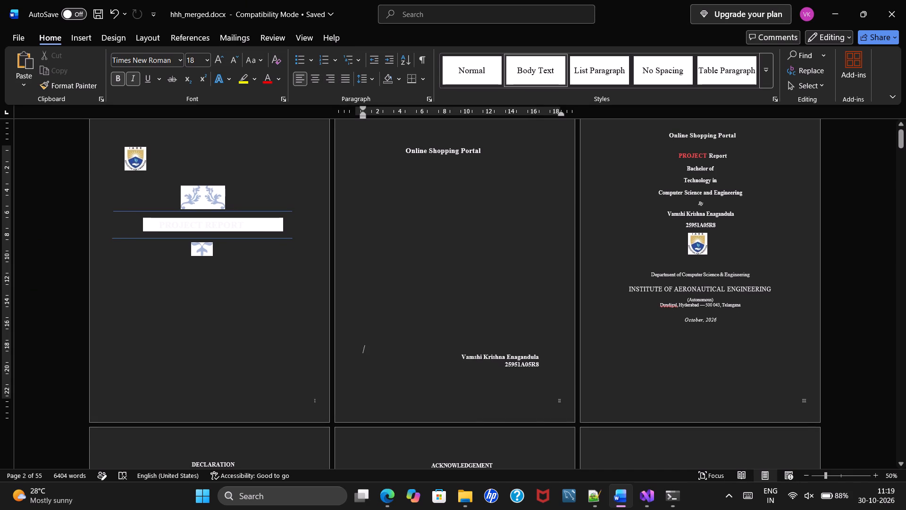
pyautogui.press('BackSpace')
pyautogui.press('BackSpace')
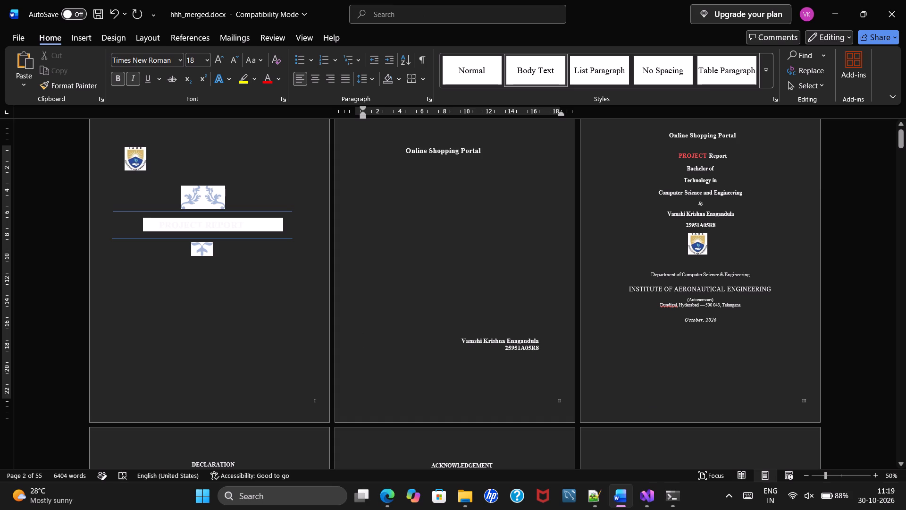
# Add the second student's name and roll number on separate lines below the first student's roll number on page 2.
pyautogui.click(538, 367)
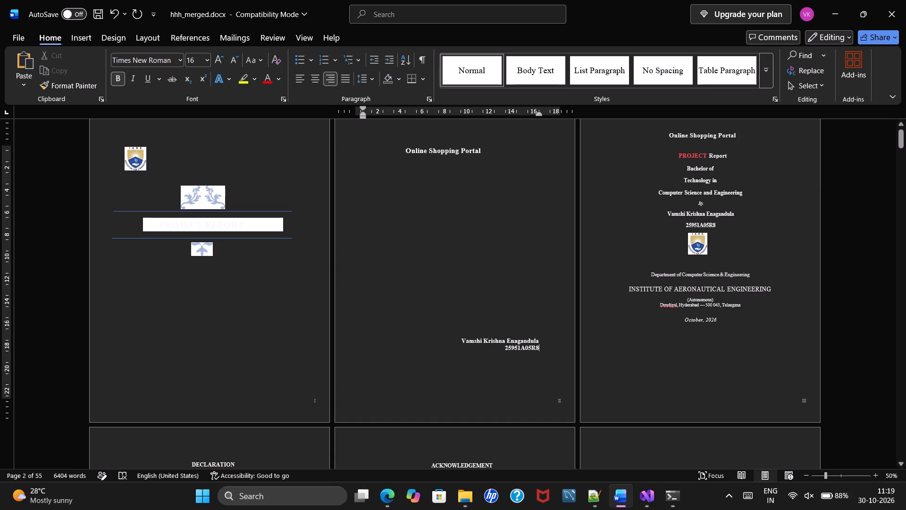
pyautogui.press('Return')
pyautogui.press('Return')
pyautogui.press('Up')
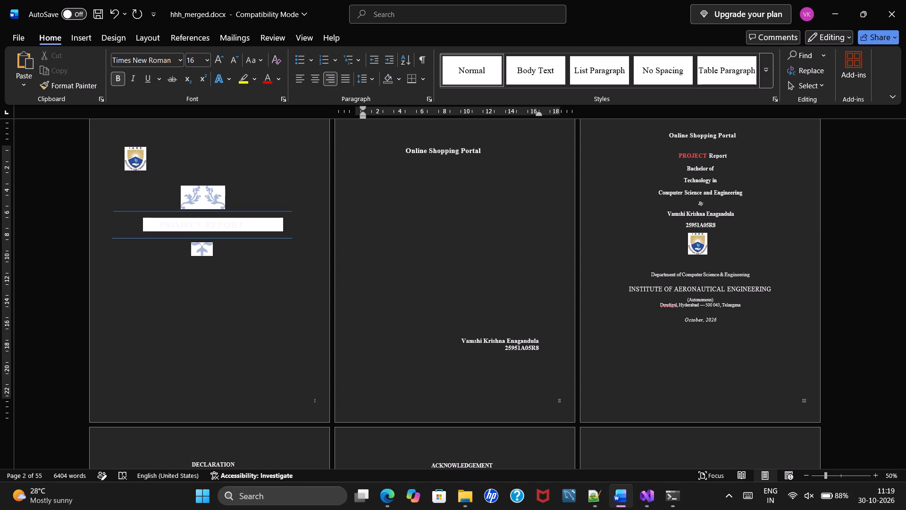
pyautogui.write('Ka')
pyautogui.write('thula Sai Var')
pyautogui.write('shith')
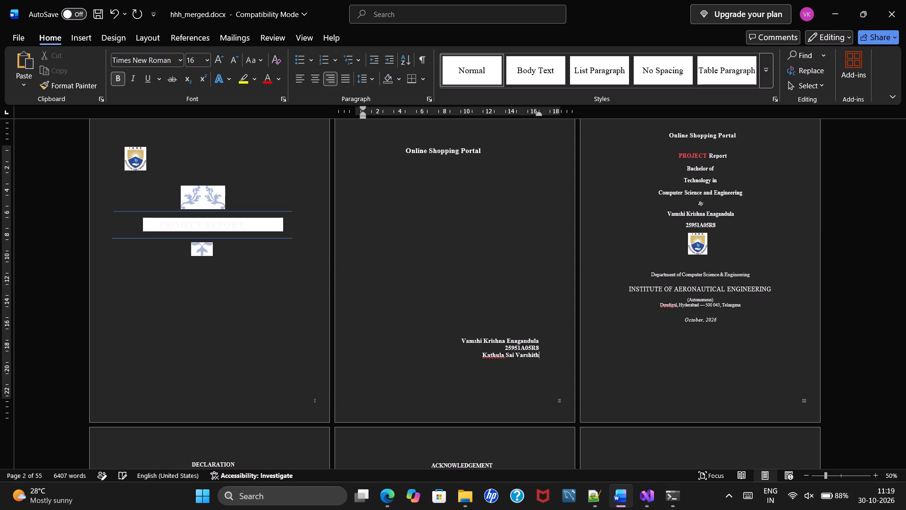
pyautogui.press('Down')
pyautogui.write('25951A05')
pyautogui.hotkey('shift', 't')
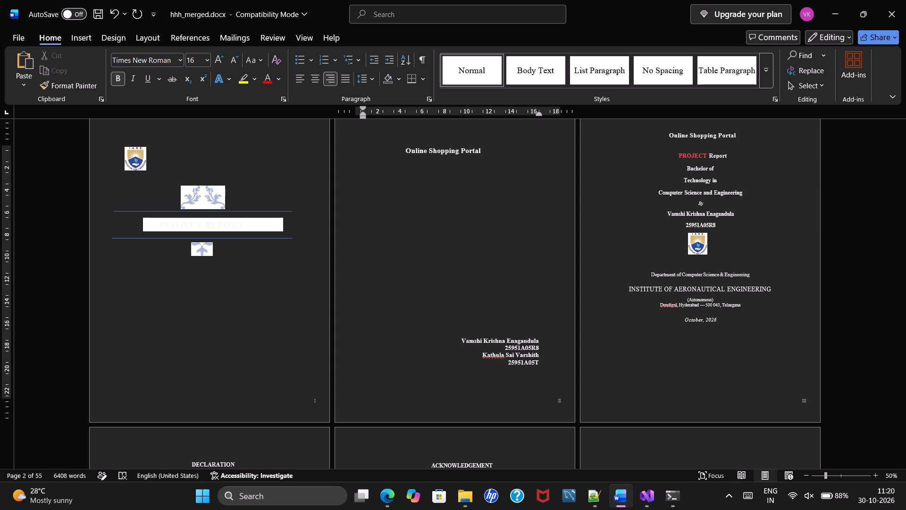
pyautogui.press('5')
# Insert three blank lines after the student's roll number on page 3, the Online Shopping Portal title page.
pyautogui.scroll(-1, 632, 370)
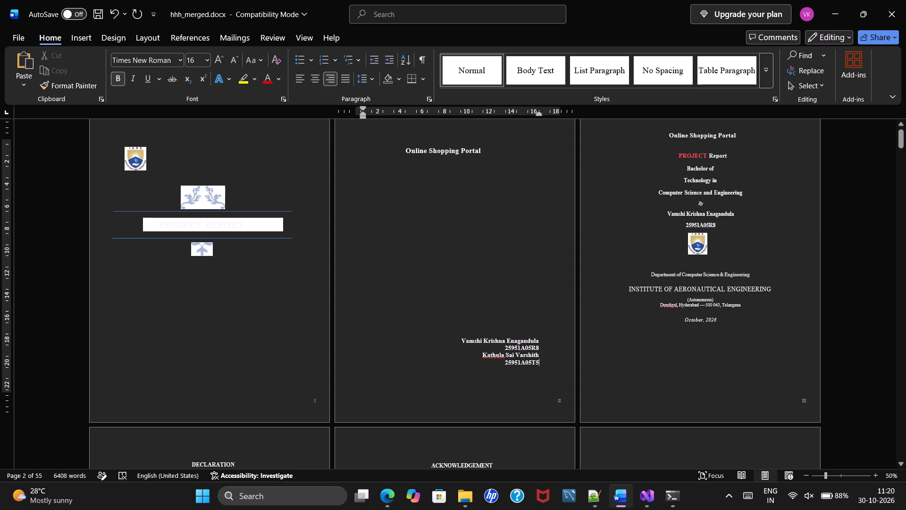
pyautogui.scroll(-1, 632, 370)
pyautogui.scroll(2, 632, 370)
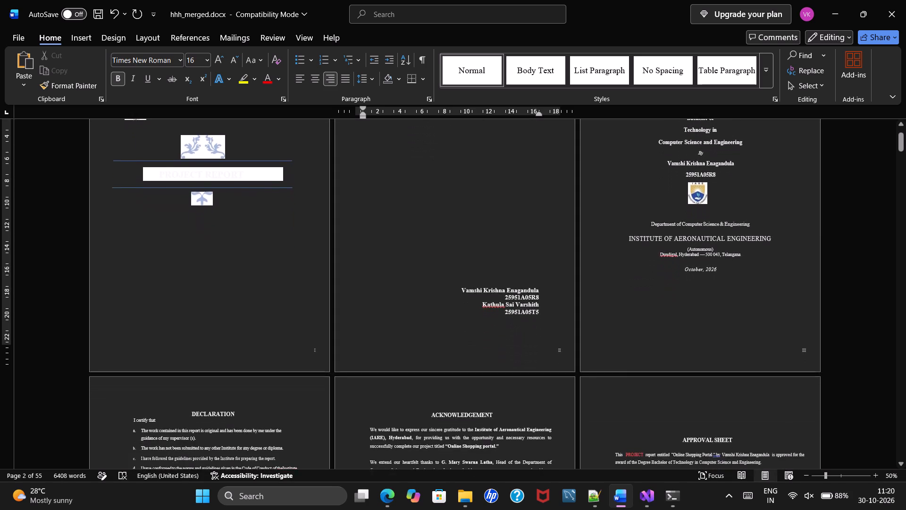
pyautogui.scroll(4, 632, 370)
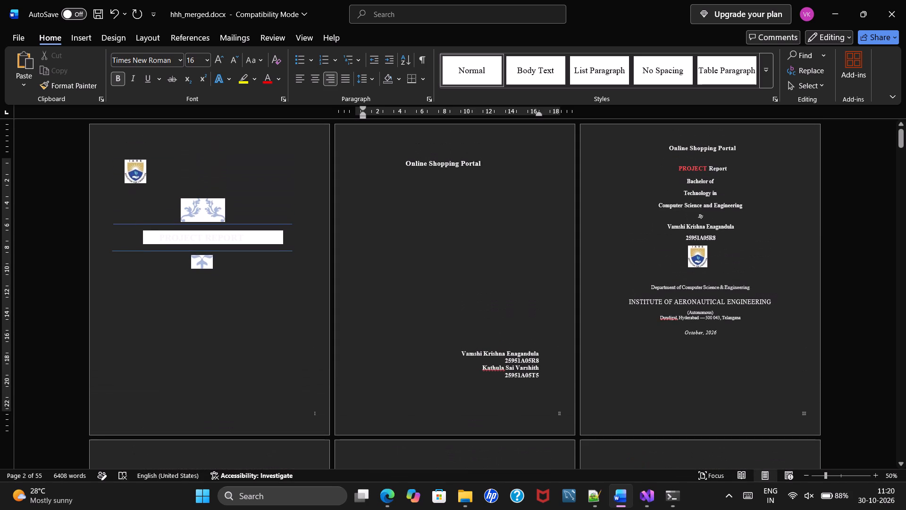
pyautogui.click(724, 235)
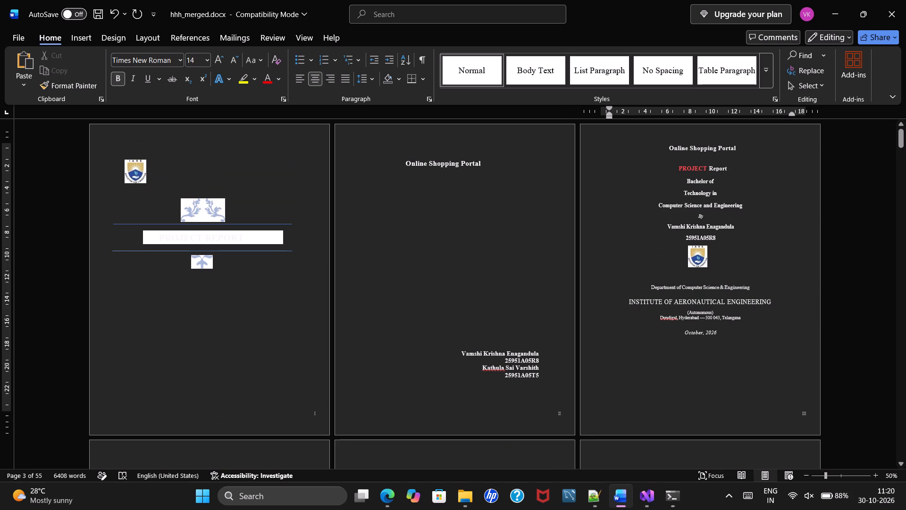
pyautogui.press('Return')
pyautogui.scroll(-4, 734, 229)
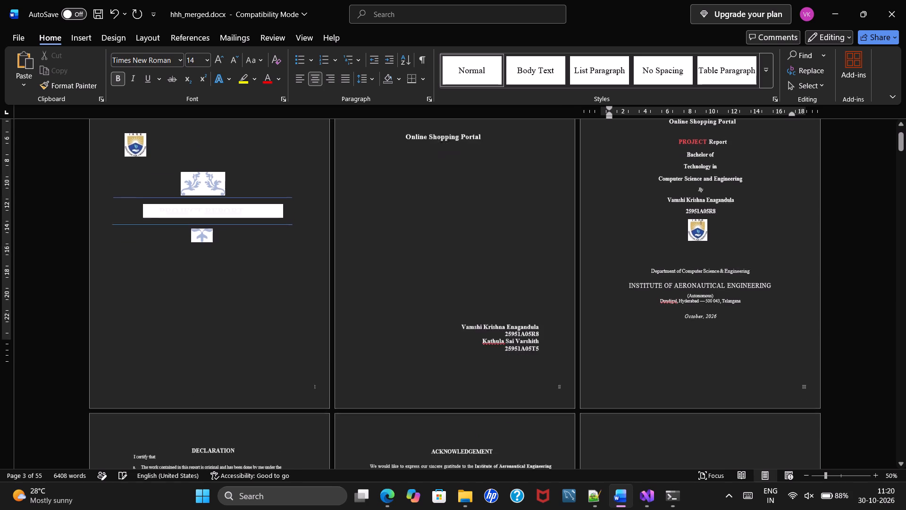
pyautogui.scroll(-2, 734, 229)
pyautogui.press('Return')
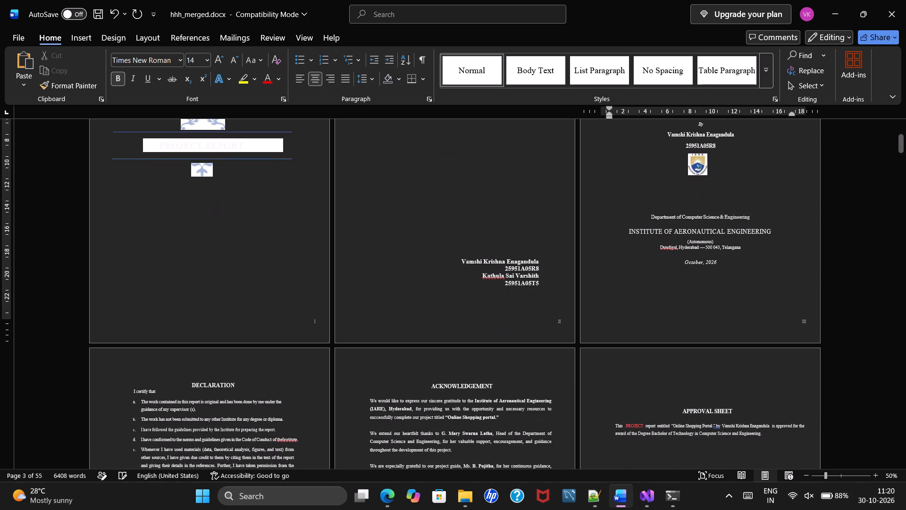
pyautogui.press('Return')
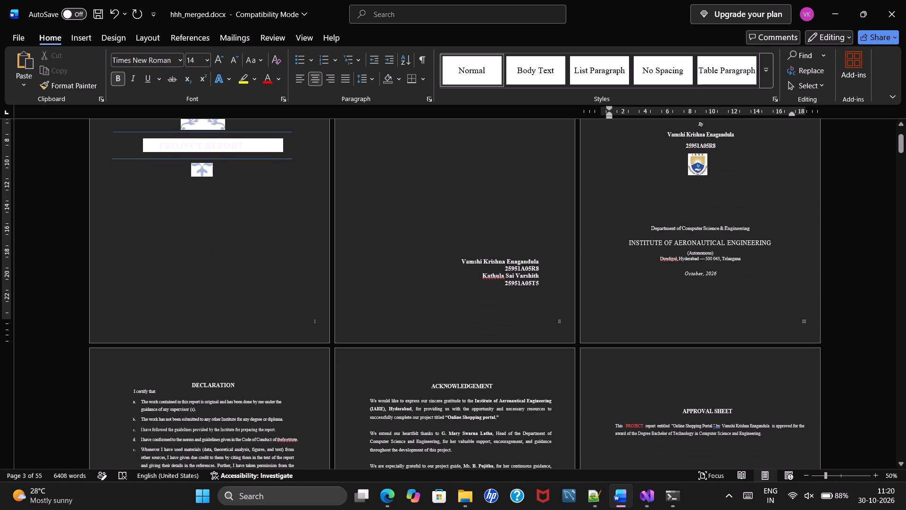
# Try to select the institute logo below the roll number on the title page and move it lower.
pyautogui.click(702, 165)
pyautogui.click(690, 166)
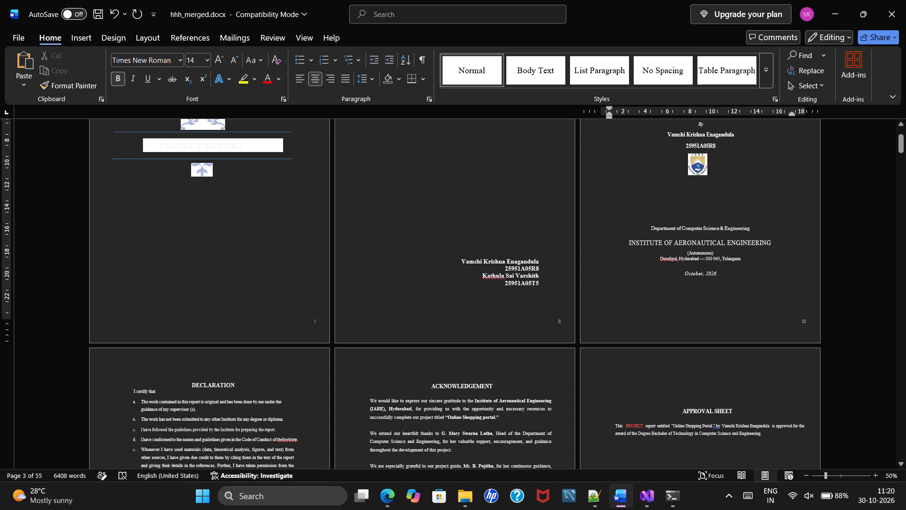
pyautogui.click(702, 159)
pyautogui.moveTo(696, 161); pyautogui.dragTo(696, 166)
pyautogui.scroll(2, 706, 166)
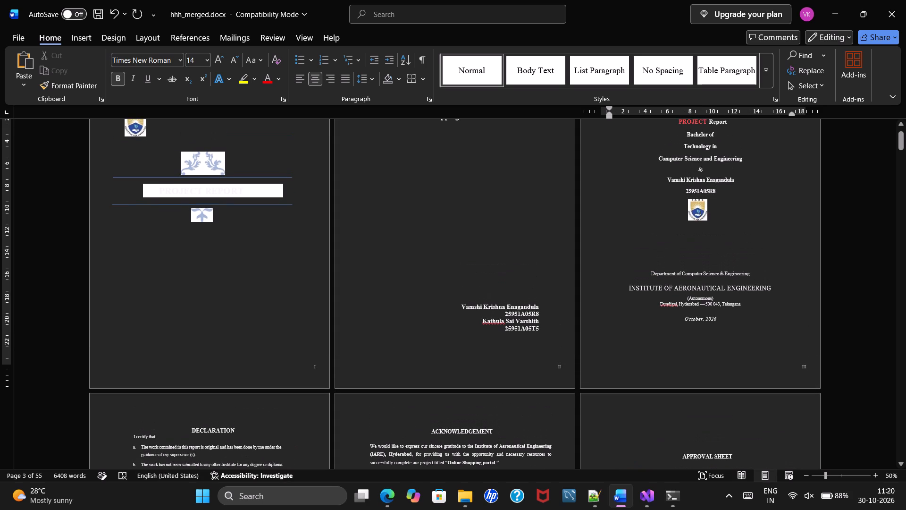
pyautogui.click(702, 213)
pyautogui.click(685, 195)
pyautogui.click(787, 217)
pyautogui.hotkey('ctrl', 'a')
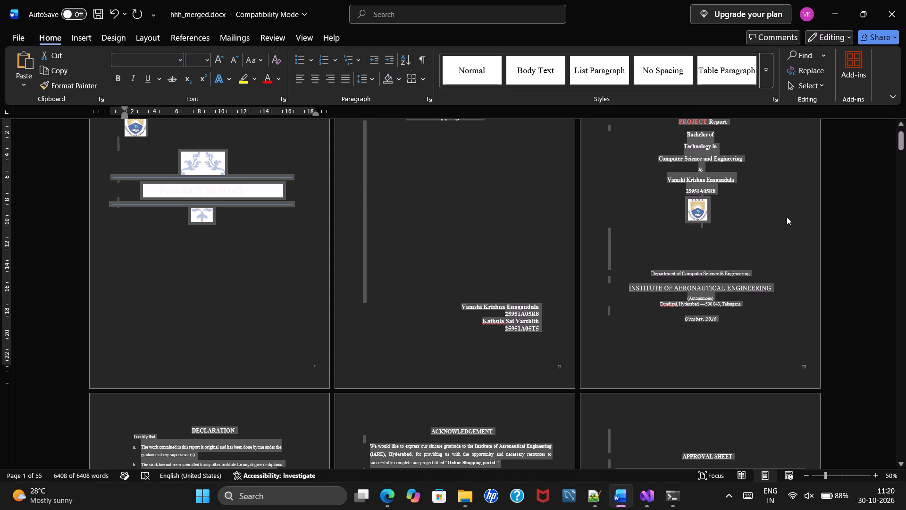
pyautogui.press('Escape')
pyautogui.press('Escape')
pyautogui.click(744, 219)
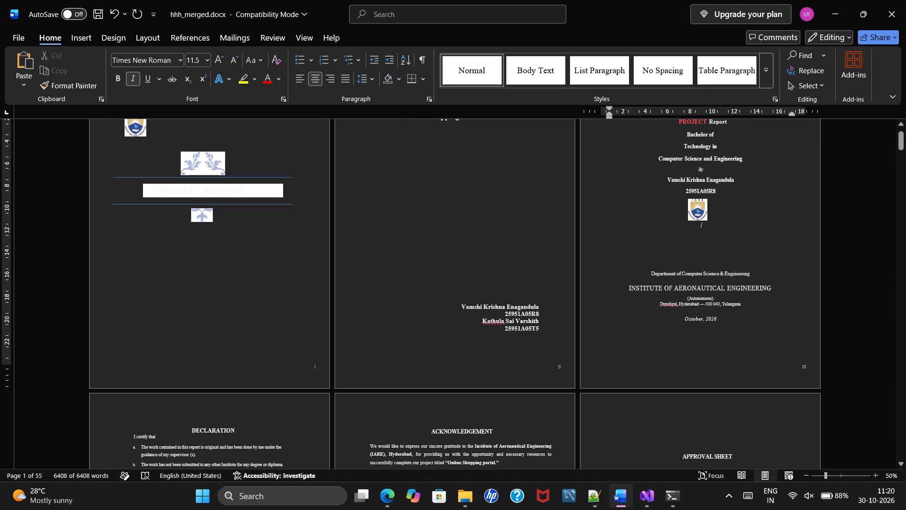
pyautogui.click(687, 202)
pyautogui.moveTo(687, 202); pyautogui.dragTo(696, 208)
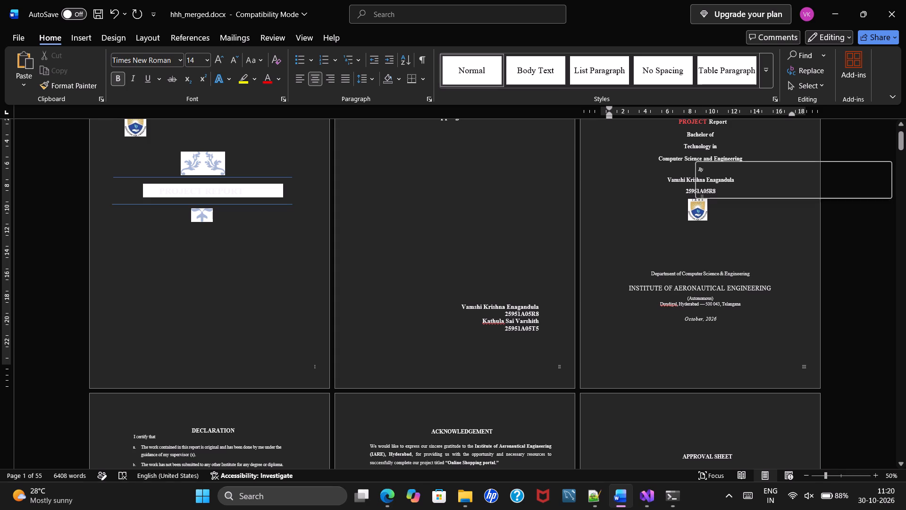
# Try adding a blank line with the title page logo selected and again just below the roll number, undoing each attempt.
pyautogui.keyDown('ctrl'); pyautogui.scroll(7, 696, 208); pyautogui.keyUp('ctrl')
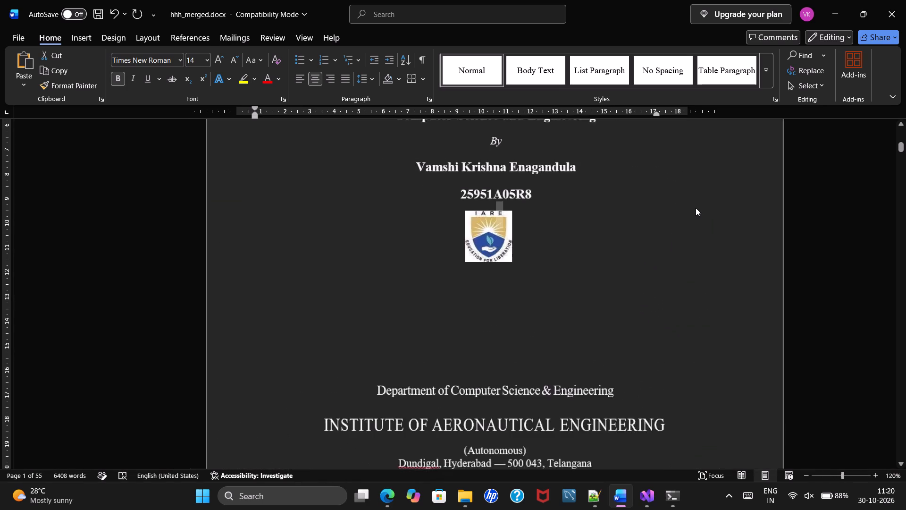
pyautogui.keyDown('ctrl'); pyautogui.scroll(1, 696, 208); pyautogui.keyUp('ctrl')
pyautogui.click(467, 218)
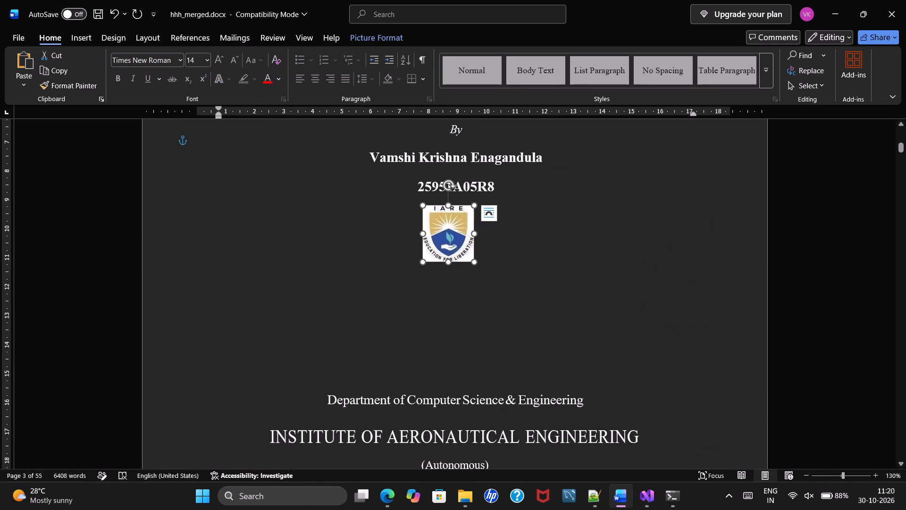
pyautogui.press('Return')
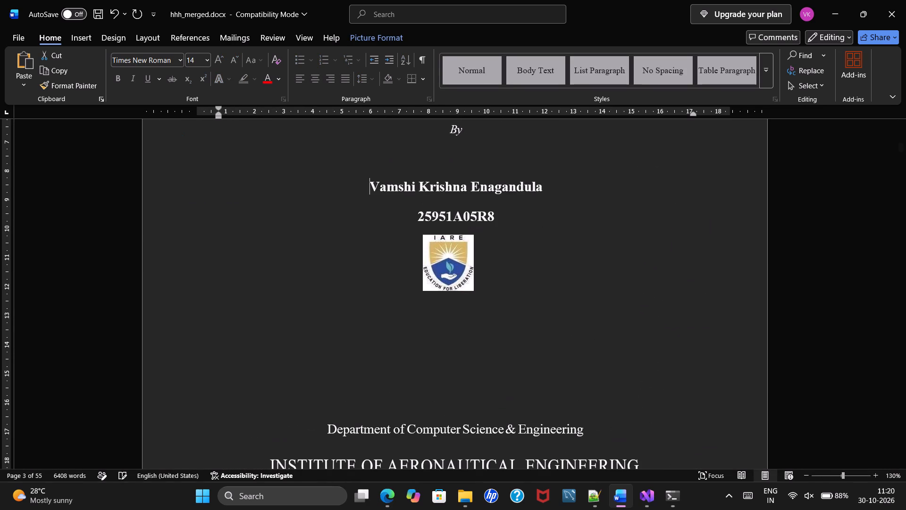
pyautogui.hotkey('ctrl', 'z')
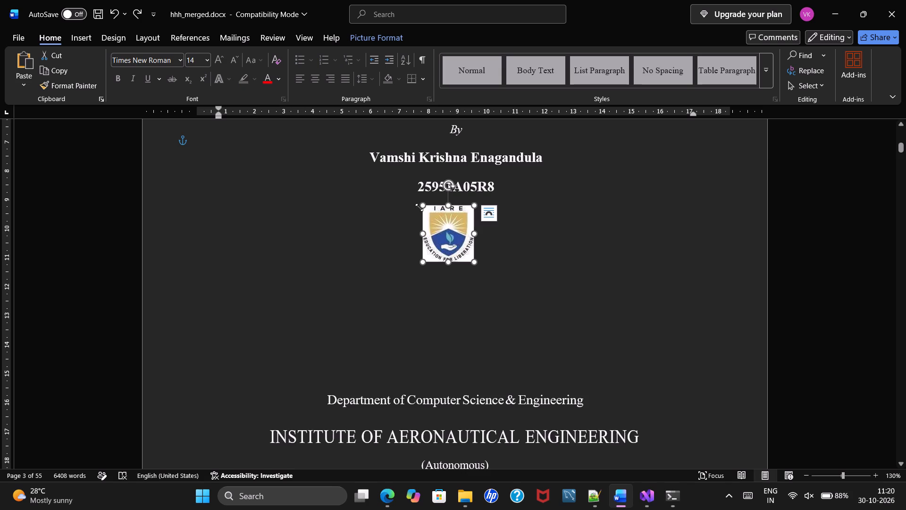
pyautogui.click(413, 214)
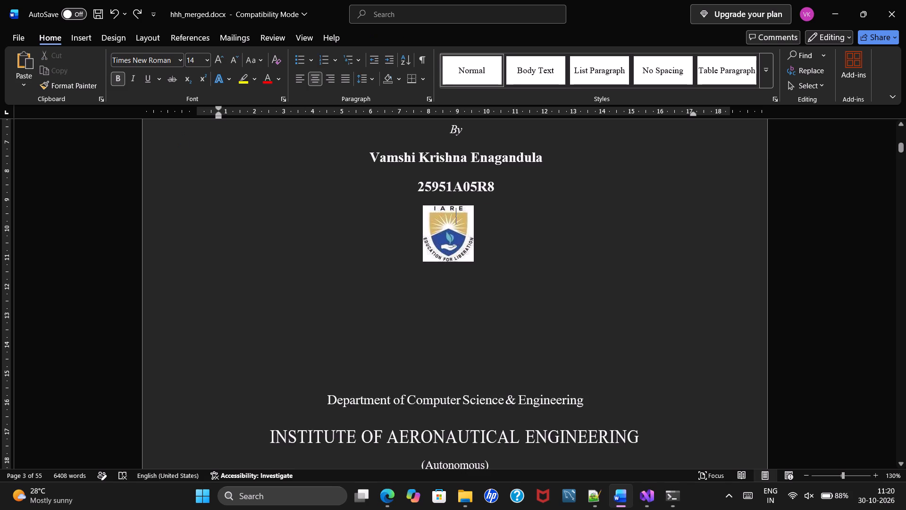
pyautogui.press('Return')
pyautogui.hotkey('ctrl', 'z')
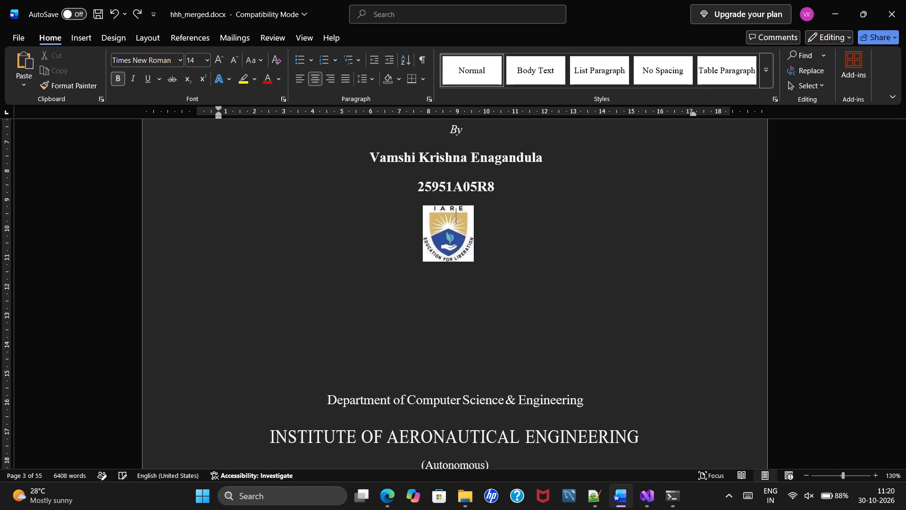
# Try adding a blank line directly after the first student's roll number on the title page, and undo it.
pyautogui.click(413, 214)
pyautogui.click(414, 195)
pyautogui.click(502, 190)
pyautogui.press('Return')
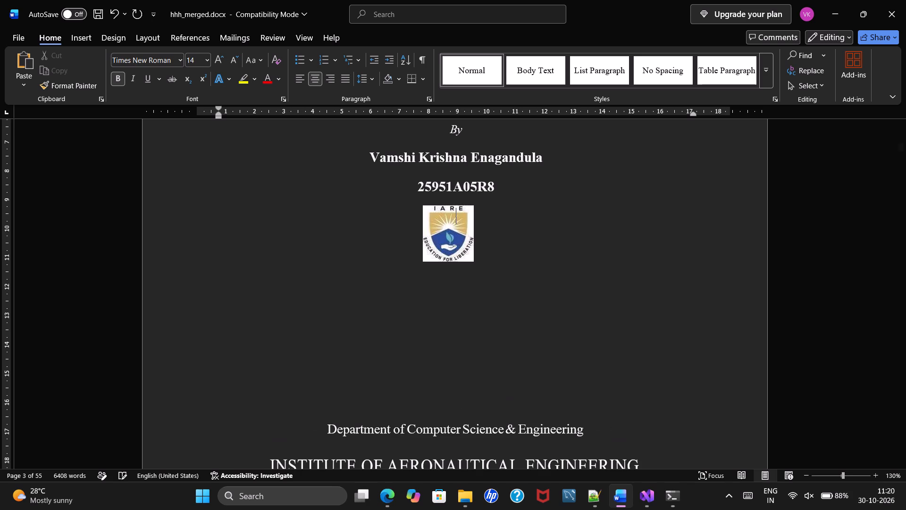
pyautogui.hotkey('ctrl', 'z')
# Move the institute logo on page 3 lower, about midway between the student's roll number and the Department of Computer Science & Engineering line.
pyautogui.keyDown('ctrl'); pyautogui.scroll(-3, 502, 190); pyautogui.keyUp('ctrl')
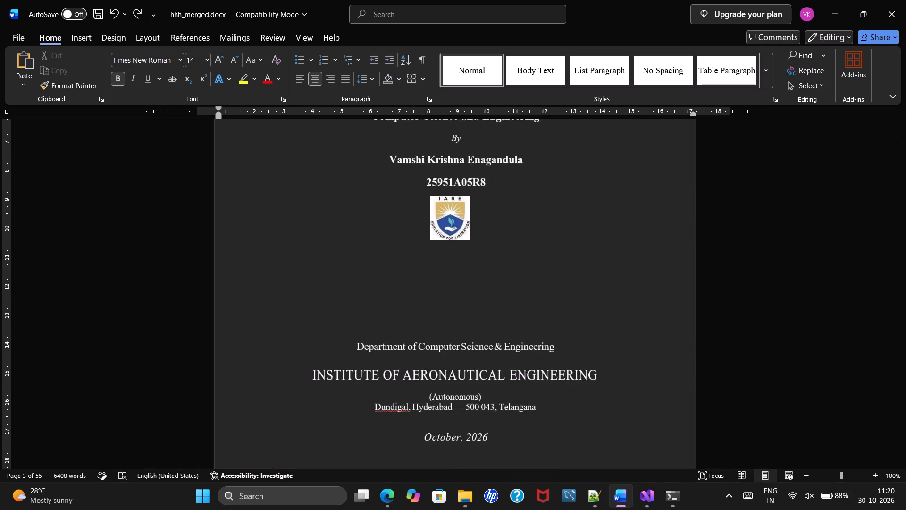
pyautogui.keyDown('ctrl'); pyautogui.scroll(-3, 502, 190); pyautogui.keyUp('ctrl')
pyautogui.scroll(-6, 502, 190)
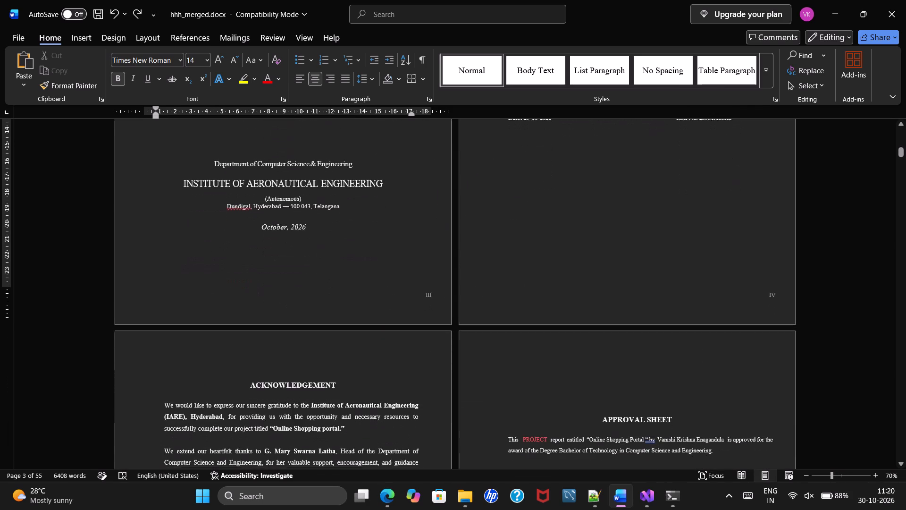
pyautogui.scroll(10, 502, 190)
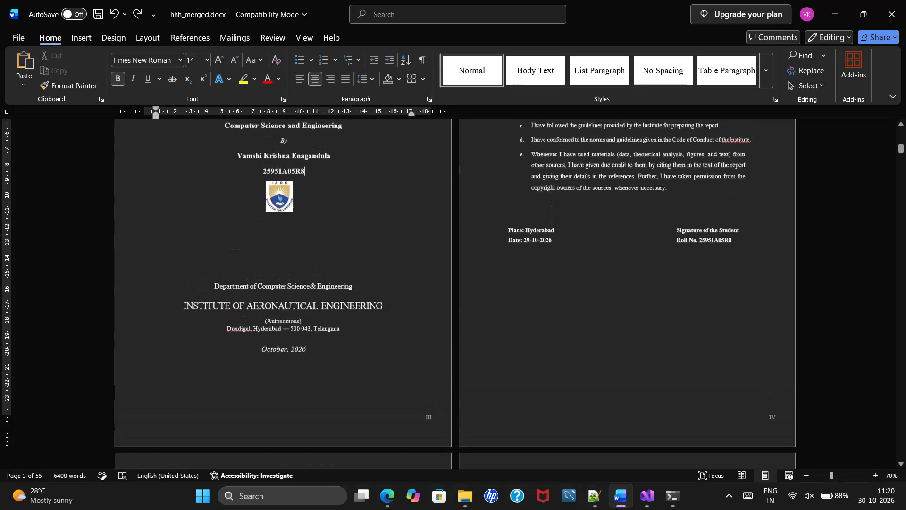
pyautogui.scroll(3, 502, 190)
pyautogui.scroll(-2, 502, 190)
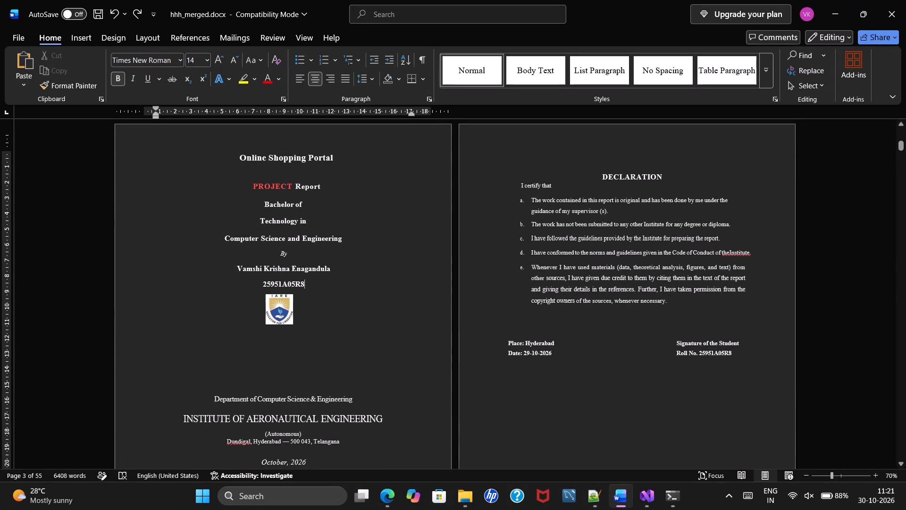
pyautogui.click(285, 322)
pyautogui.tripleClick(279, 303)
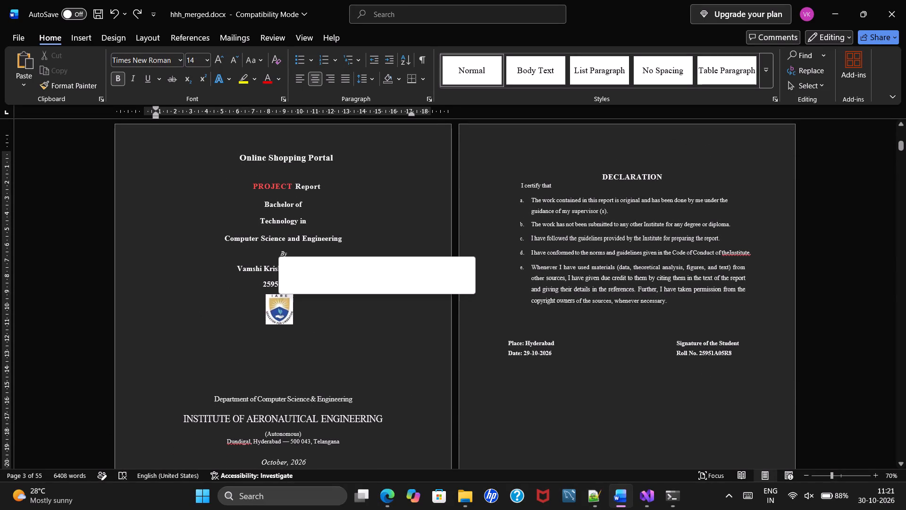
pyautogui.tripleClick(293, 308)
pyautogui.tripleClick(293, 308)
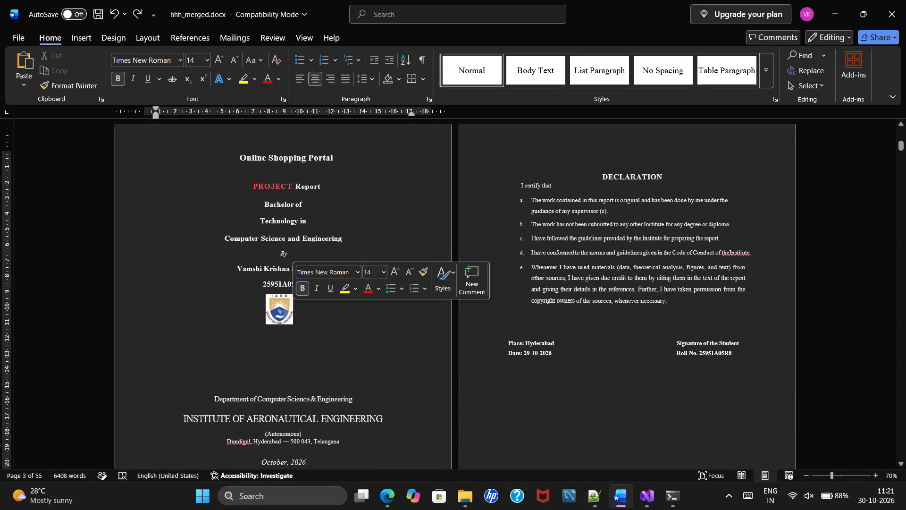
pyautogui.click(289, 304)
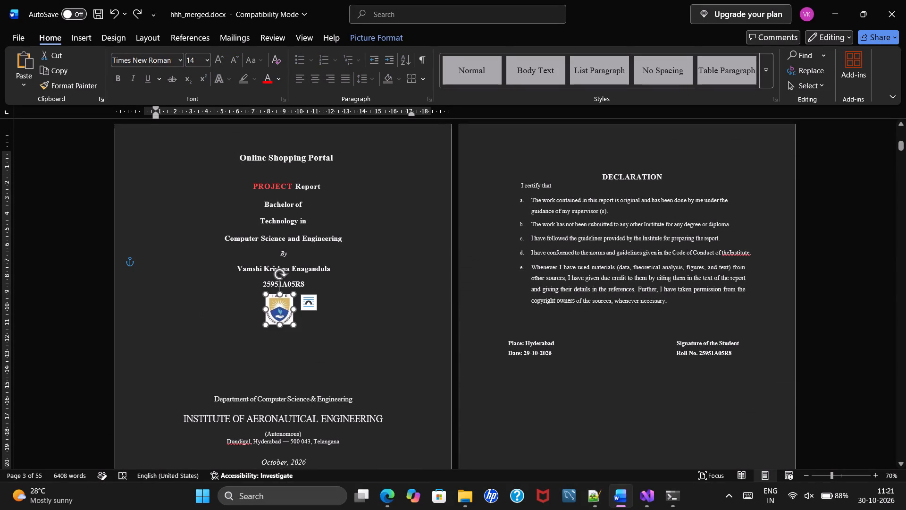
pyautogui.moveTo(289, 304); pyautogui.dragTo(288, 320)
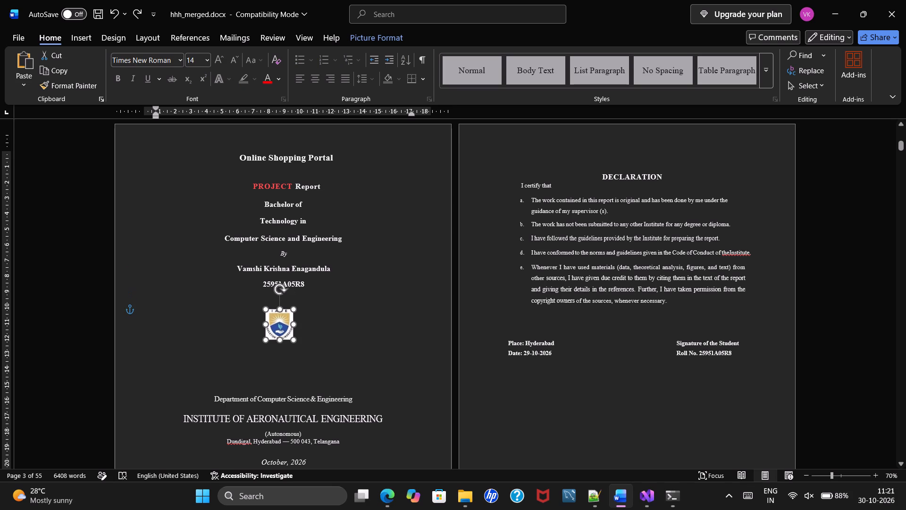
pyautogui.moveTo(288, 320); pyautogui.dragTo(291, 343)
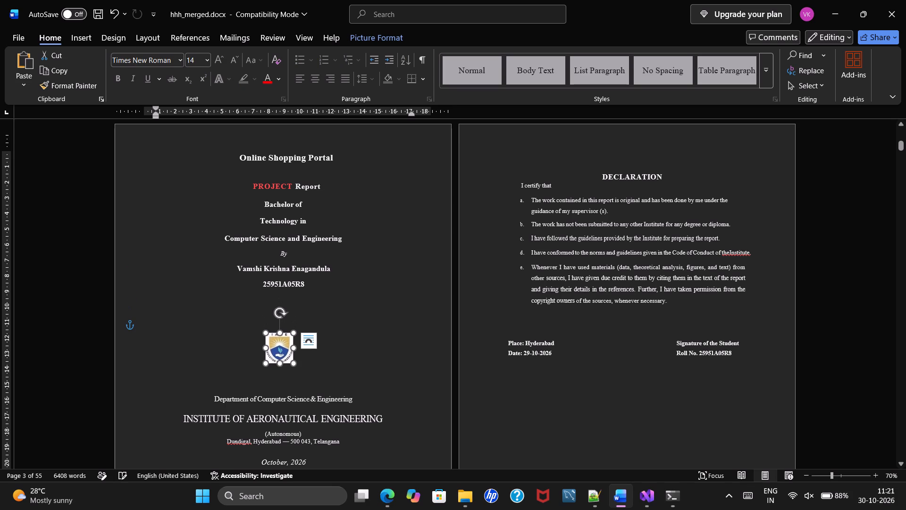
pyautogui.moveTo(289, 344); pyautogui.dragTo(289, 346)
pyautogui.moveTo(289, 346); pyautogui.dragTo(289, 333)
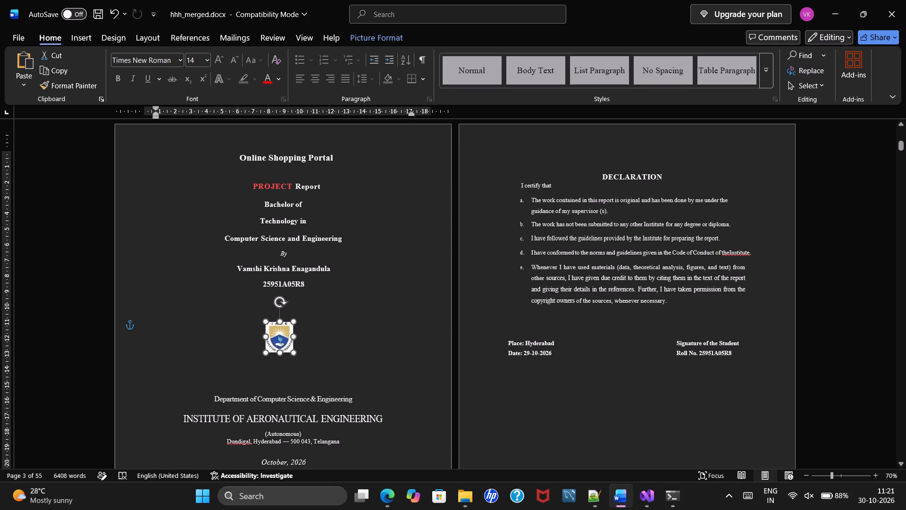
pyautogui.moveTo(289, 333); pyautogui.dragTo(289, 338)
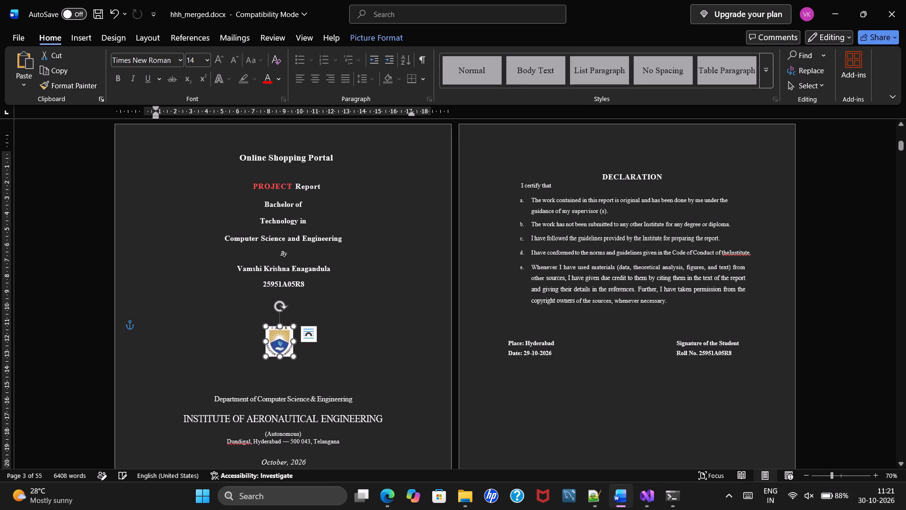
# Enter the second student's name, without its final "h", on the line below the first student's roll number on page 3.
pyautogui.click(308, 295)
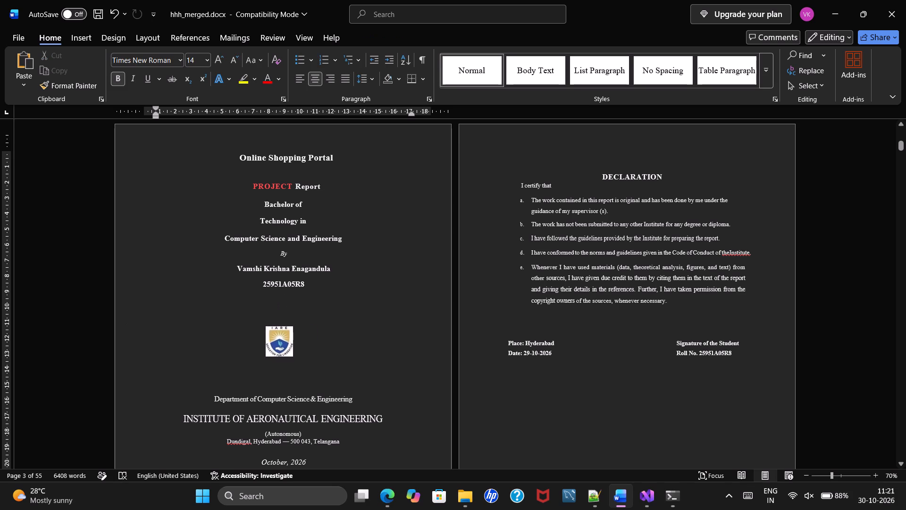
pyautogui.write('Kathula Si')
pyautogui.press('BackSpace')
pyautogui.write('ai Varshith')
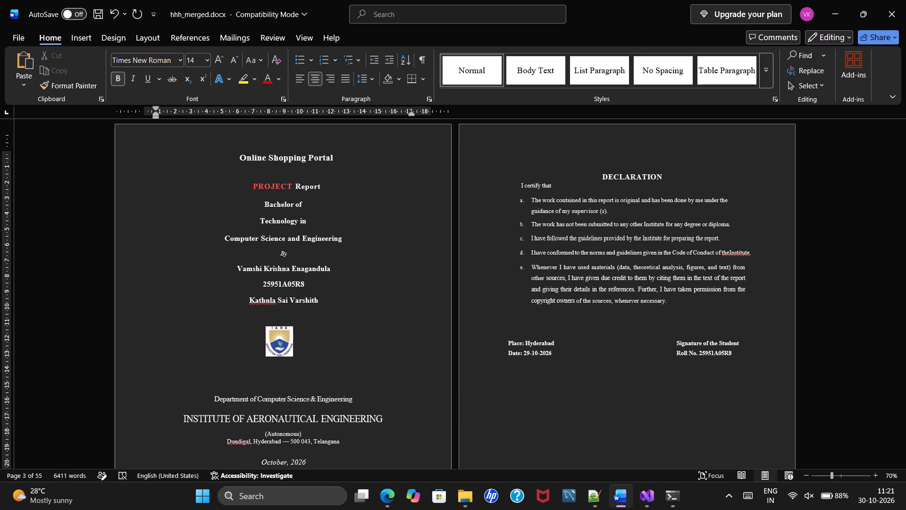
pyautogui.keyDown('ctrl'); pyautogui.scroll(3, 308, 295); pyautogui.keyUp('ctrl')
pyautogui.press('BackSpace')
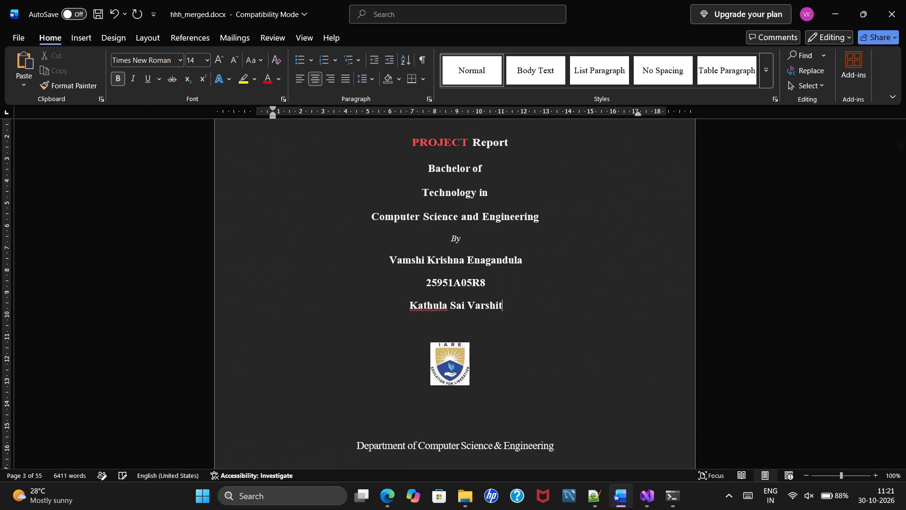
# Remove the final "h" from the second student's name on page 2.
pyautogui.scroll(15, 308, 295)
pyautogui.scroll(-6, 308, 295)
pyautogui.scroll(6, 308, 295)
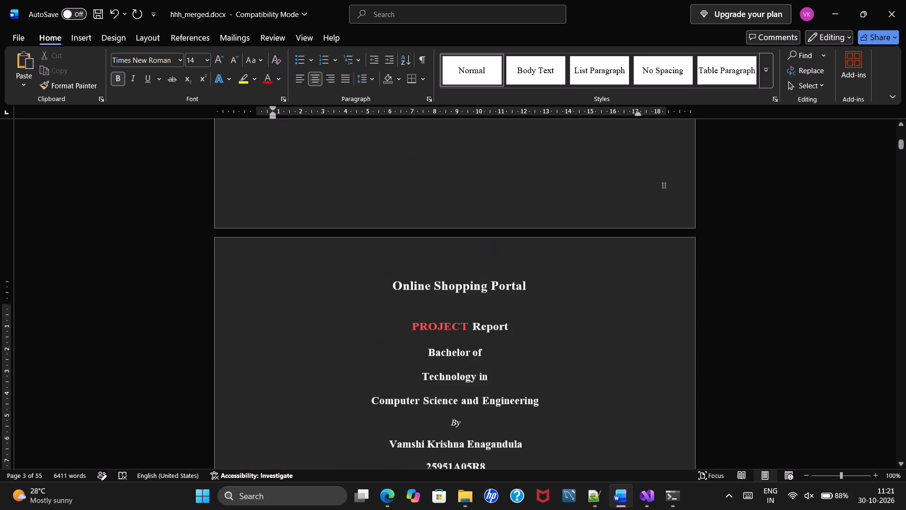
pyautogui.scroll(2, 308, 295)
pyautogui.click(628, 345)
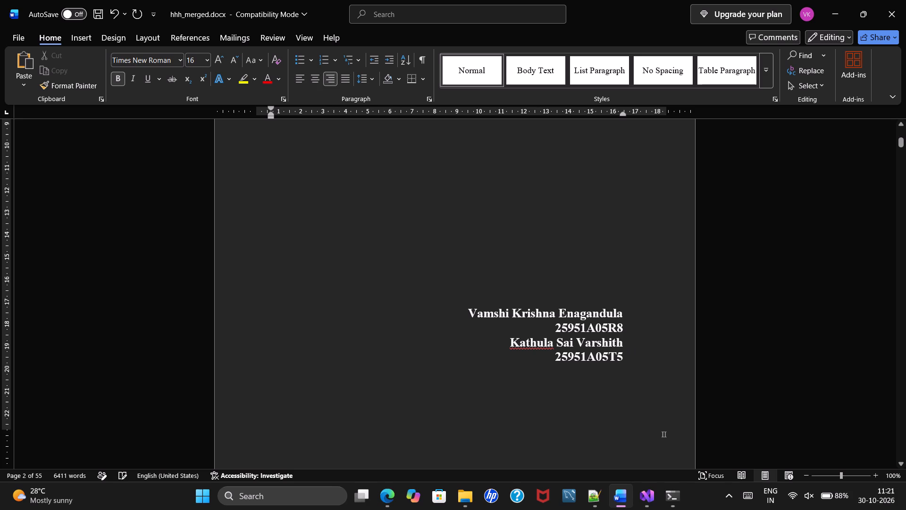
pyautogui.press('BackSpace')
# Enter the second student's roll number on the line below their name on page 3, above the logo.
pyautogui.scroll(-10, 628, 345)
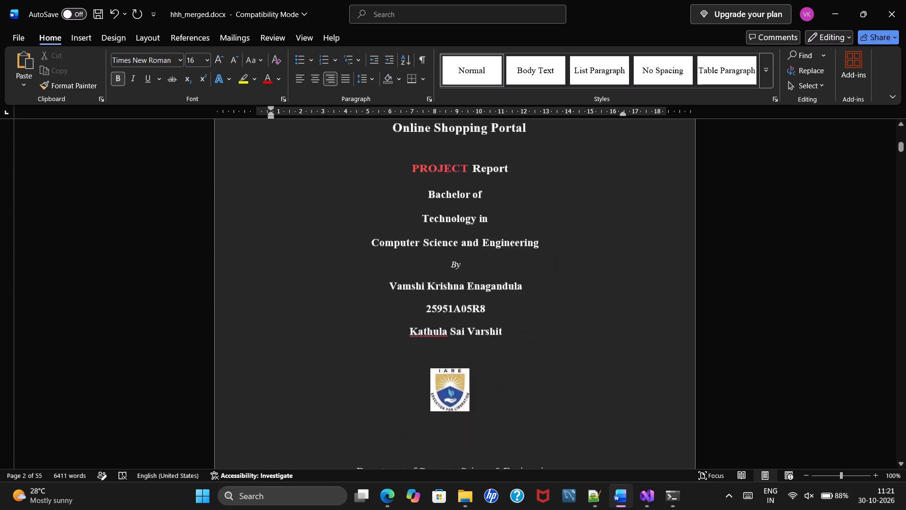
pyautogui.scroll(-2, 628, 345)
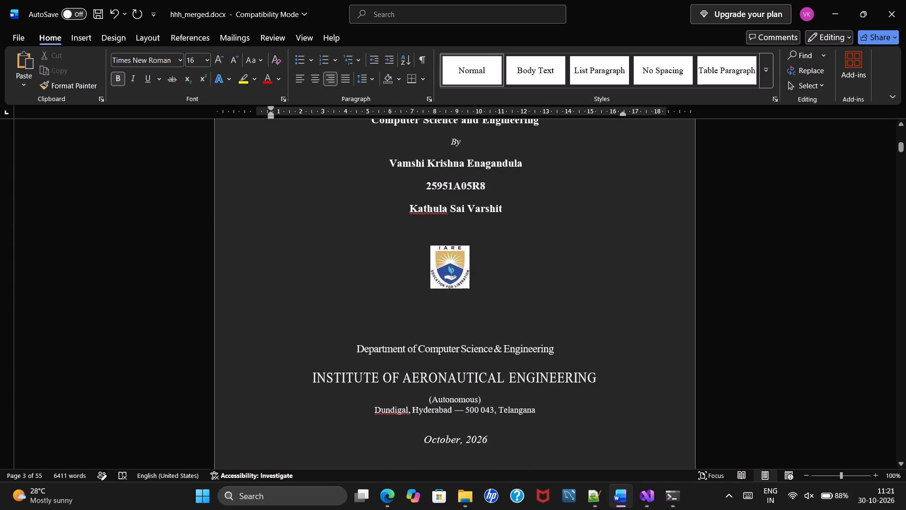
pyautogui.click(489, 224)
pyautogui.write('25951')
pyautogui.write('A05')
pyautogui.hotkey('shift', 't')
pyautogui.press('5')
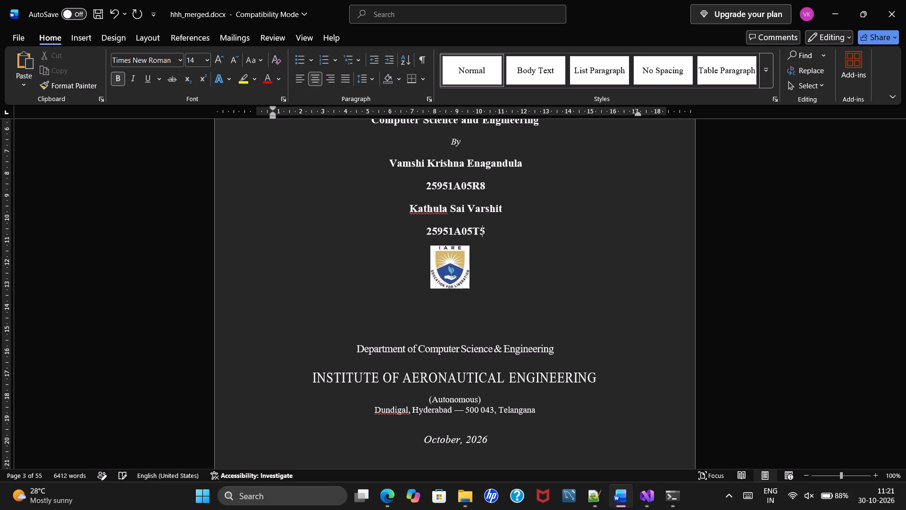
# Change the signature label on the Declaration page to "Signature of the Students".
pyautogui.scroll(-10, 489, 224)
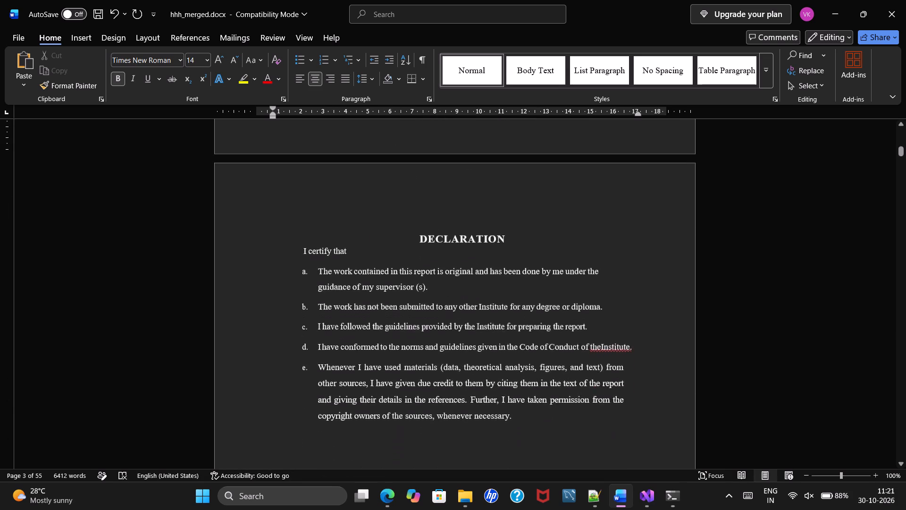
pyautogui.scroll(-3, 489, 224)
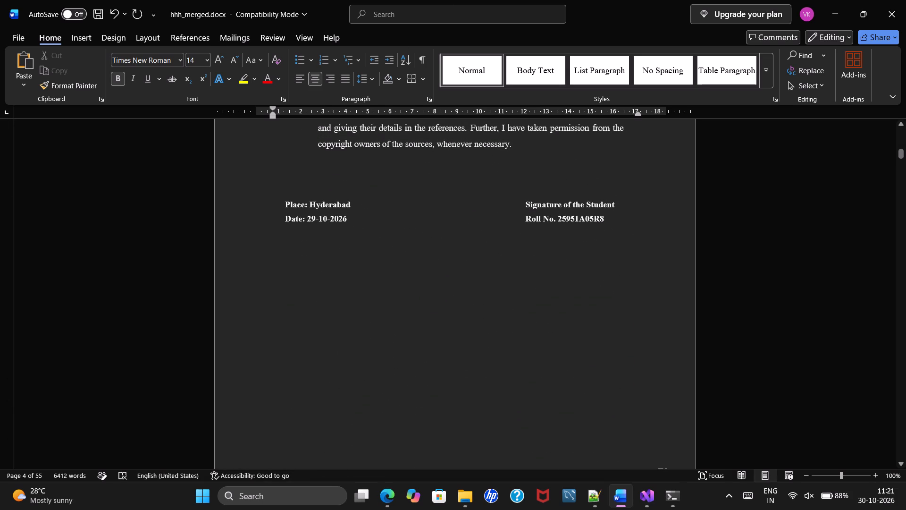
pyautogui.click(610, 221)
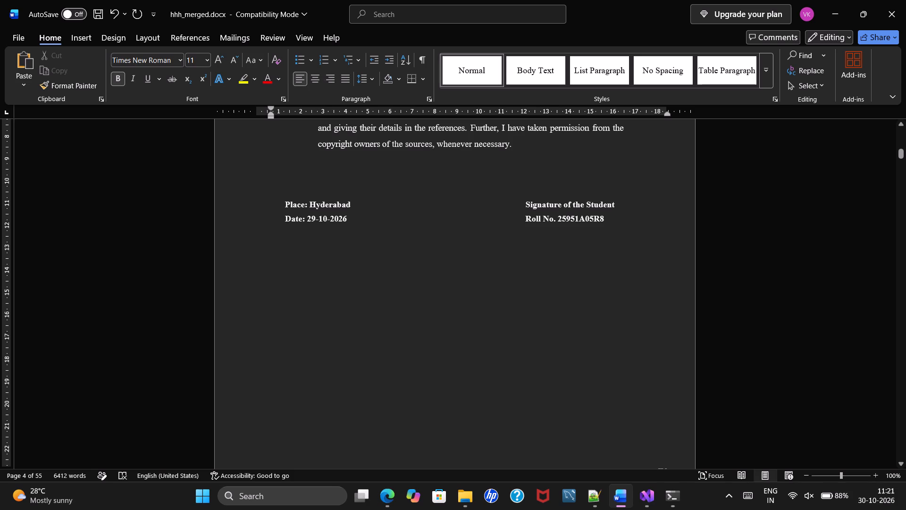
pyautogui.click(612, 206)
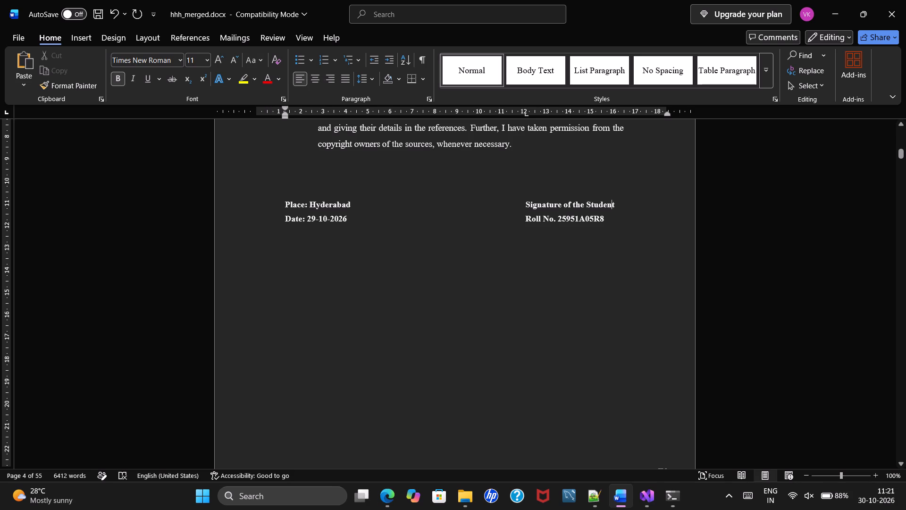
pyautogui.click(626, 203)
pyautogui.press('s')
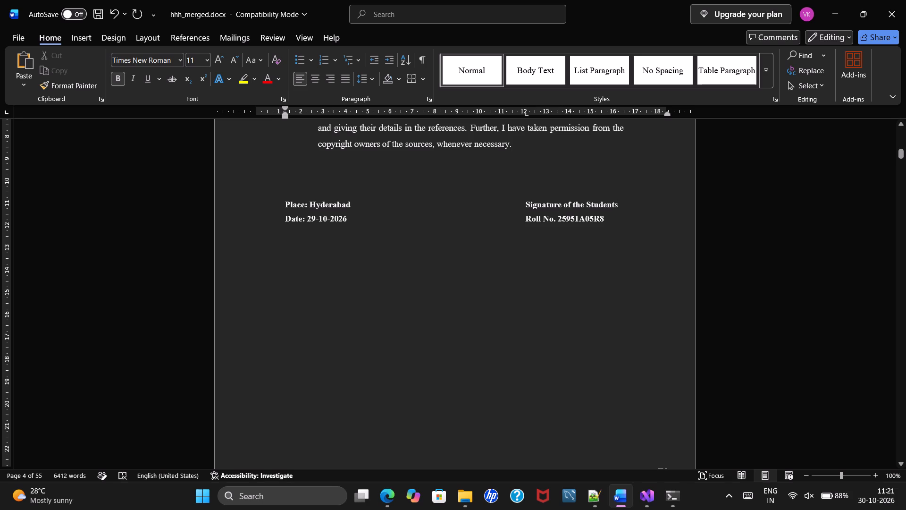
# Add the second student's roll number after the first on the Declaration page's "Roll No." line, separated by a comma, and save.
pyautogui.click(611, 216)
pyautogui.press('BackSpace')
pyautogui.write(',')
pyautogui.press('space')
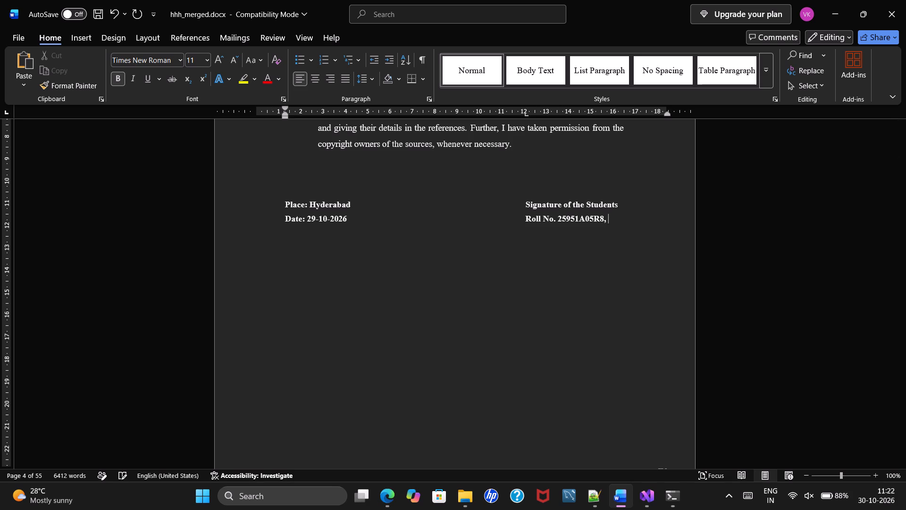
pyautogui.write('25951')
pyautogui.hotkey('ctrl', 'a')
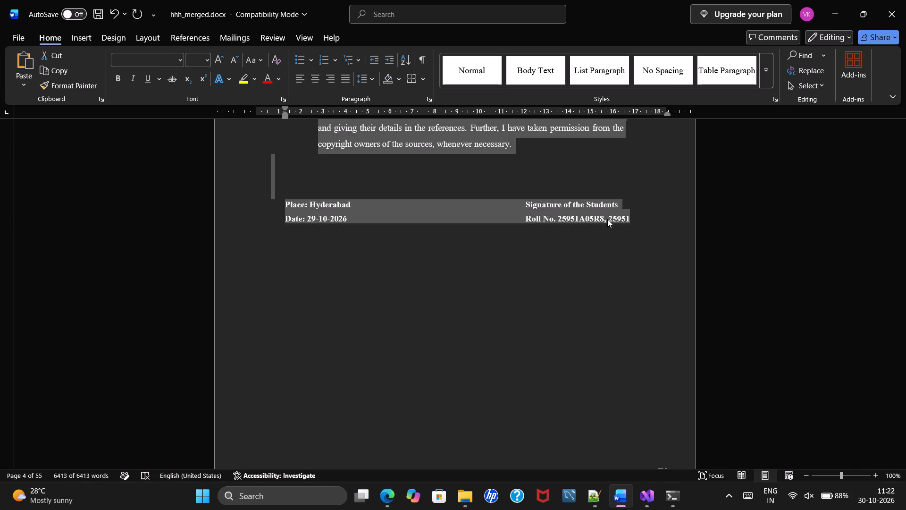
pyautogui.click(607, 219)
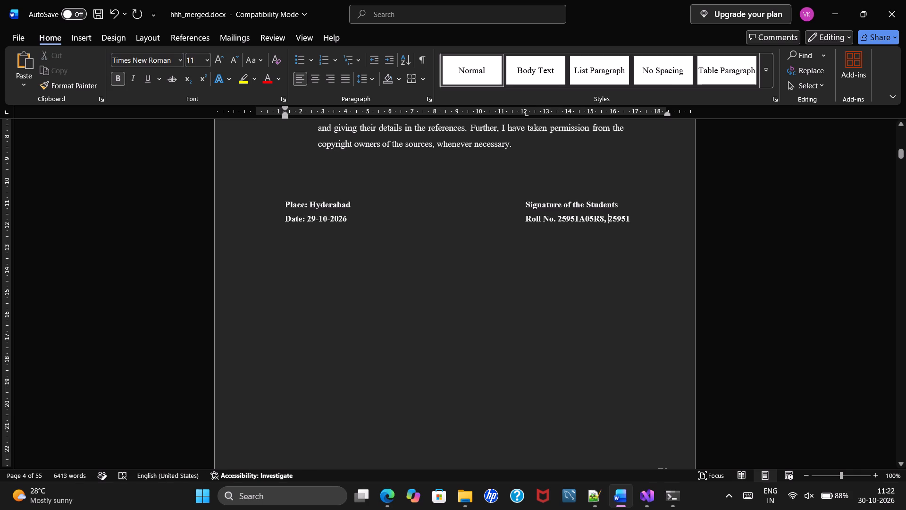
pyautogui.click(637, 217)
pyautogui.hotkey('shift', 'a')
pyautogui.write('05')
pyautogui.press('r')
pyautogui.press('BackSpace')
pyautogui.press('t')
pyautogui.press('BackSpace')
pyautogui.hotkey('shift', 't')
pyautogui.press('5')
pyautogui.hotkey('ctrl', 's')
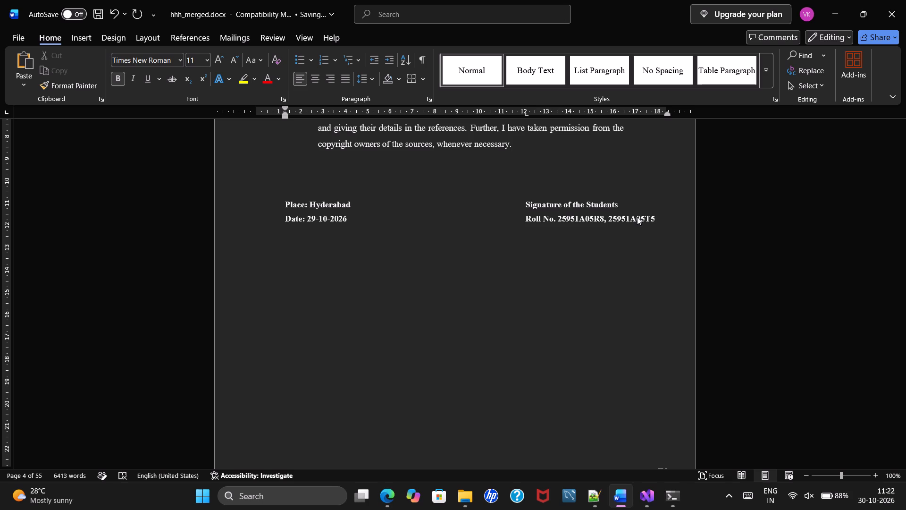
# Change the date on the Declaration page to 31-10-2026.
pyautogui.scroll(3, 748, 280)
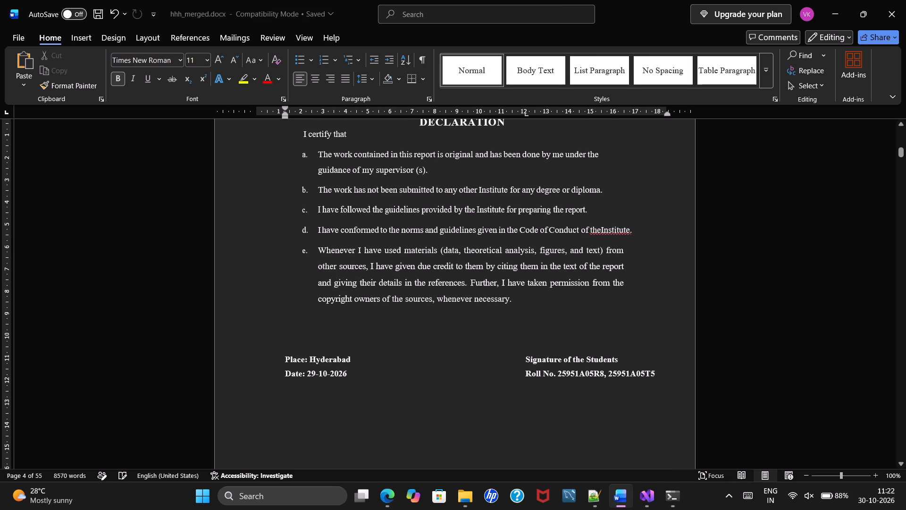
pyautogui.click(315, 372)
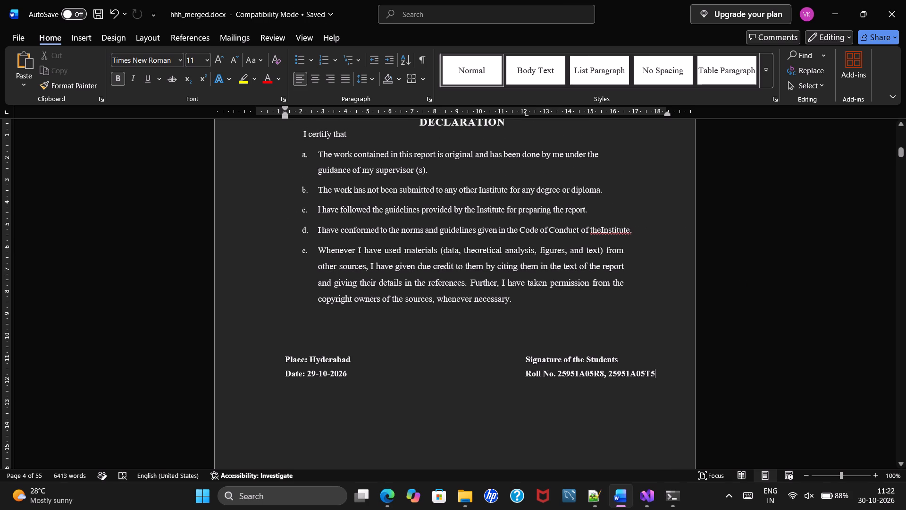
pyautogui.press('BackSpace')
pyautogui.press('BackSpace')
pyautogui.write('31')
# Change the date on the Approval Sheet page to 31-10-2026.
pyautogui.scroll(16, 315, 372)
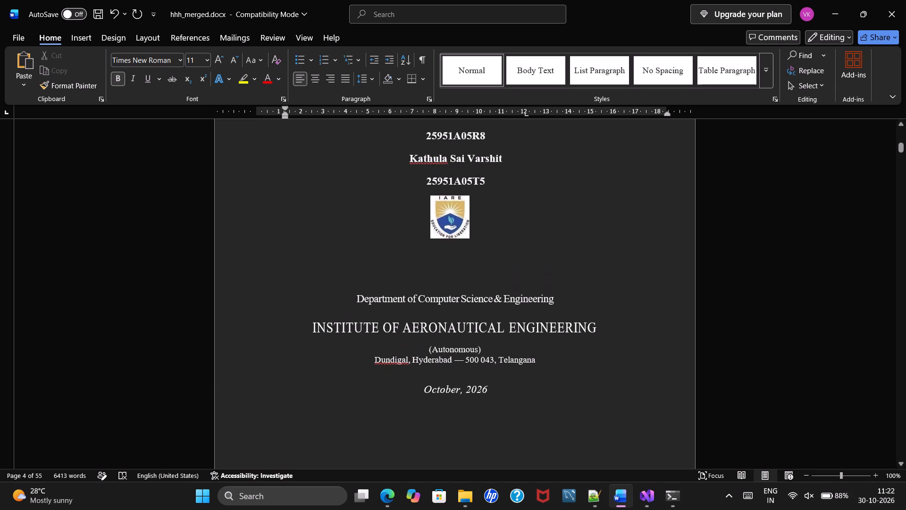
pyautogui.scroll(12, 315, 372)
pyautogui.scroll(12, 315, 372)
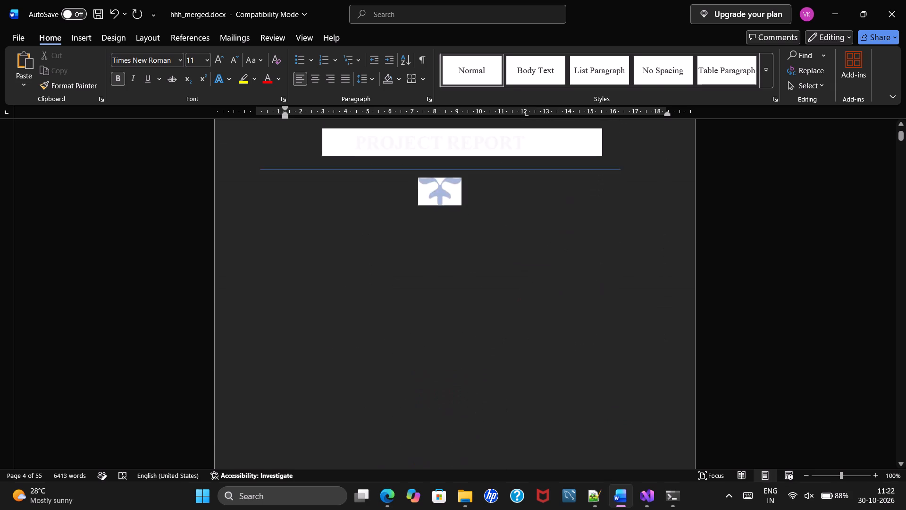
pyautogui.scroll(-18, 315, 372)
pyautogui.scroll(-6, 315, 372)
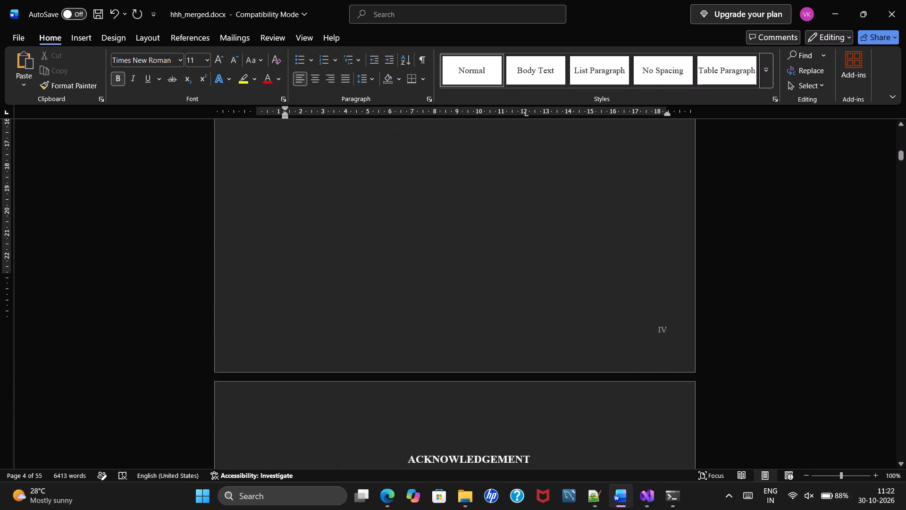
pyautogui.scroll(1, 315, 372)
pyautogui.scroll(-6, 315, 372)
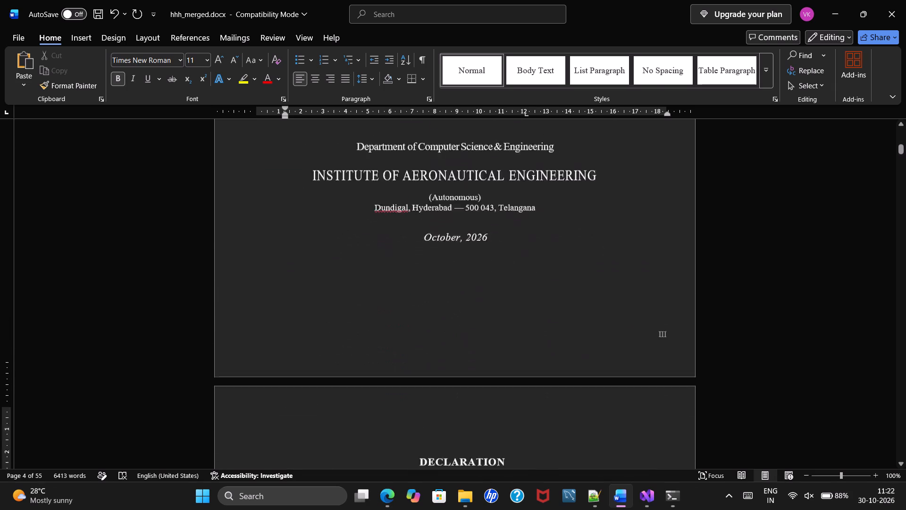
pyautogui.scroll(-4, 315, 372)
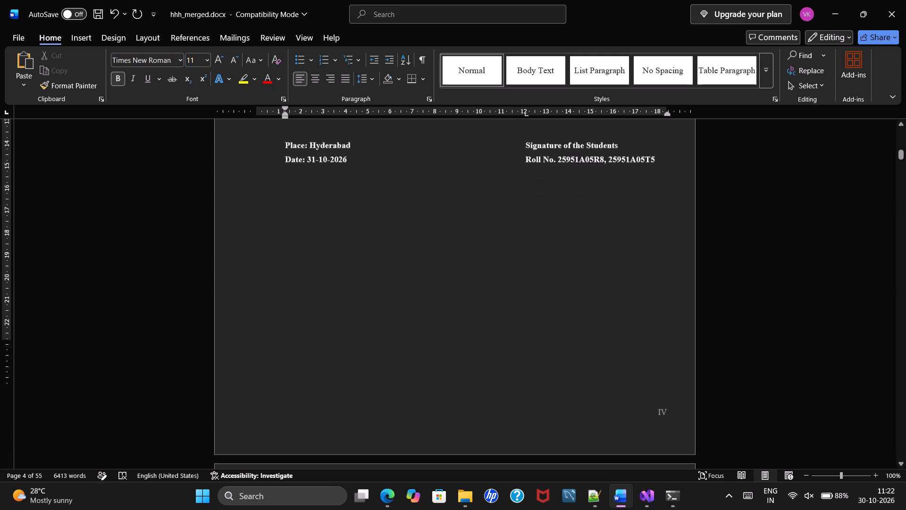
pyautogui.scroll(-5, 315, 372)
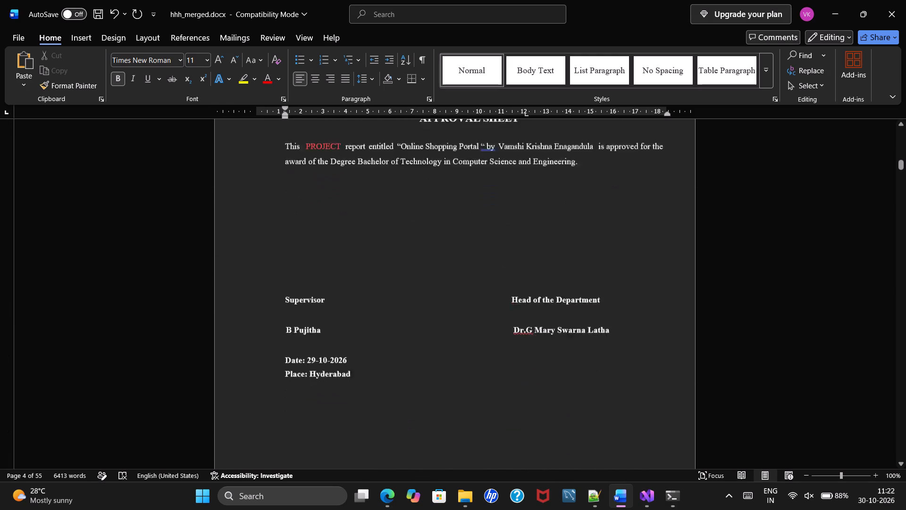
pyautogui.scroll(-1, 315, 372)
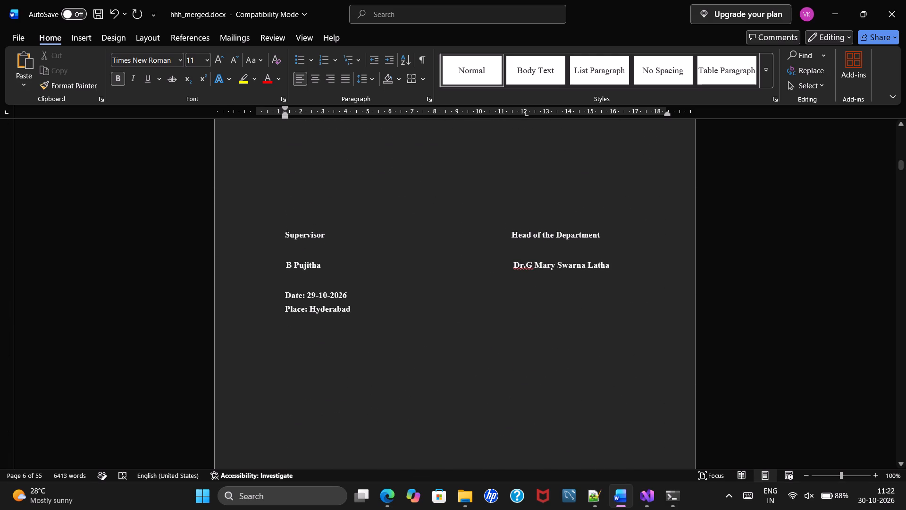
pyautogui.click(316, 295)
pyautogui.press('BackSpace')
pyautogui.press('BackSpace')
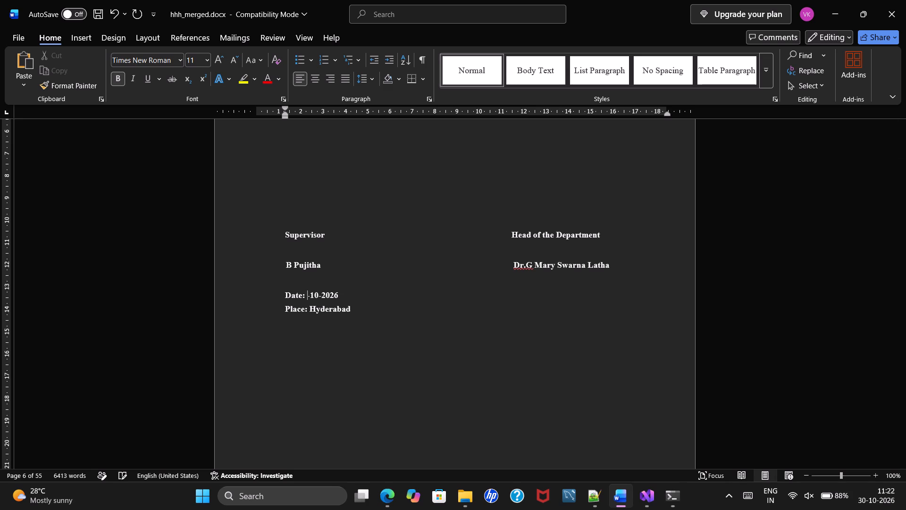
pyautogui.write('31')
# Look over the pages from the abstract to the introduction and save the document.
pyautogui.scroll(-6, 316, 295)
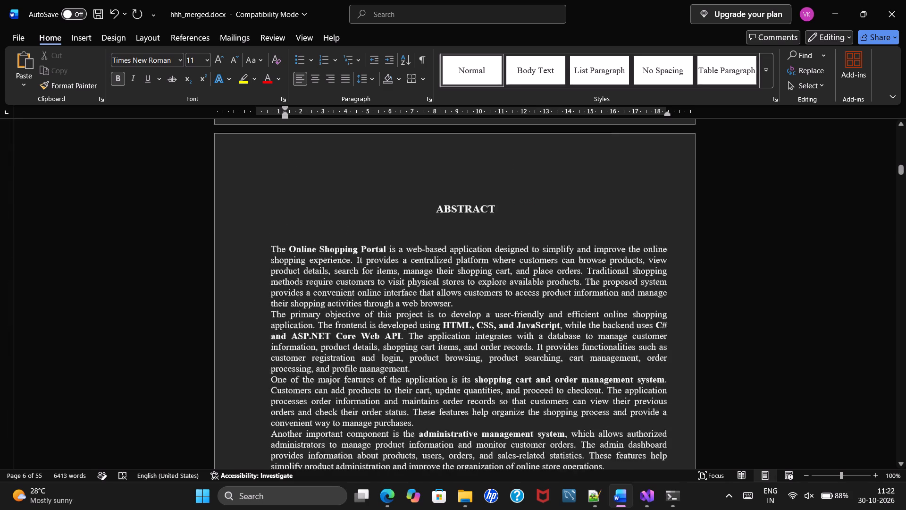
pyautogui.scroll(-12, 316, 295)
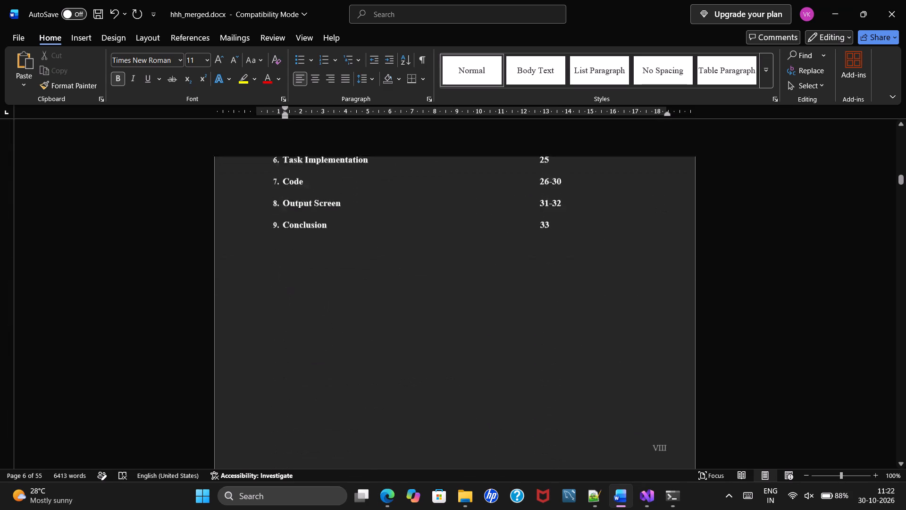
pyautogui.scroll(-1, 316, 295)
pyautogui.scroll(12, 316, 295)
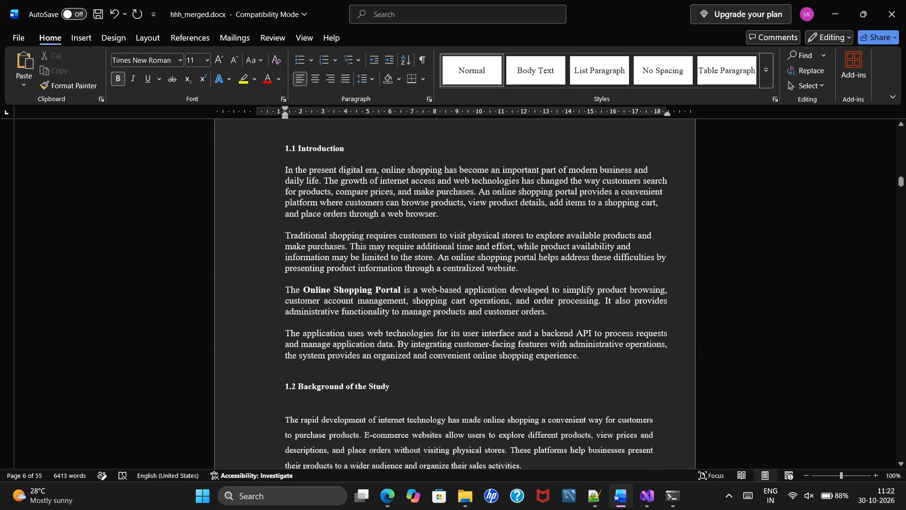
pyautogui.hotkey('ctrl', 's')
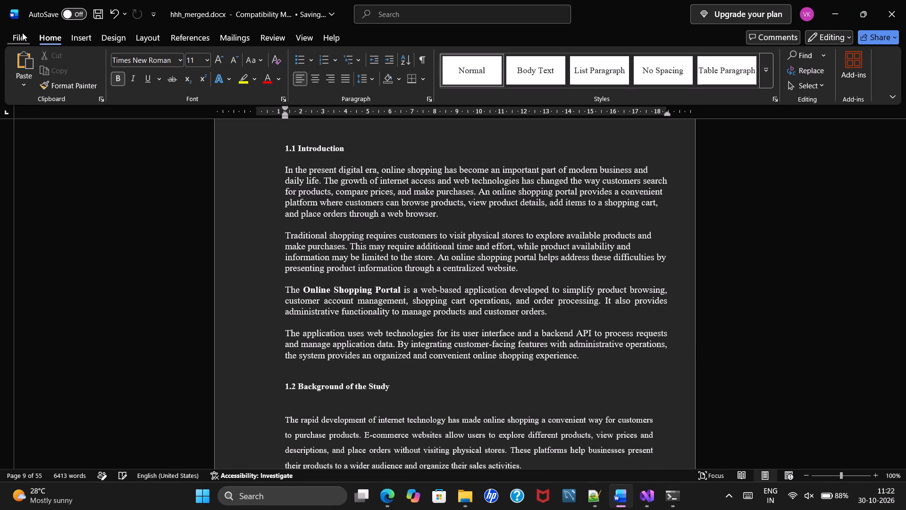
# Examine the report's pages in the print preview, from the cover through to the Code section.
pyautogui.click(22, 33)
pyautogui.click(43, 233)
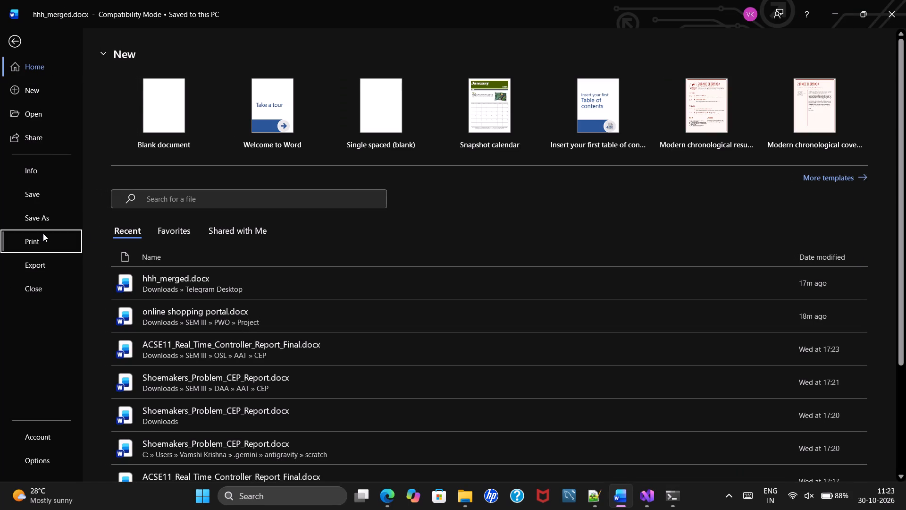
pyautogui.scroll(20, 385, 180)
pyautogui.scroll(20, 385, 180)
pyautogui.scroll(13, 385, 180)
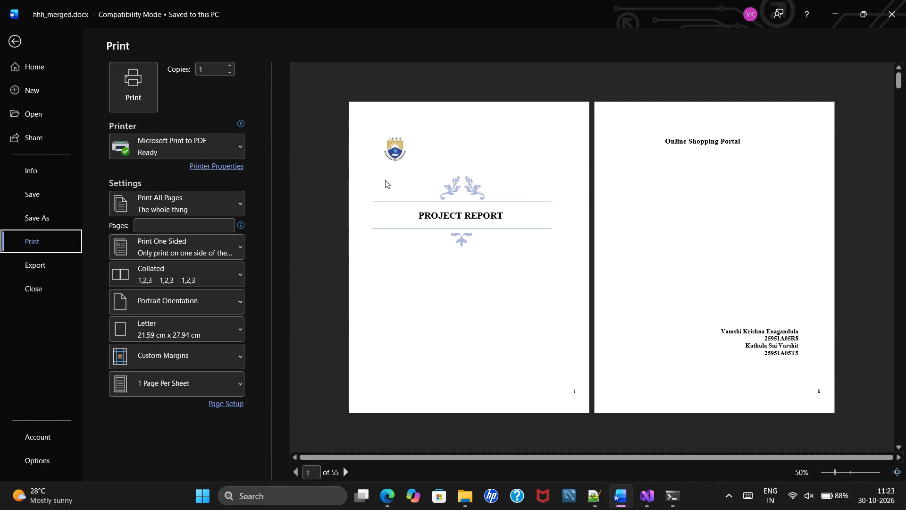
pyautogui.scroll(20, 385, 180)
pyautogui.scroll(20, 385, 180)
pyautogui.click(872, 335)
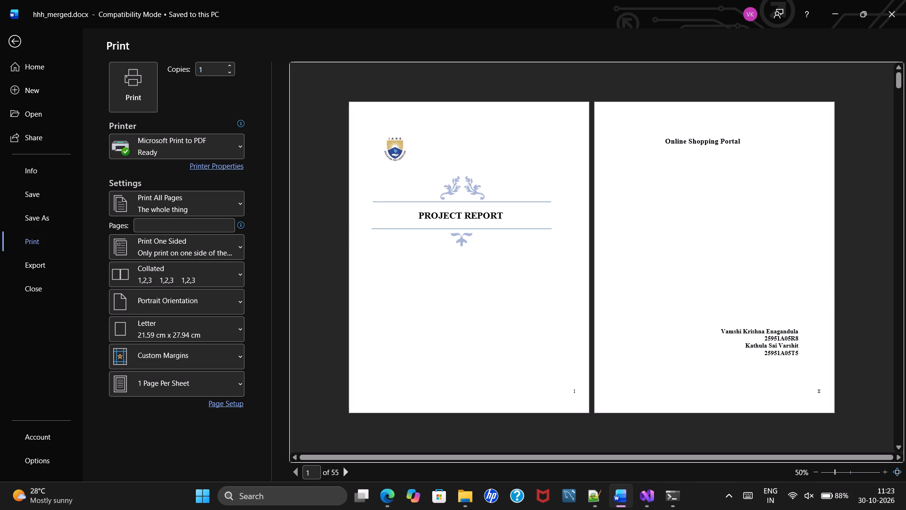
pyautogui.click(777, 323)
pyautogui.press('Down')
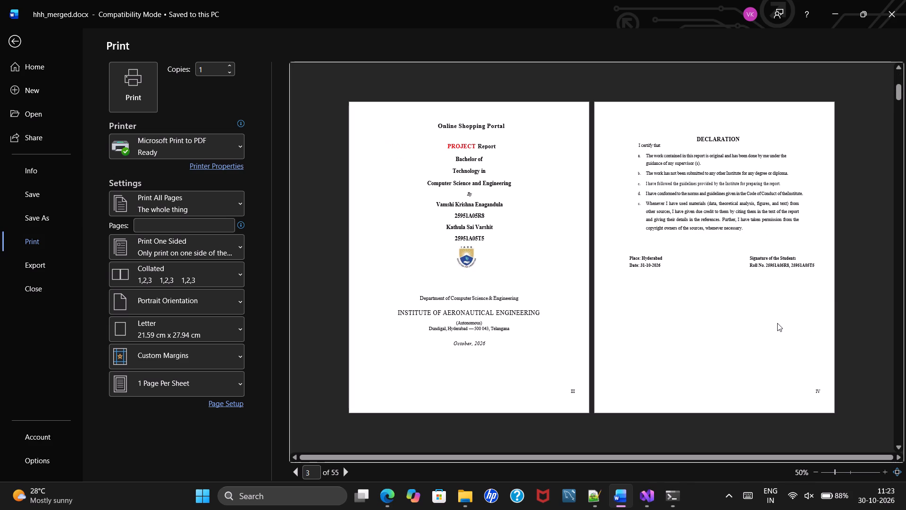
pyautogui.press('Down')
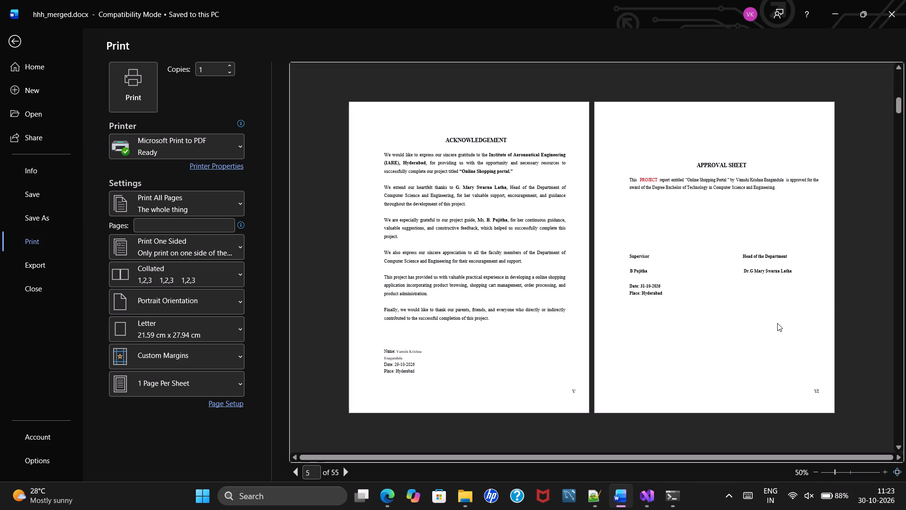
pyautogui.press('Down')
pyautogui.press('Down')
pyautogui.press('Down')
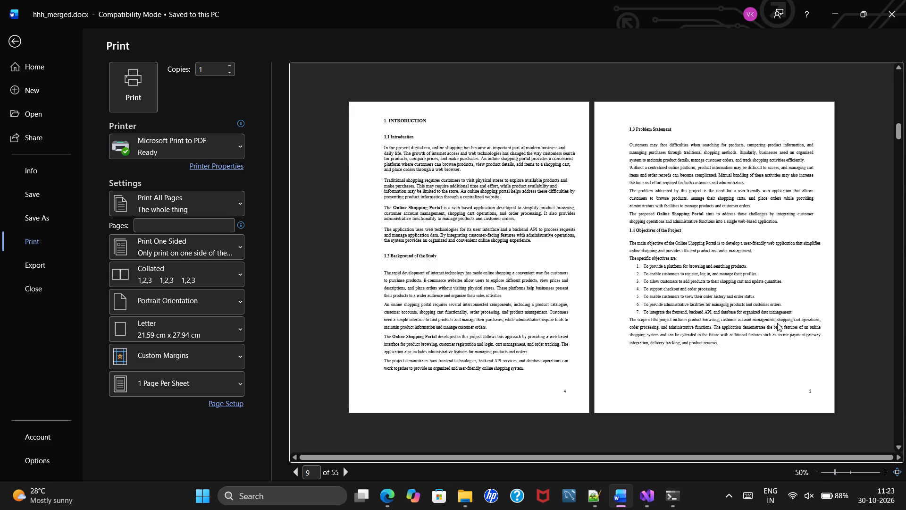
pyautogui.press('Down')
pyautogui.press('Down')
pyautogui.press('Down')
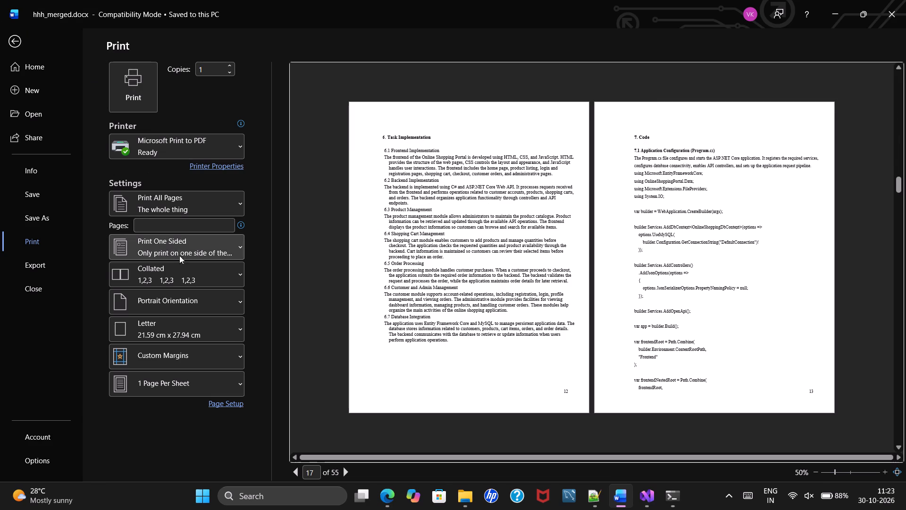
# Set the report's paper size to A4 (21 cm x 29.7 cm) in the print settings.
pyautogui.click(235, 330)
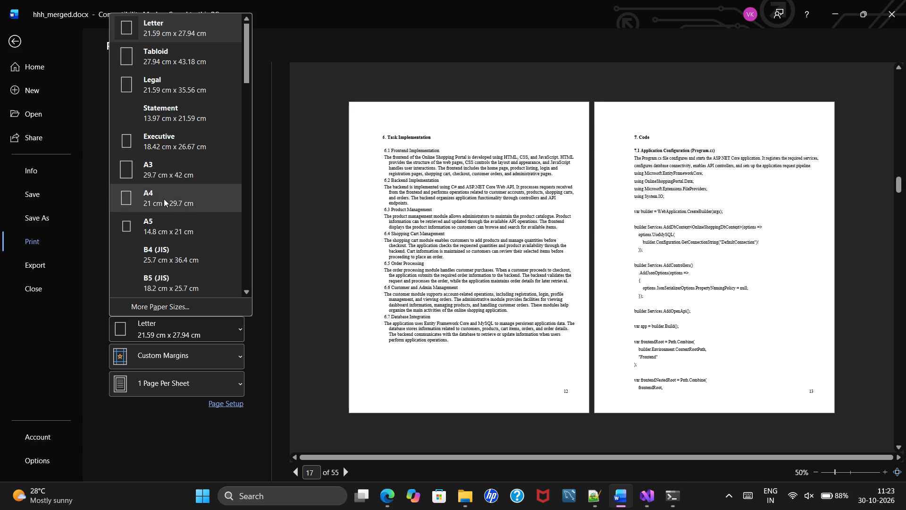
pyautogui.click(164, 199)
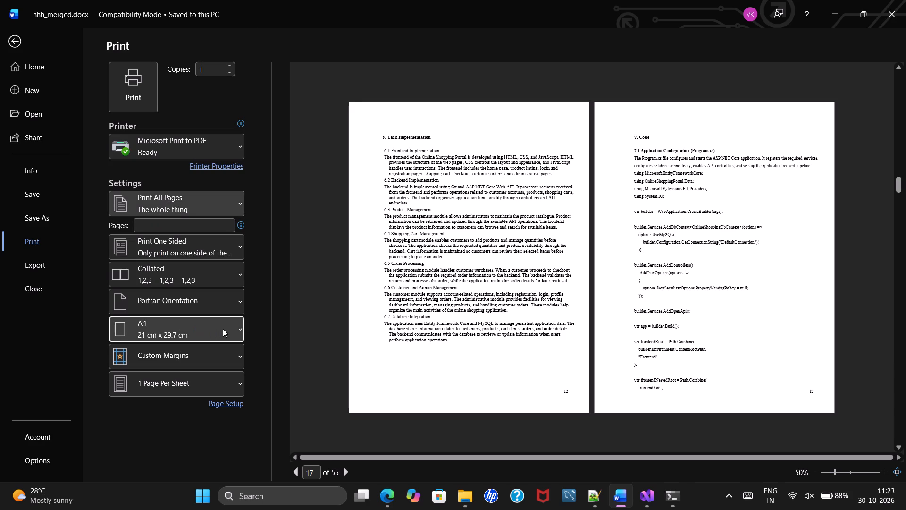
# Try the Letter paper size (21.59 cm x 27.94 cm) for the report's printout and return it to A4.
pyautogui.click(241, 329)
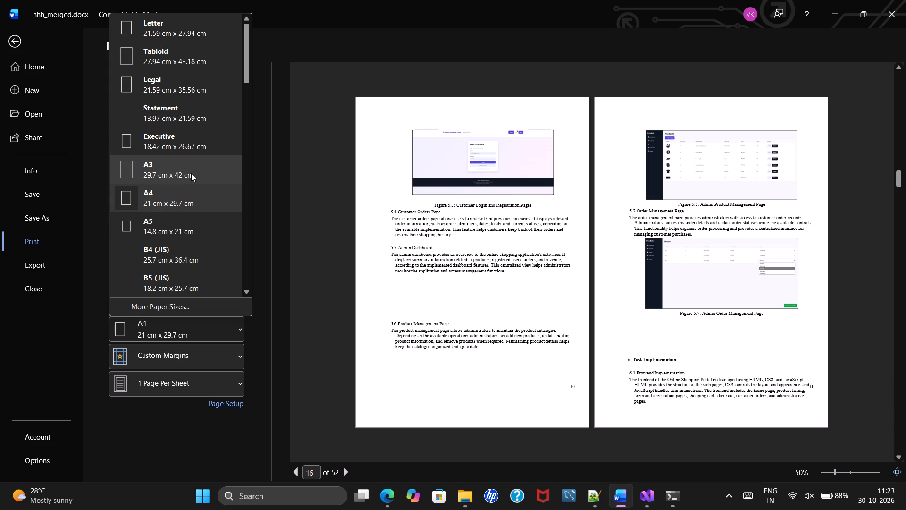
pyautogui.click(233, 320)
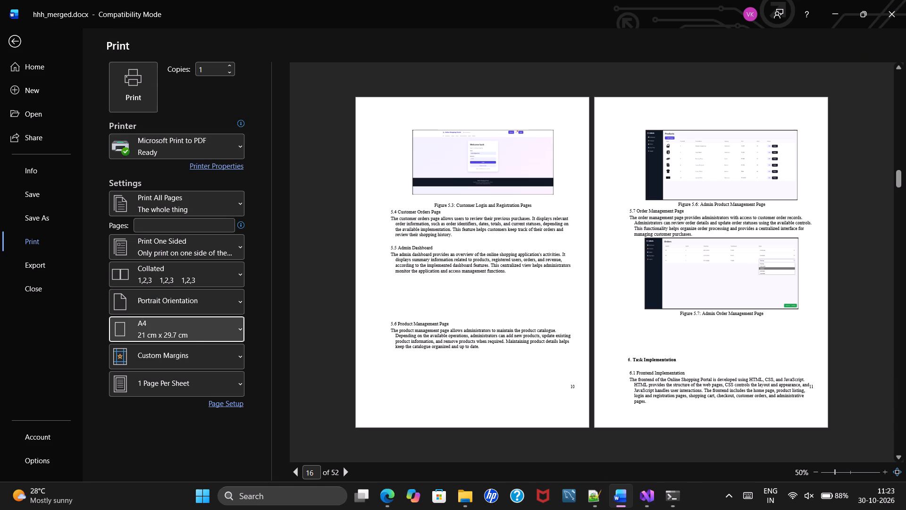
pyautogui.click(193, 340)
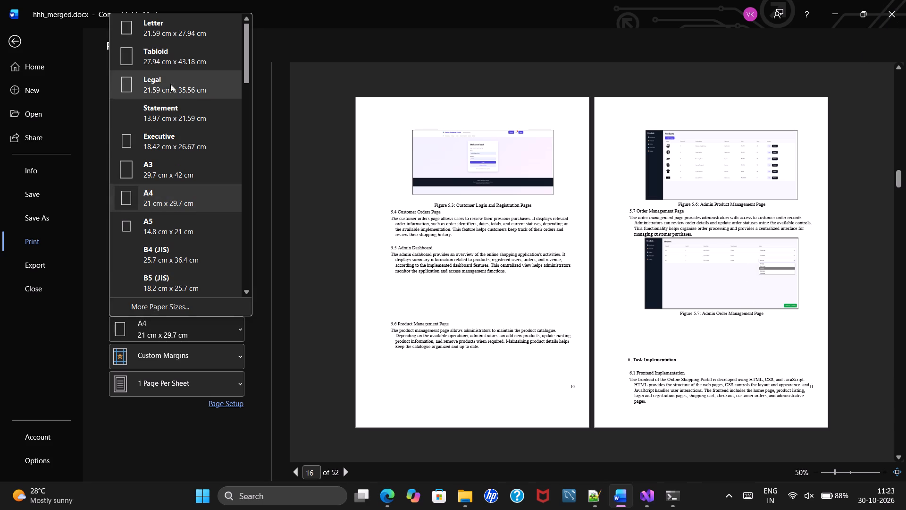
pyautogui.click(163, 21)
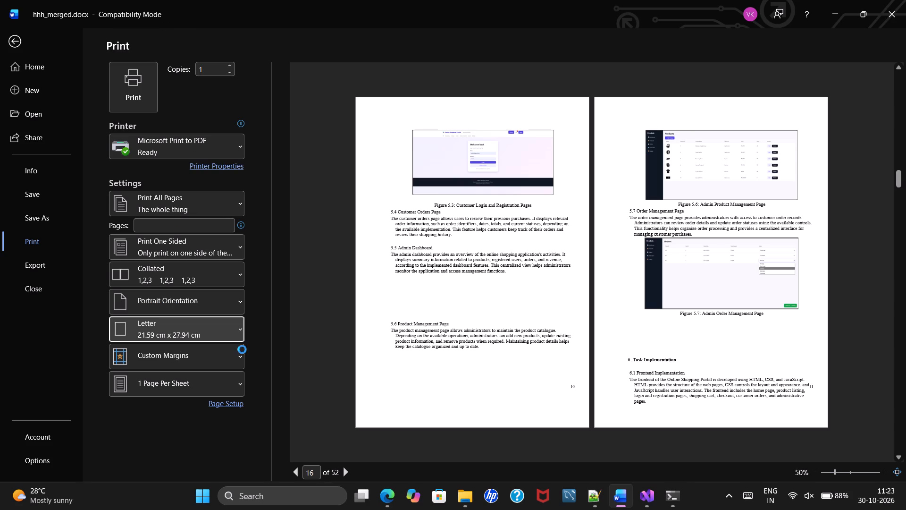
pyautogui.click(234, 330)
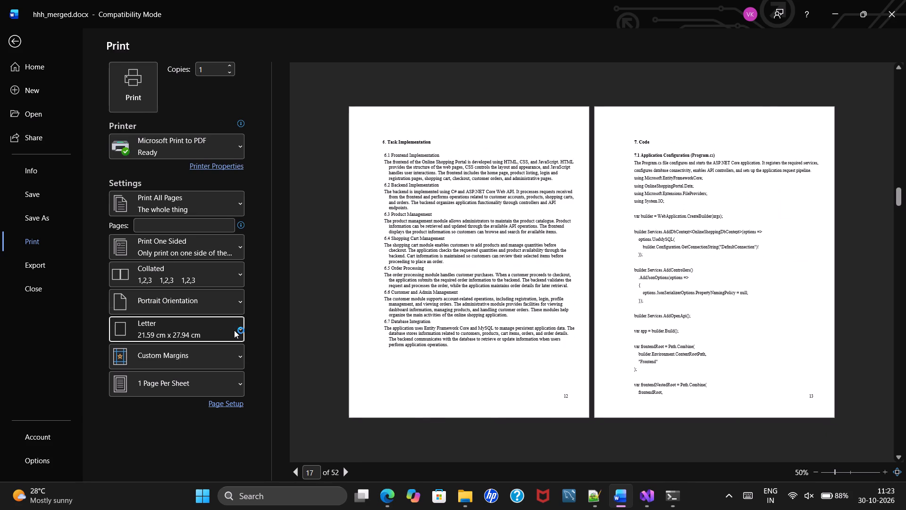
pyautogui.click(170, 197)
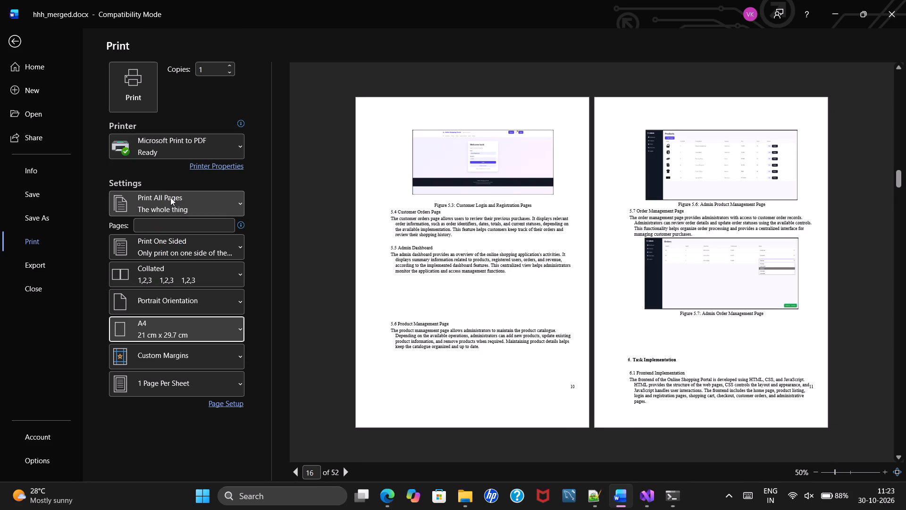
# Print the whole report to PDF as REPORT.pdf in Downloads > SEM III > PWO > Project, replacing the existing file.
pyautogui.click(148, 86)
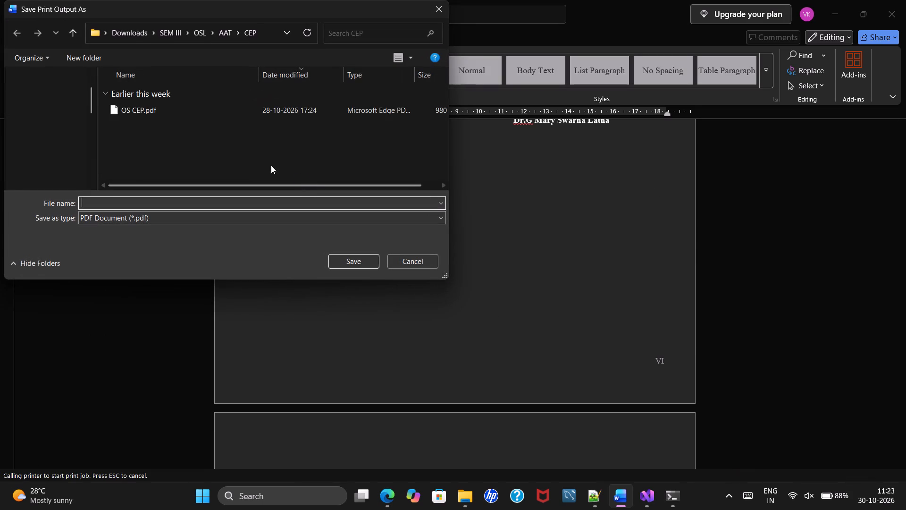
pyautogui.click(130, 32)
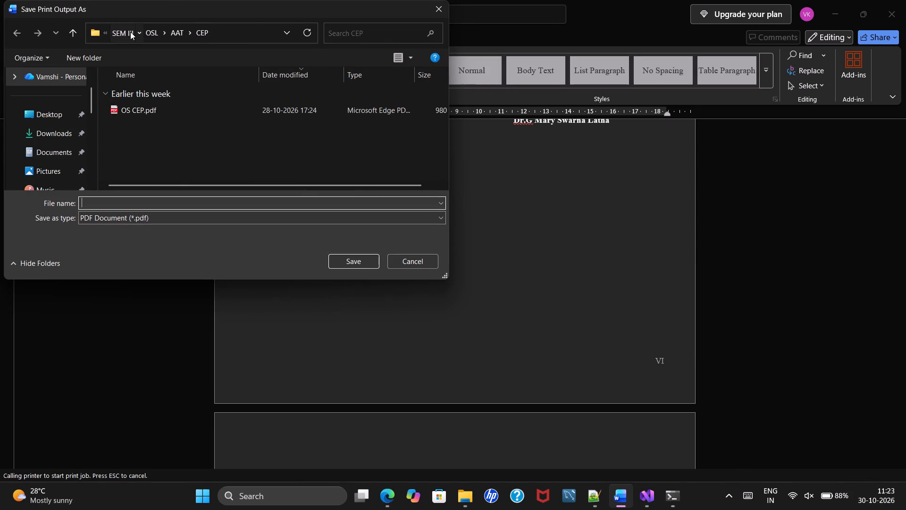
pyautogui.click(159, 114)
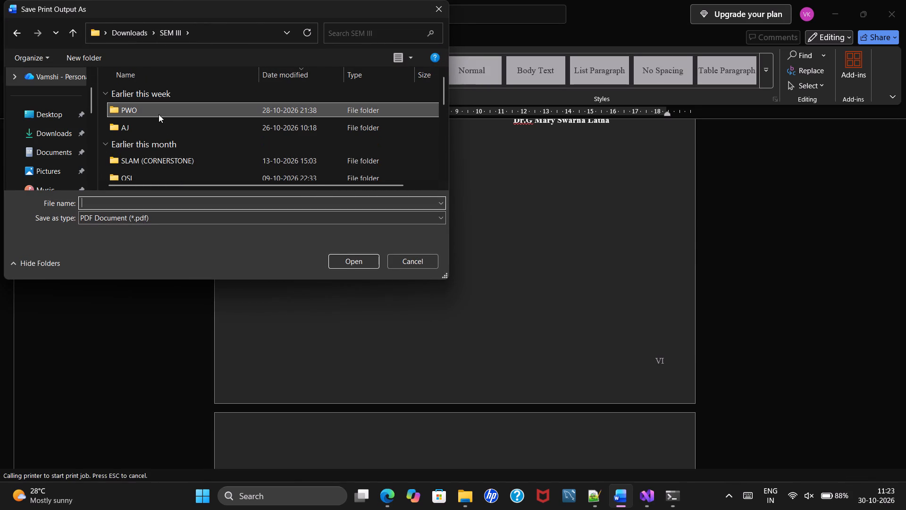
pyautogui.doubleClick(177, 111)
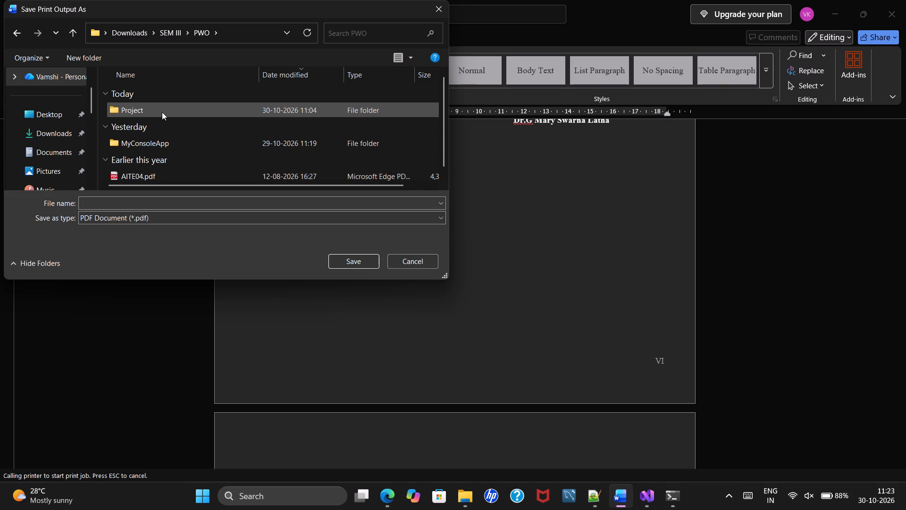
pyautogui.doubleClick(162, 112)
pyautogui.click(151, 112)
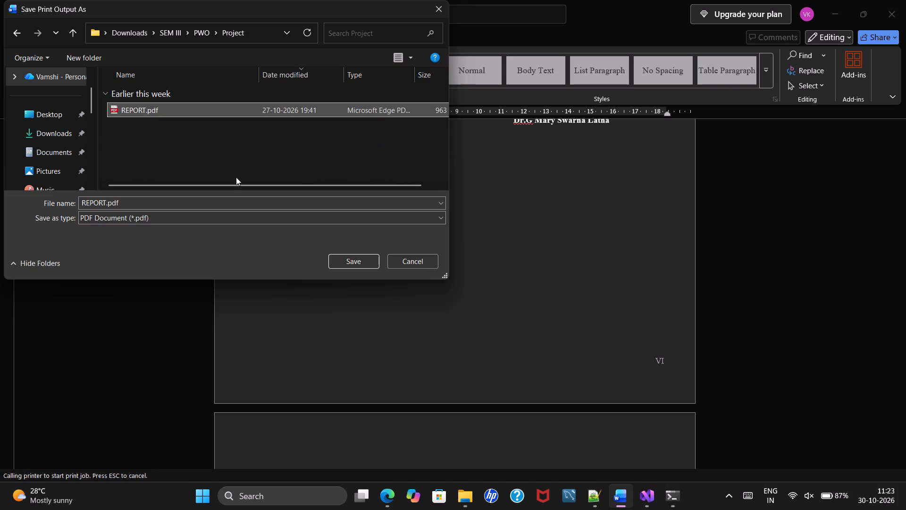
pyautogui.click(352, 260)
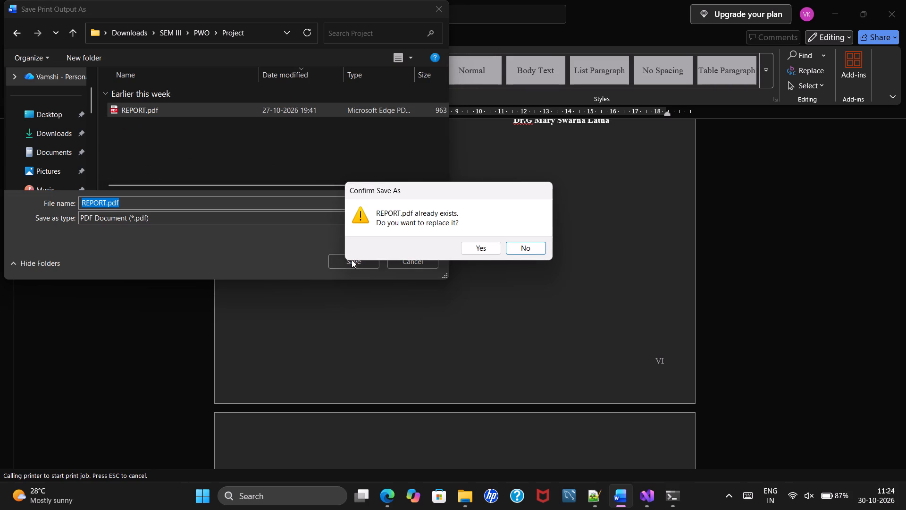
pyautogui.click(470, 251)
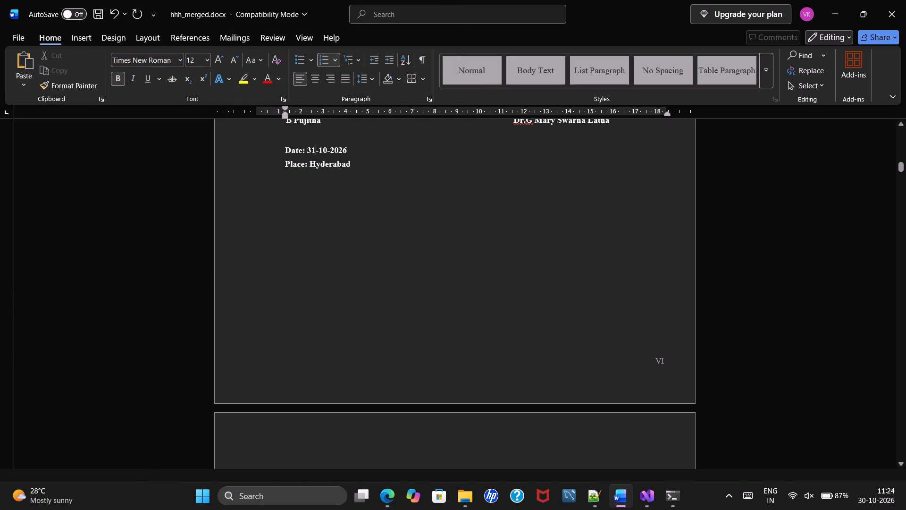
# Switch to File Explorer and go to the Project folder inside Downloads > SEM III > PWO.
pyautogui.click(470, 504)
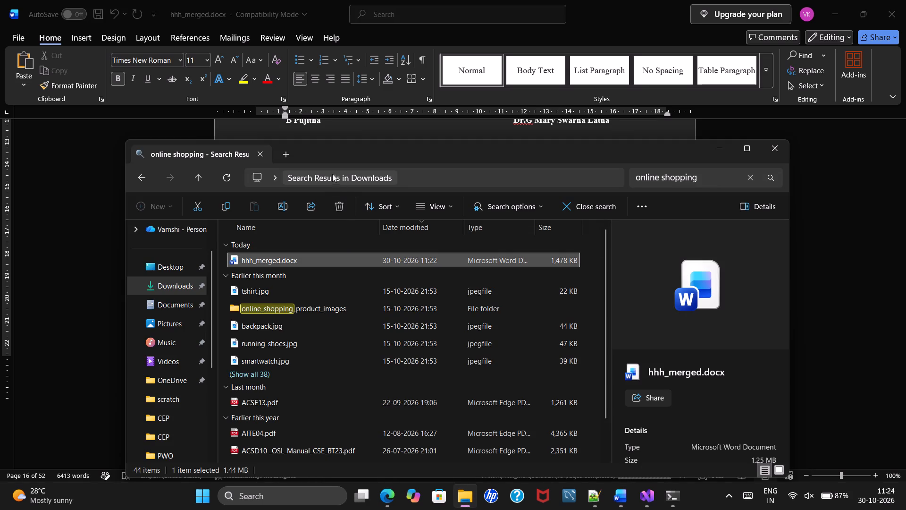
pyautogui.click(296, 177)
pyautogui.click(278, 177)
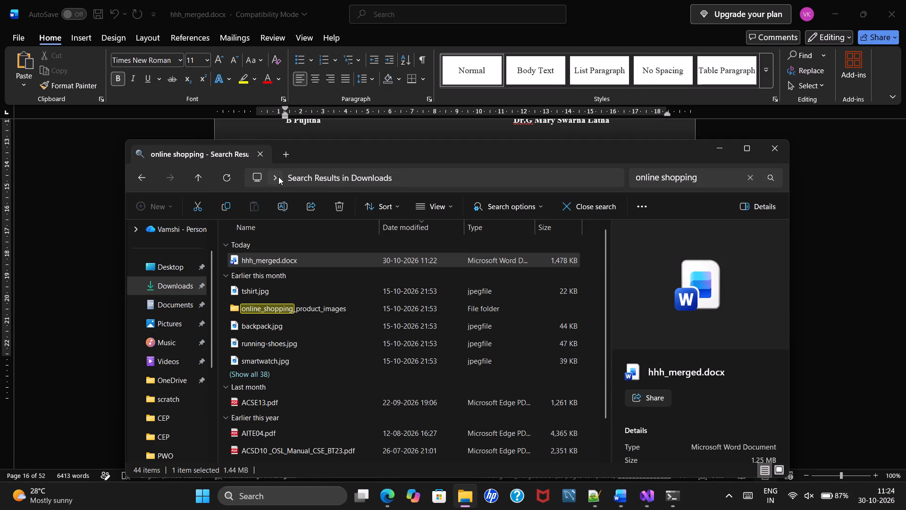
pyautogui.scroll(-1, 310, 312)
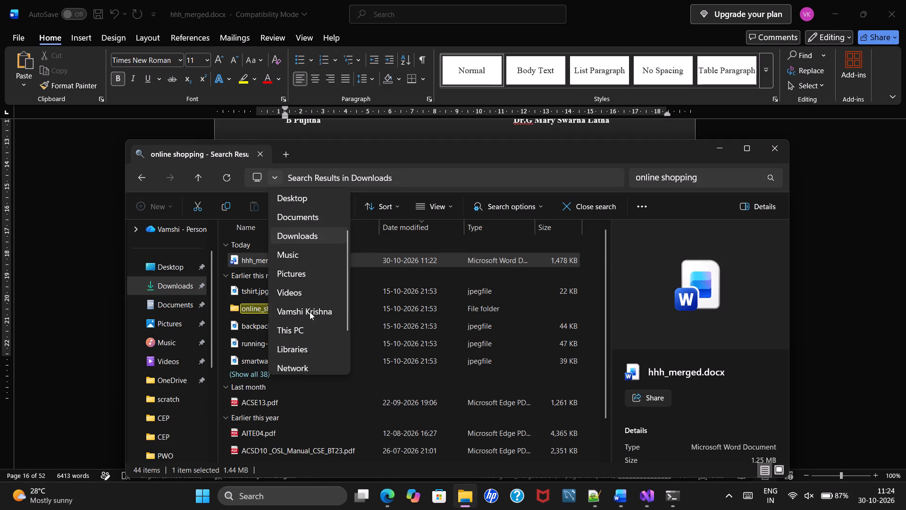
pyautogui.click(294, 236)
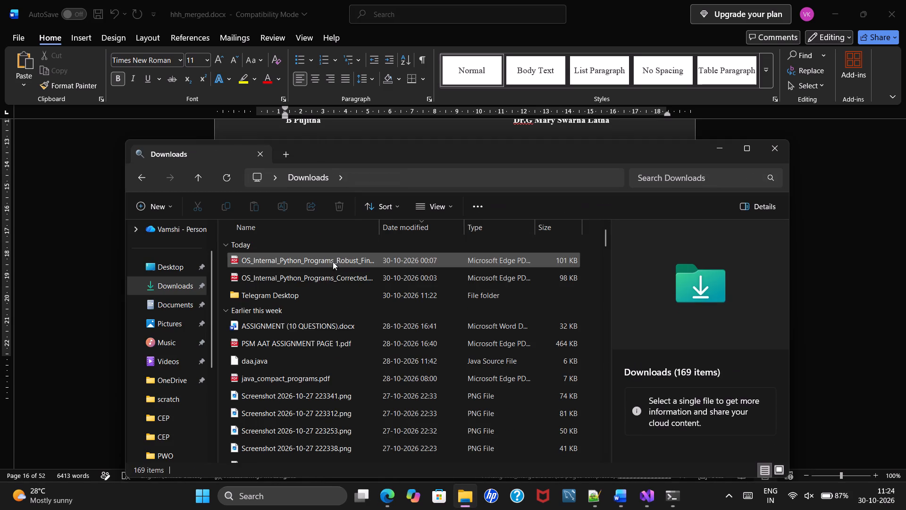
pyautogui.scroll(-9, 308, 320)
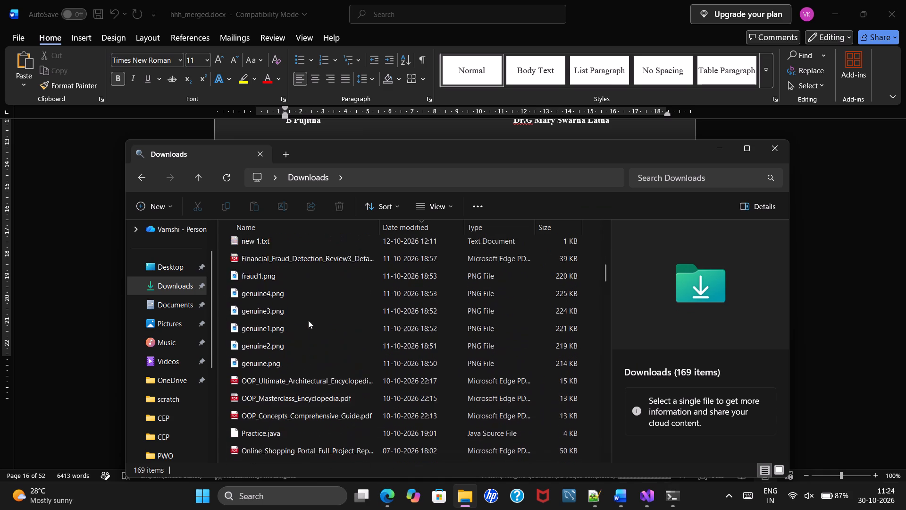
pyautogui.scroll(-2, 308, 320)
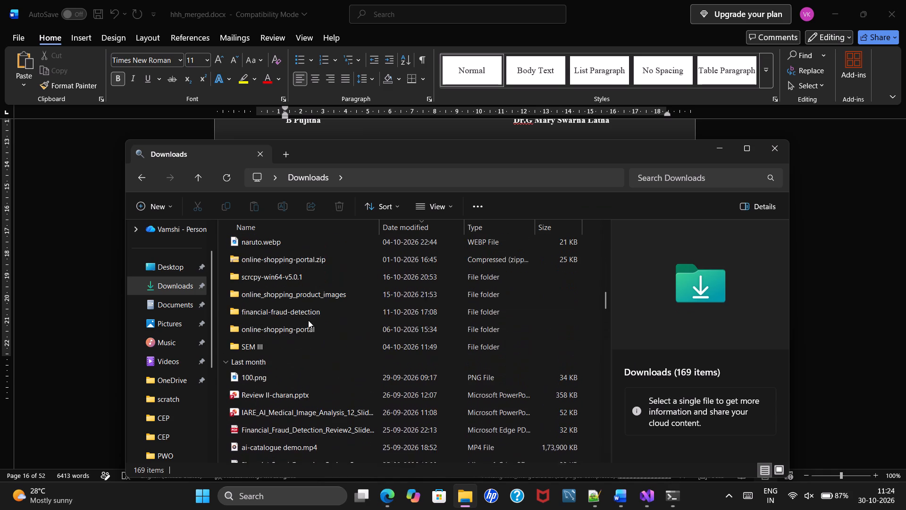
pyautogui.doubleClick(268, 353)
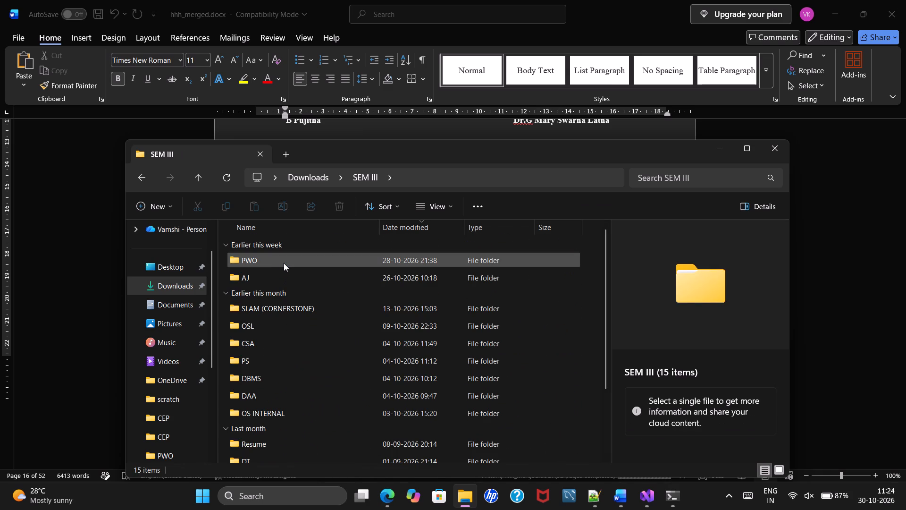
pyautogui.doubleClick(284, 263)
pyautogui.doubleClick(284, 263)
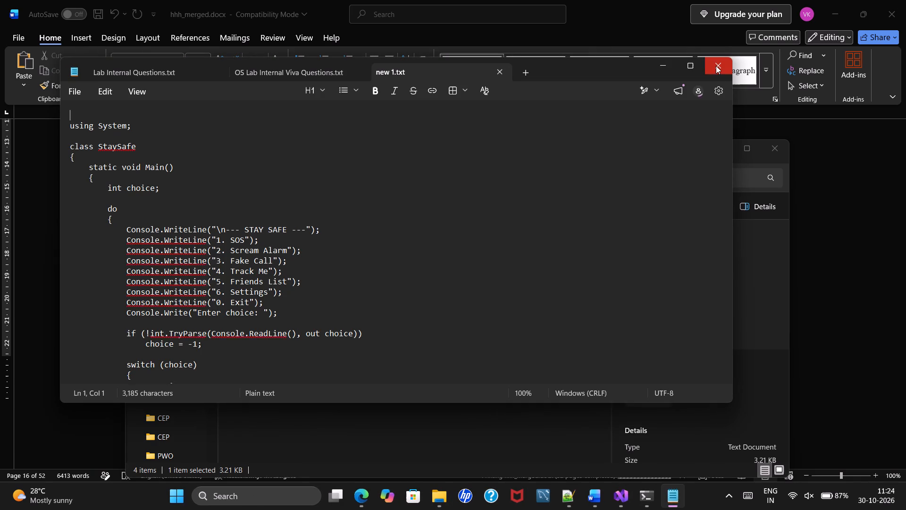
pyautogui.click(716, 66)
pyautogui.click(283, 285)
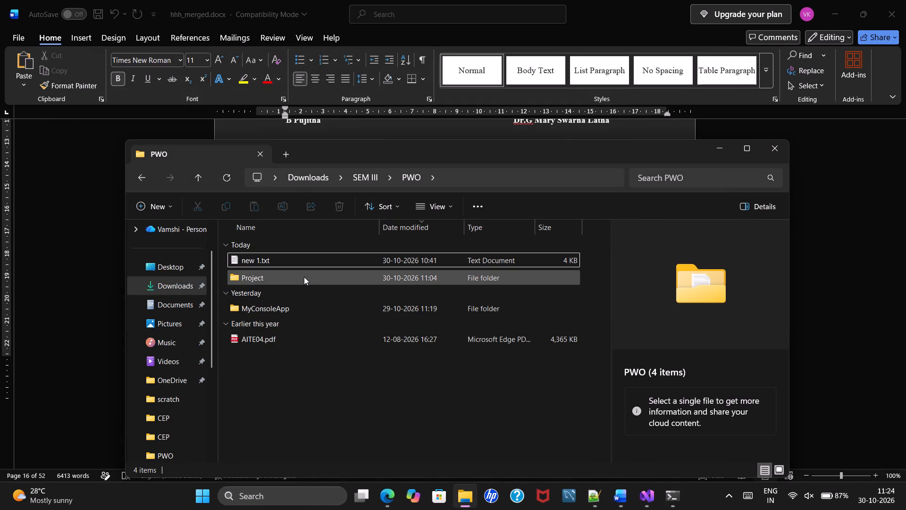
pyautogui.doubleClick(304, 277)
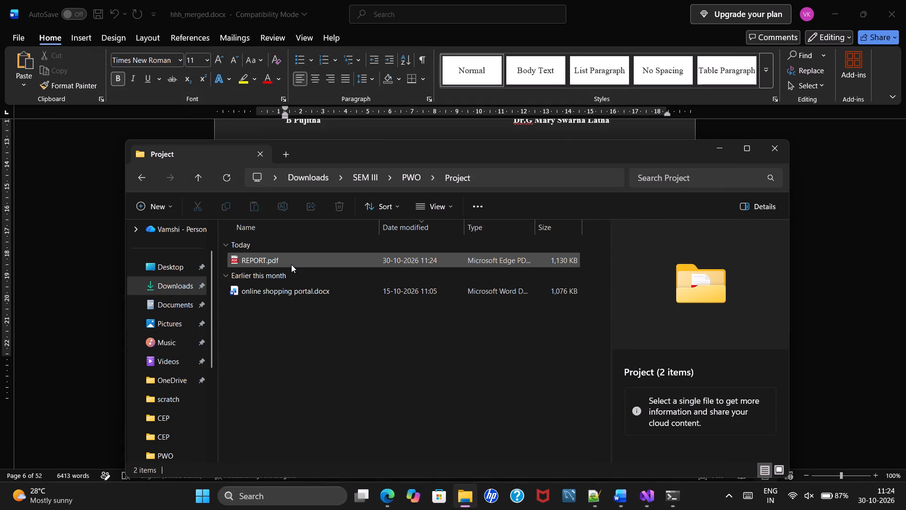
# Open REPORT.pdf from the Project folder and look through its front pages back to the cover.
pyautogui.doubleClick(291, 264)
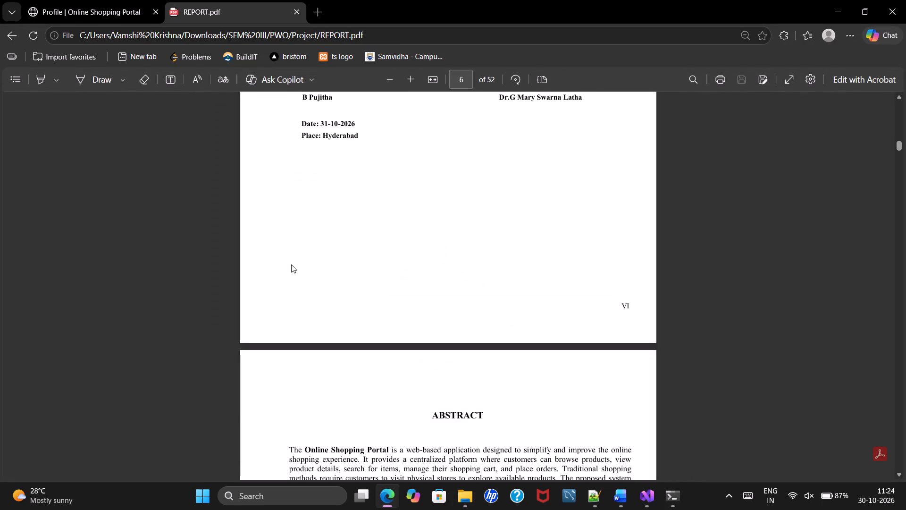
pyautogui.scroll(17, 291, 264)
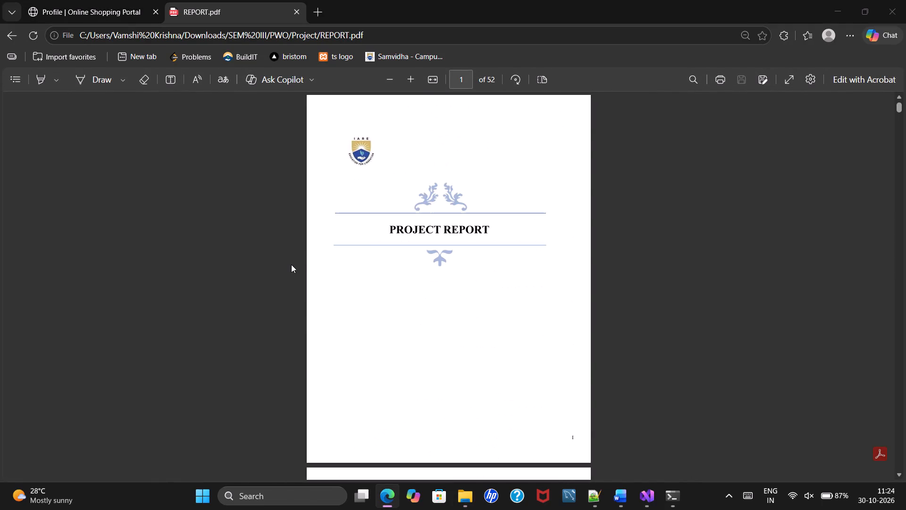
# Copy the REPORT.pdf file from the Project folder.
pyautogui.hotkey('ctrl', 'c')
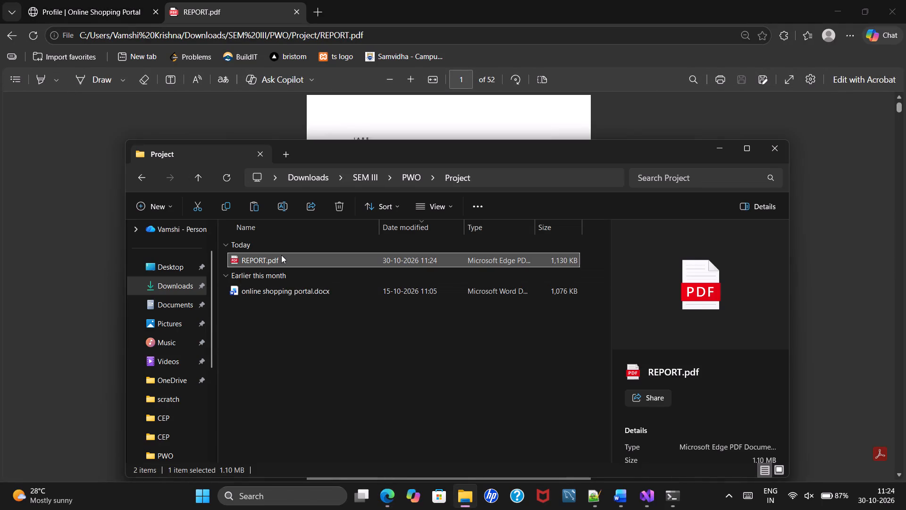
pyautogui.click(722, 500)
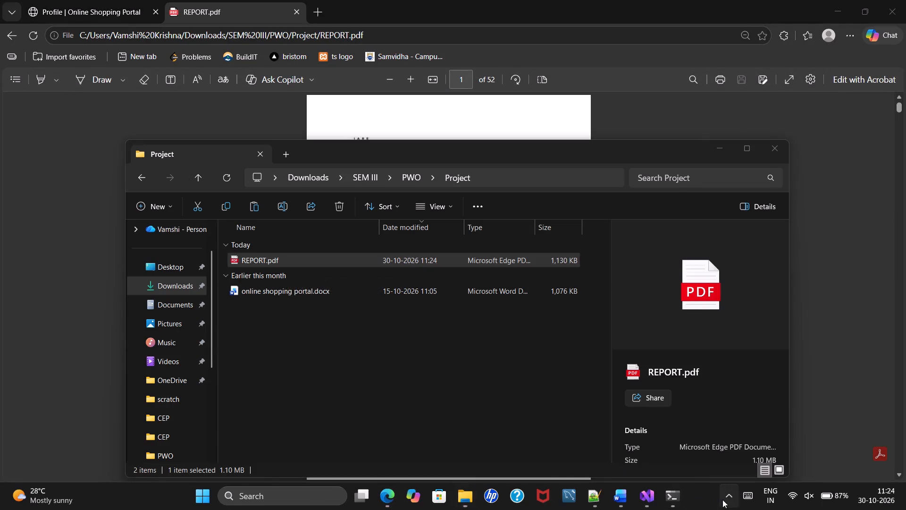
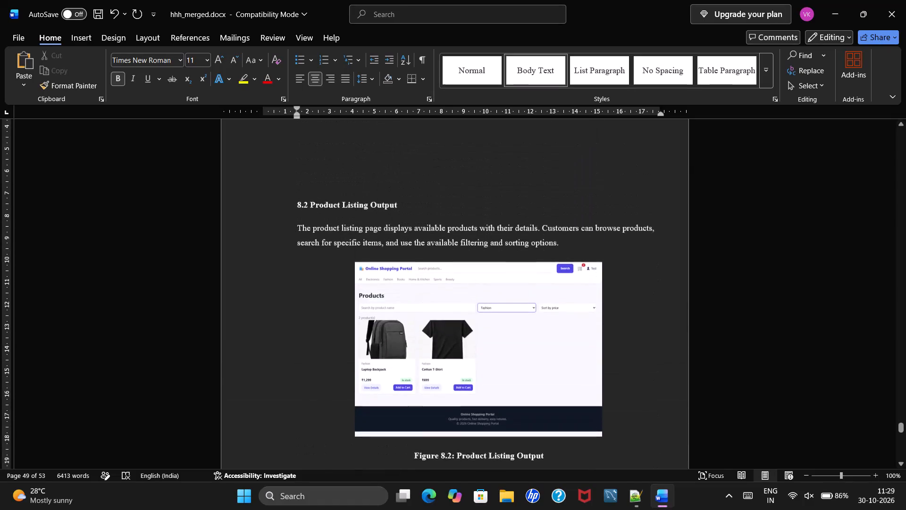
# Delete the blank lines above the 8.2 Product Listing Output heading so the section starts at the top of its page.
pyautogui.scroll(3, 584, 178)
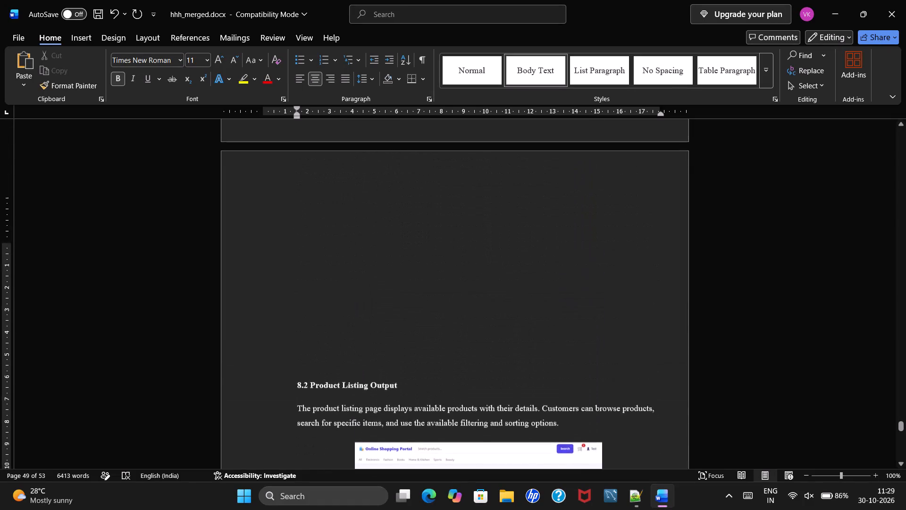
pyautogui.scroll(7, 584, 178)
pyautogui.scroll(-1, 584, 178)
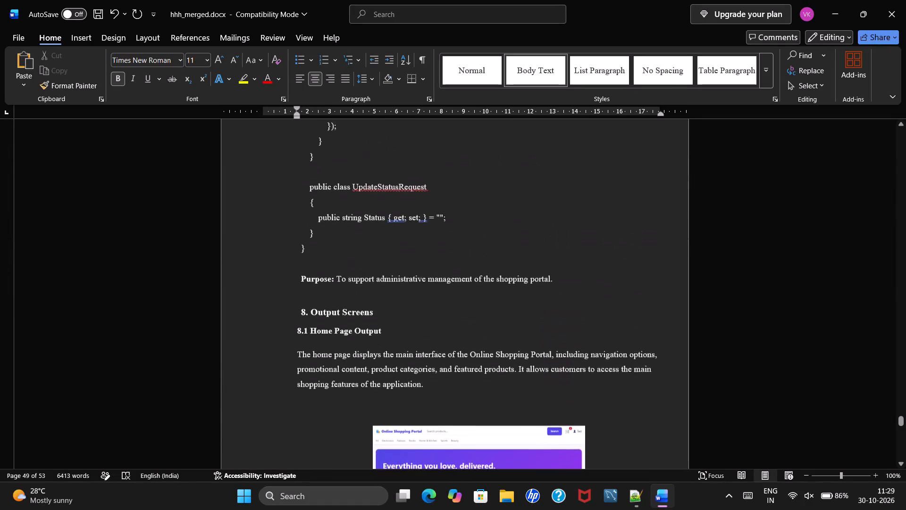
pyautogui.scroll(-2, 584, 178)
pyautogui.scroll(5, 584, 178)
pyautogui.scroll(-3, 584, 178)
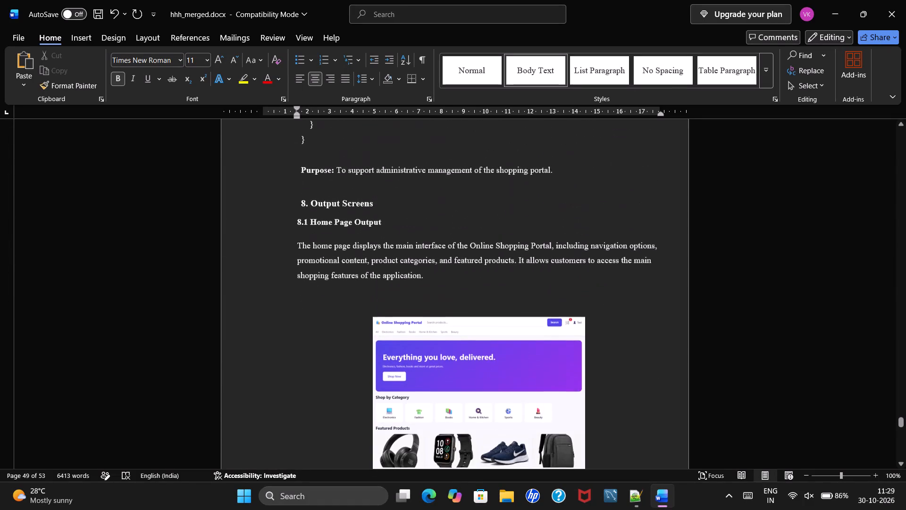
pyautogui.scroll(-8, 584, 178)
pyautogui.click(416, 303)
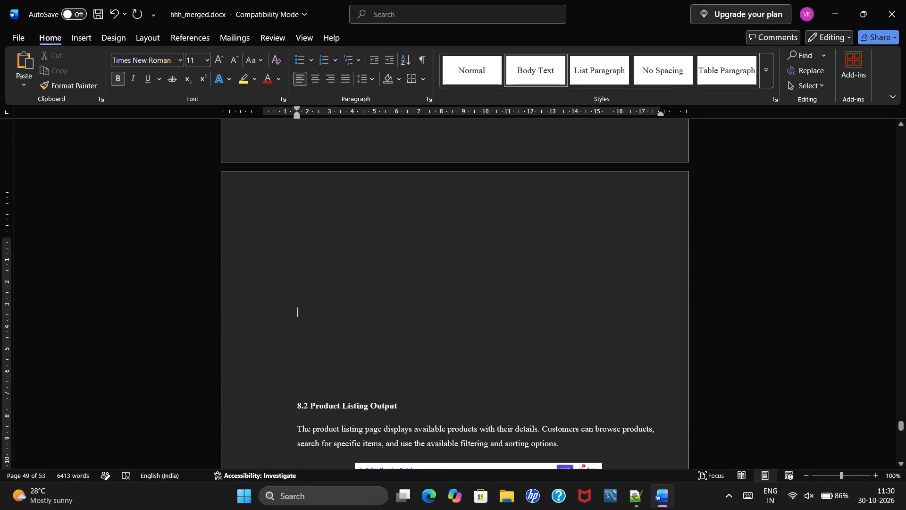
pyautogui.press('BackSpace')
pyautogui.press('BackSpace')
pyautogui.press('BackSpace')
pyautogui.press('Down')
pyautogui.press('Down')
pyautogui.press('Down')
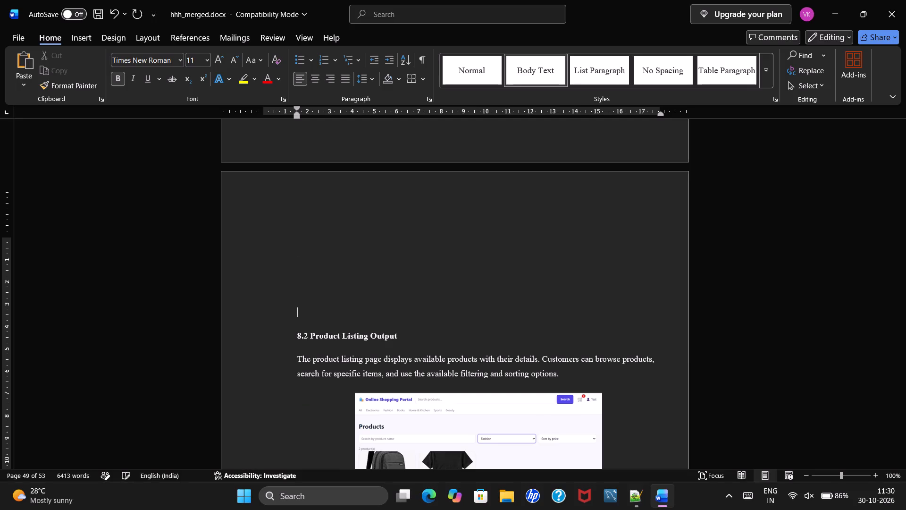
pyautogui.press('BackSpace')
pyautogui.press('BackSpace')
pyautogui.press('BackSpace')
pyautogui.press('BackSpace')
# Delete the extra blank lines between the Figure 8.2 caption and the 8.3 Customer Account Output heading.
pyautogui.scroll(15, 416, 303)
pyautogui.scroll(-9, 416, 303)
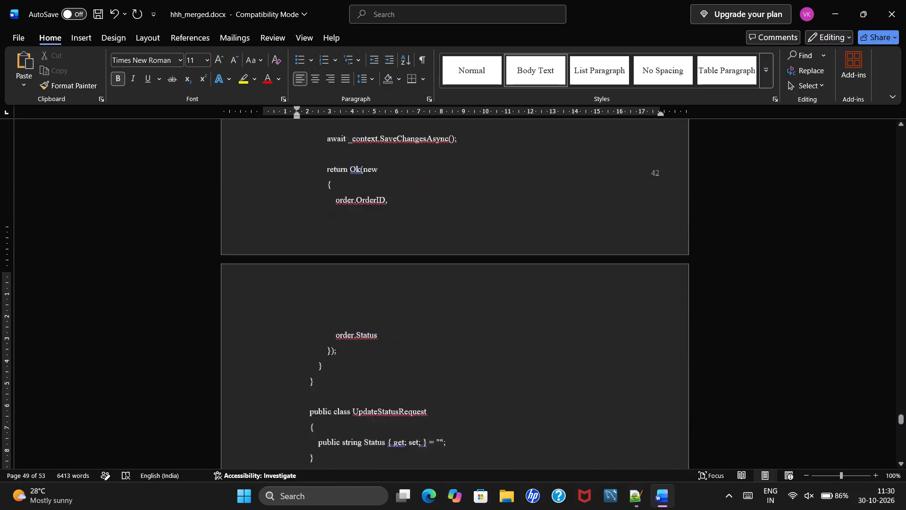
pyautogui.scroll(-16, 416, 303)
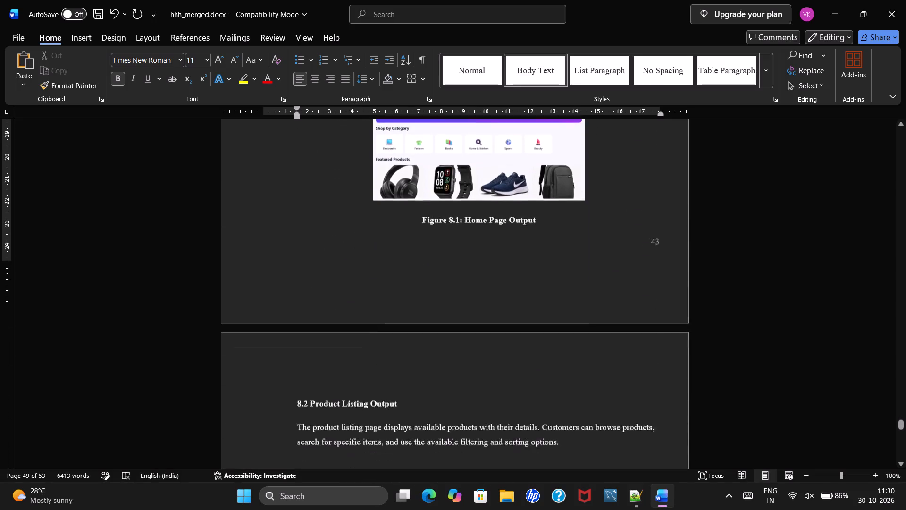
pyautogui.scroll(-9, 416, 303)
pyautogui.scroll(4, 416, 303)
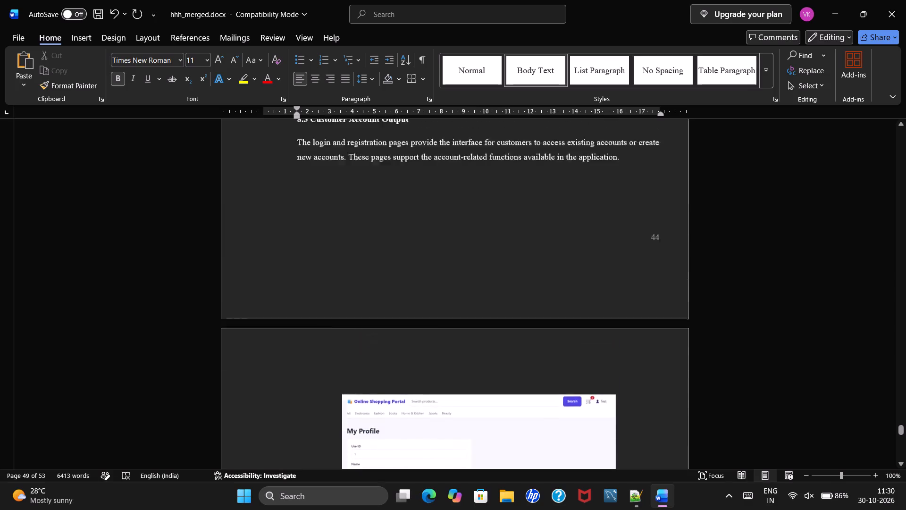
pyautogui.scroll(1, 416, 303)
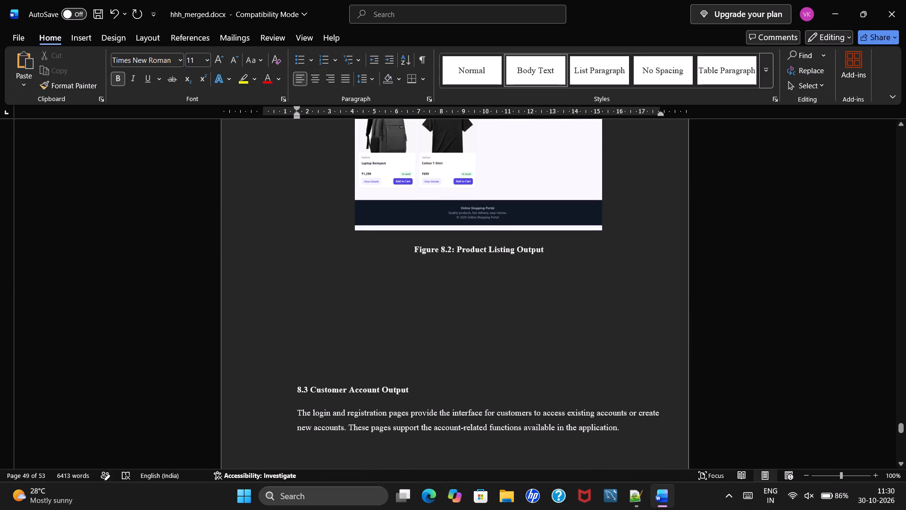
pyautogui.click(292, 359)
pyautogui.press('BackSpace')
pyautogui.press('BackSpace')
pyautogui.press('BackSpace')
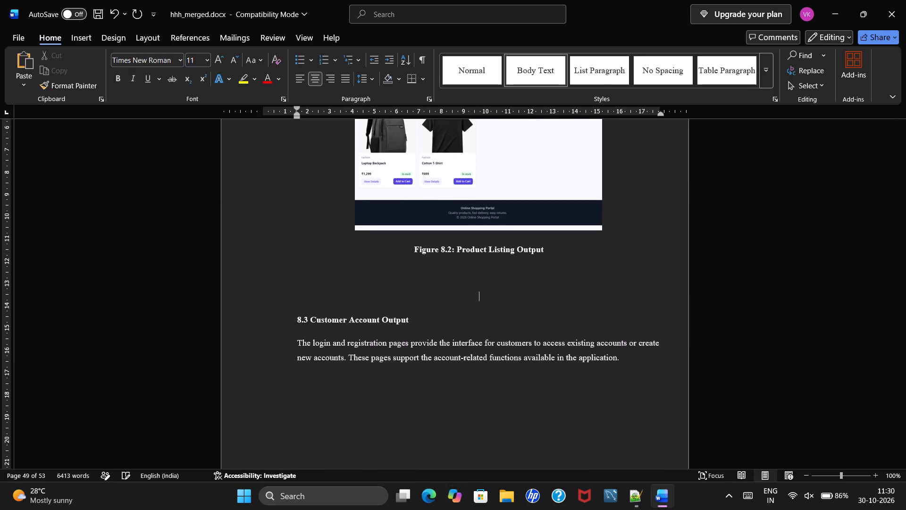
pyautogui.press('BackSpace')
# Delete the extra blank lines between the Order #1 screenshot and the 8.5 Admin Dashboard Output heading.
pyautogui.scroll(-9, 292, 359)
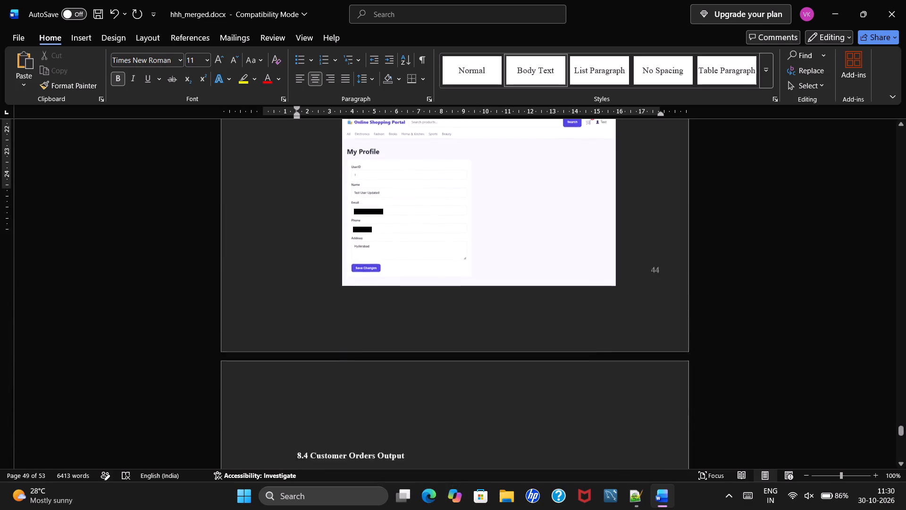
pyautogui.scroll(-5, 292, 359)
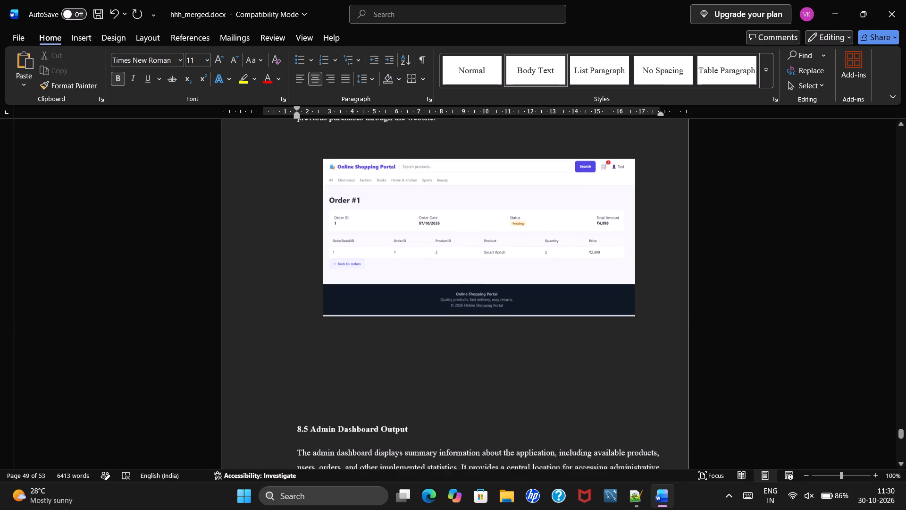
pyautogui.scroll(-1, 292, 359)
pyautogui.click(332, 377)
pyautogui.press('BackSpace')
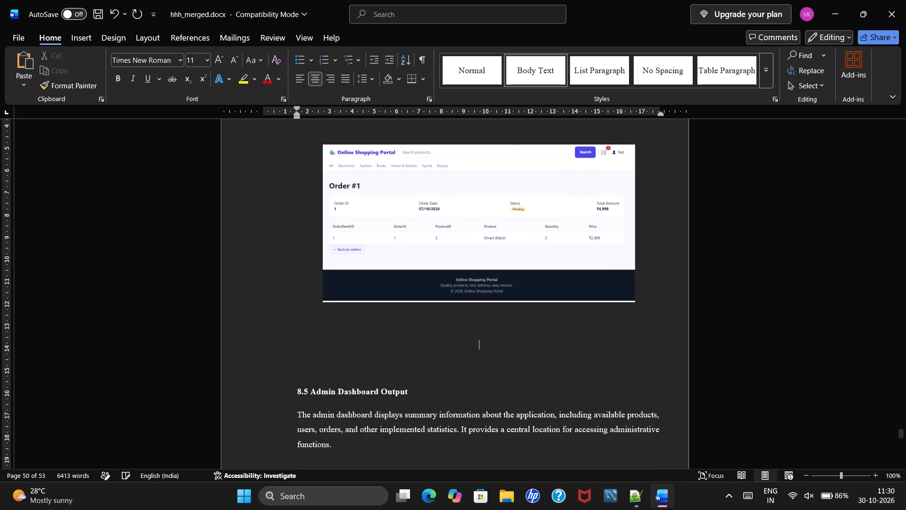
pyautogui.press('BackSpace')
pyautogui.press('BackSpace')
# Delete the extra blank lines between the Figure 8.6 caption and the 8.7 Order Management Output heading.
pyautogui.scroll(-6, 332, 377)
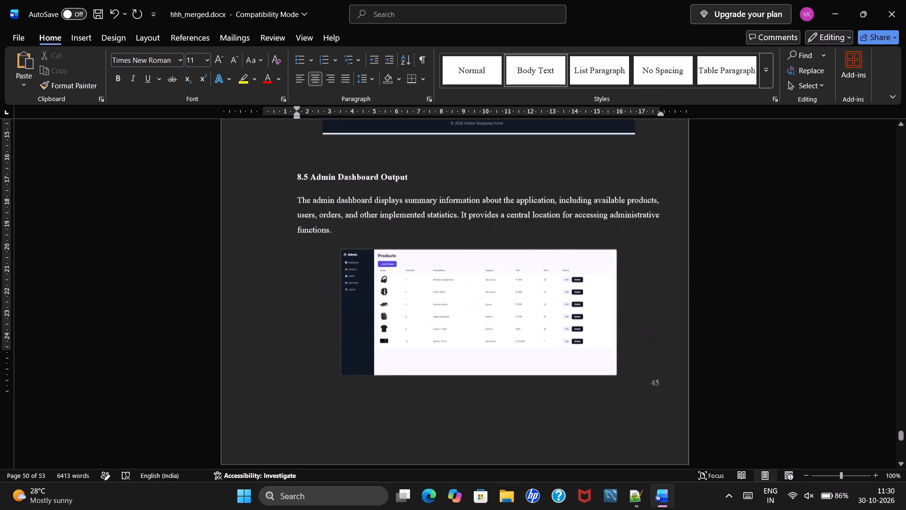
pyautogui.scroll(-3, 332, 377)
pyautogui.scroll(-2, 238, 458)
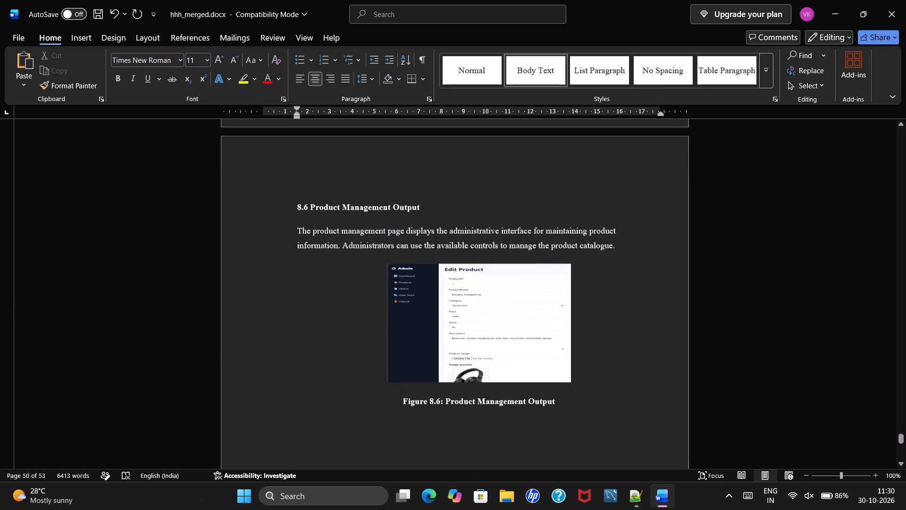
pyautogui.scroll(-4, 238, 458)
pyautogui.click(352, 179)
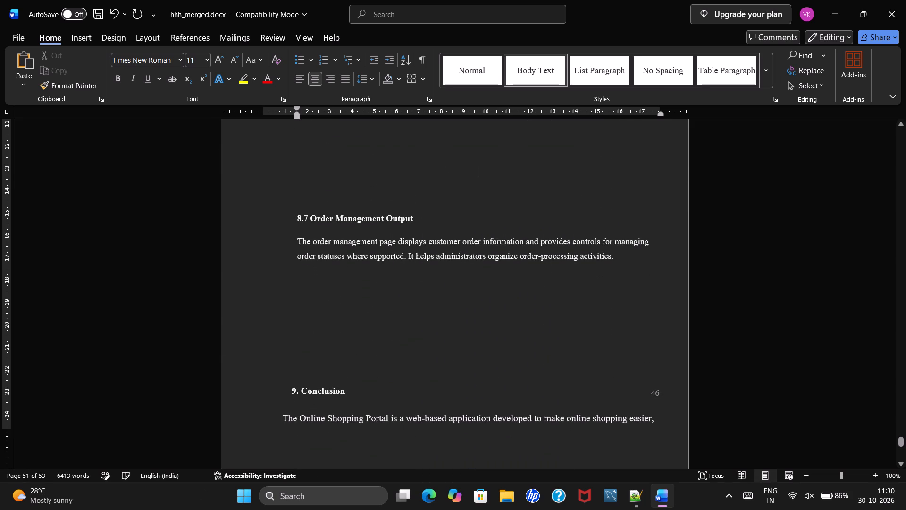
pyautogui.press('BackSpace')
pyautogui.press('BackSpace')
pyautogui.press('BackSpace')
pyautogui.scroll(2, 352, 179)
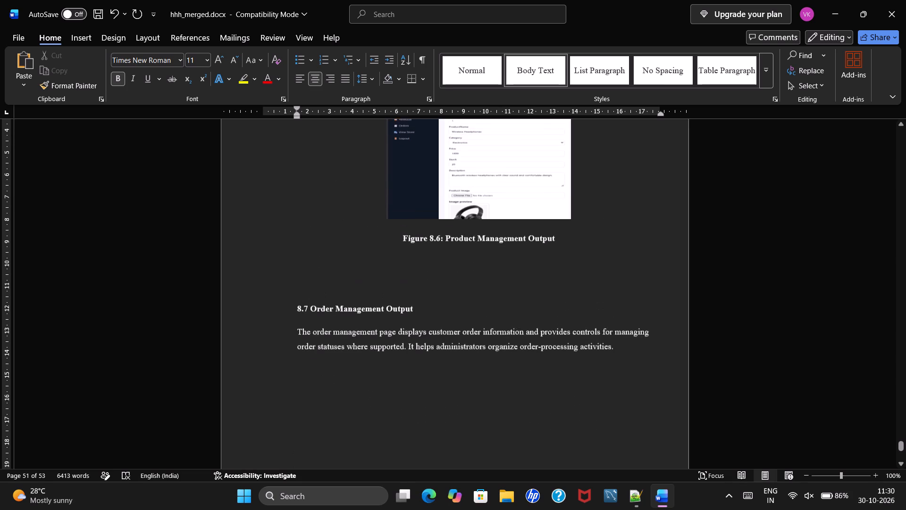
pyautogui.press('BackSpace')
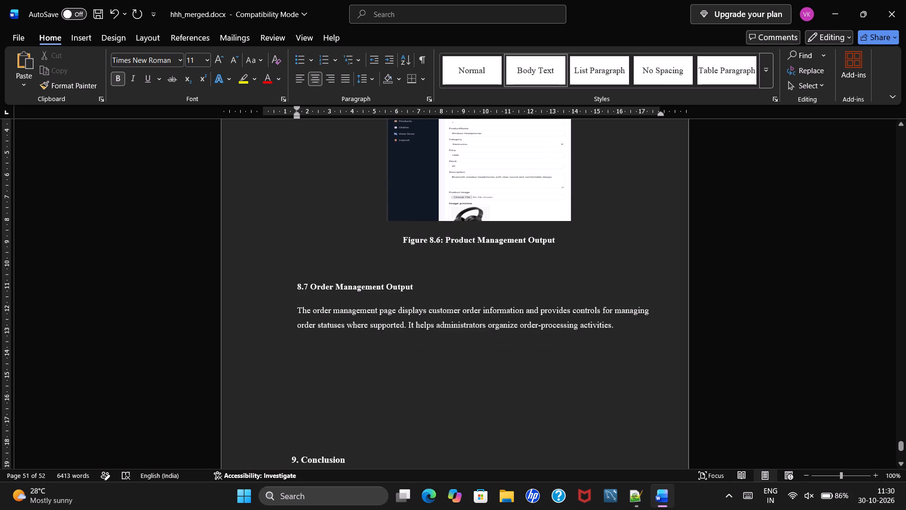
# Place the text cursor in the blank space between the 8.7 Order Management Output paragraph and the 9. Conclusion heading.
pyautogui.scroll(-3, 368, 411)
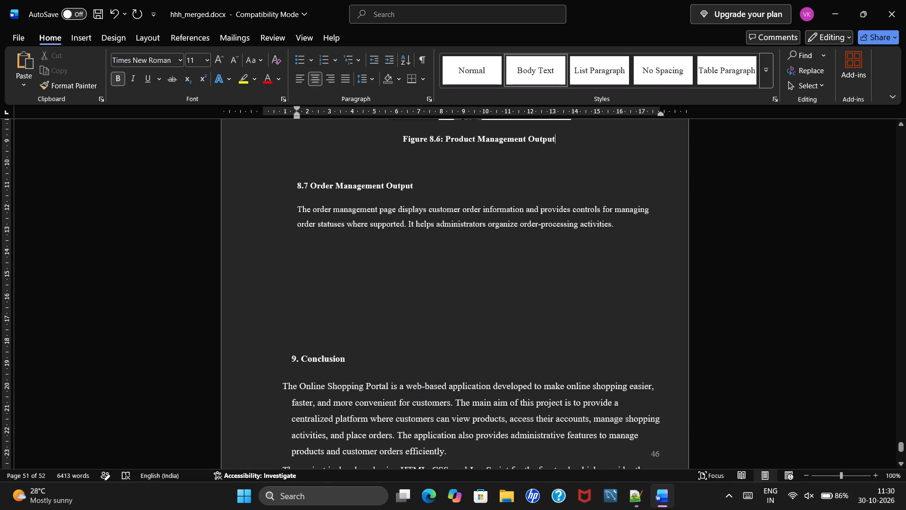
pyautogui.click(365, 289)
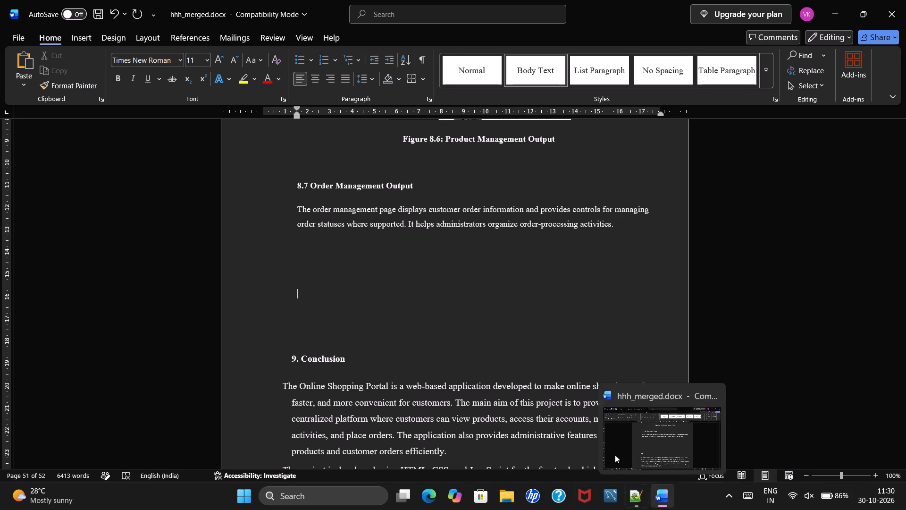
pyautogui.scroll(9, 476, 308)
pyautogui.scroll(-6, 476, 308)
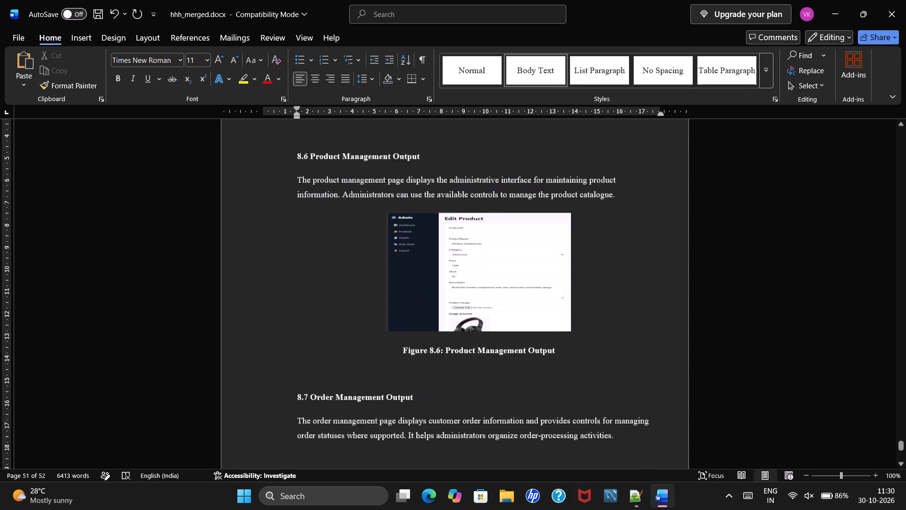
pyautogui.scroll(-2, 476, 308)
pyautogui.scroll(1, 476, 308)
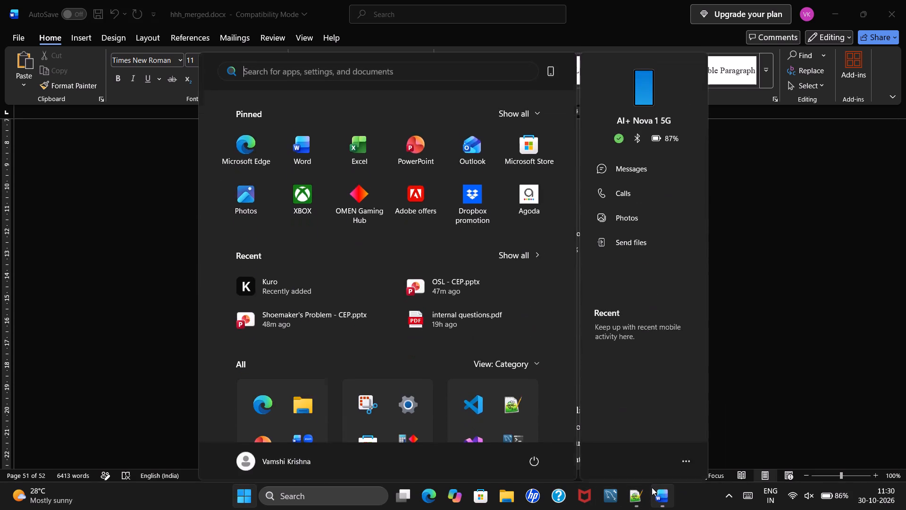
# Switch to Visual Studio and open the recent OnlineShoppingPortal.slnx solution.
pyautogui.write('vis')
pyautogui.press('Return')
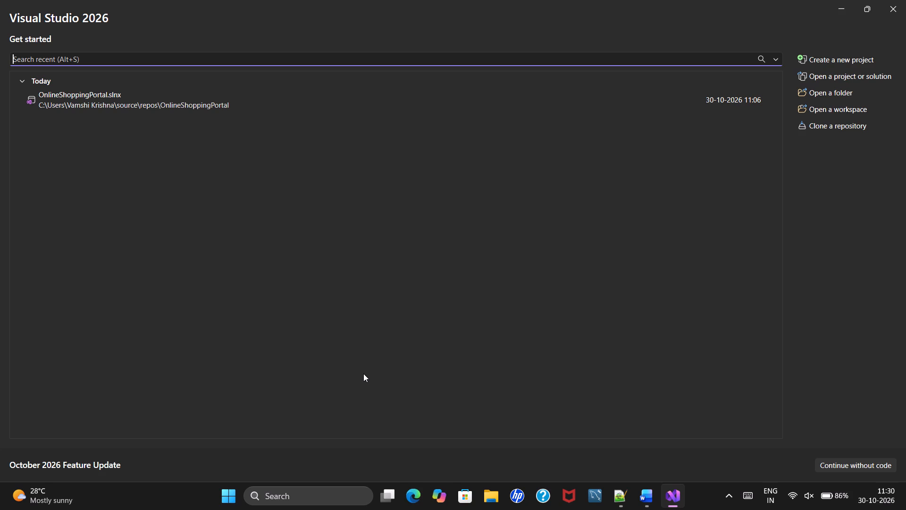
pyautogui.click(75, 98)
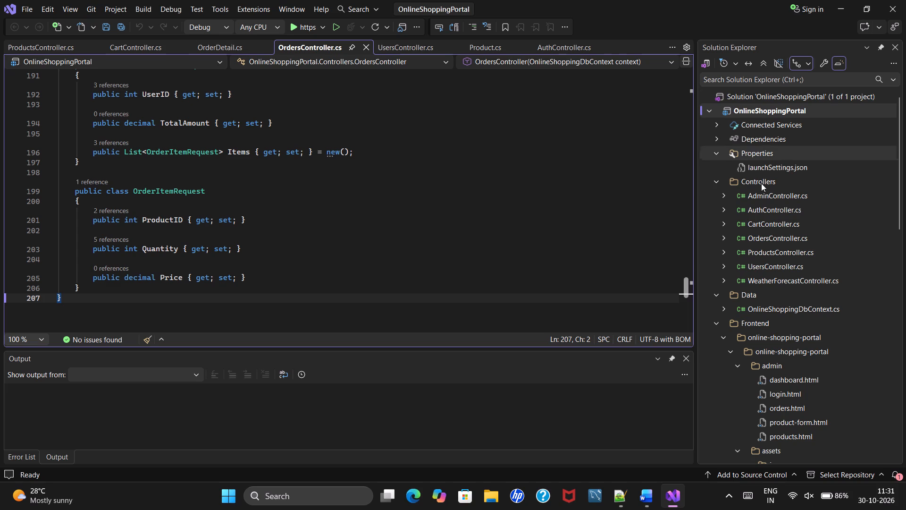
# Run the OnlineShoppingPortal project with the https profile to load its home page in the browser.
pyautogui.click(292, 28)
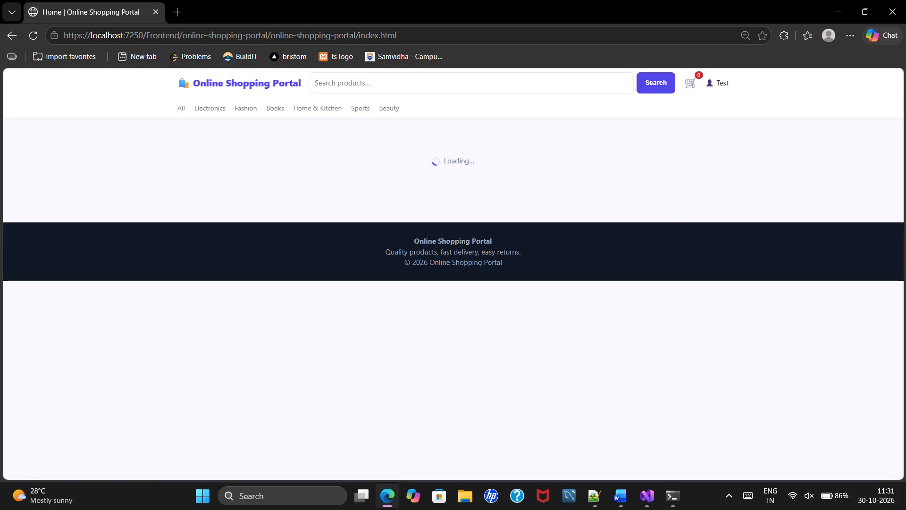
pyautogui.scroll(8, 483, 312)
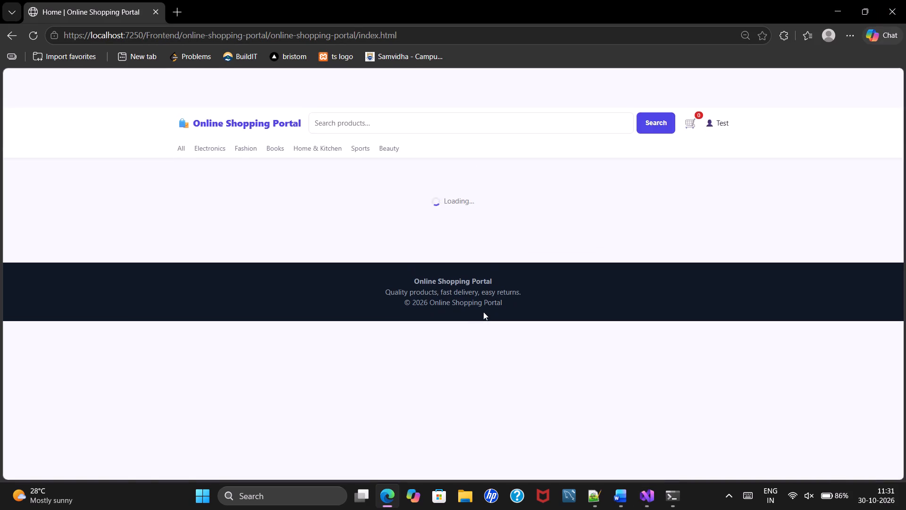
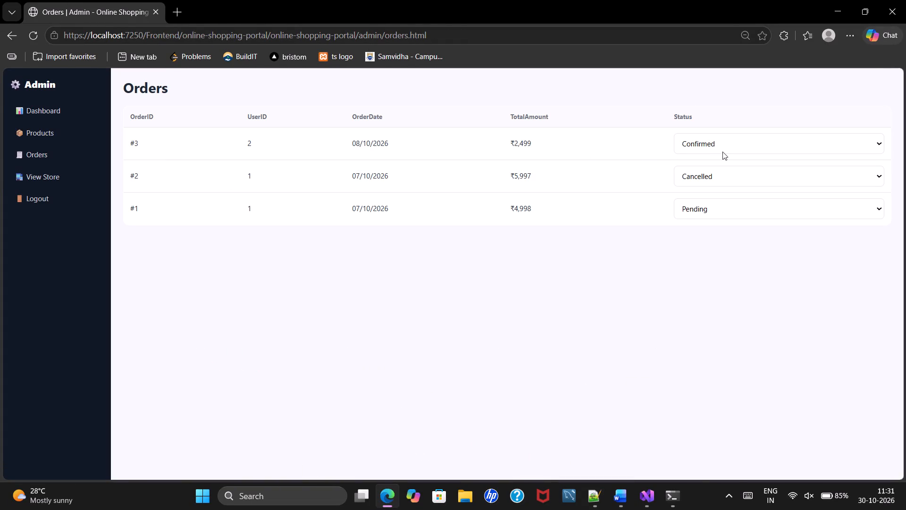
# Expand the status options of order #3 and capture a screenshot of the admin Orders page content without the sidebar.
pyautogui.click(722, 152)
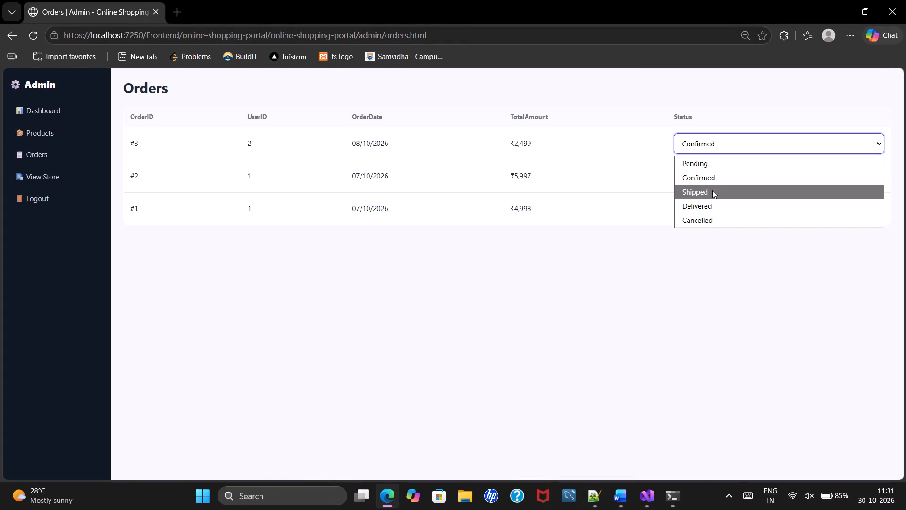
pyautogui.press('Print')
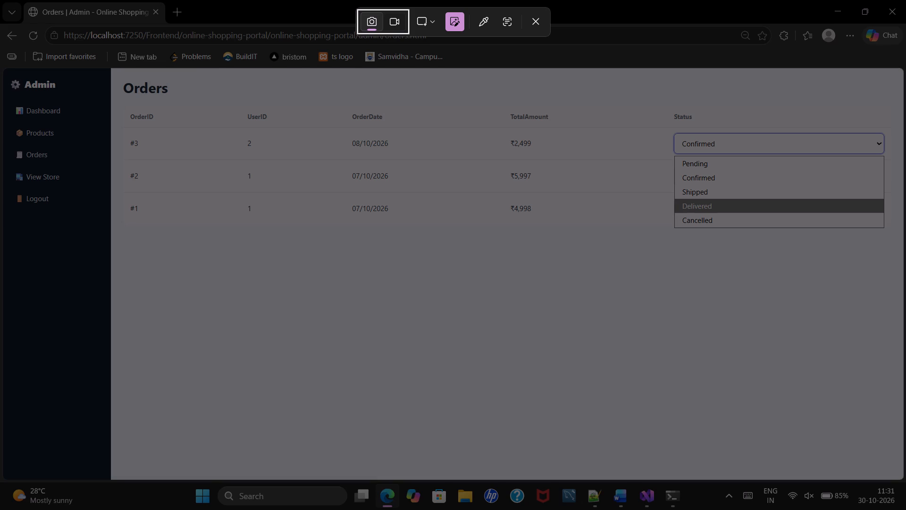
pyautogui.moveTo(112, 68); pyautogui.dragTo(901, 483)
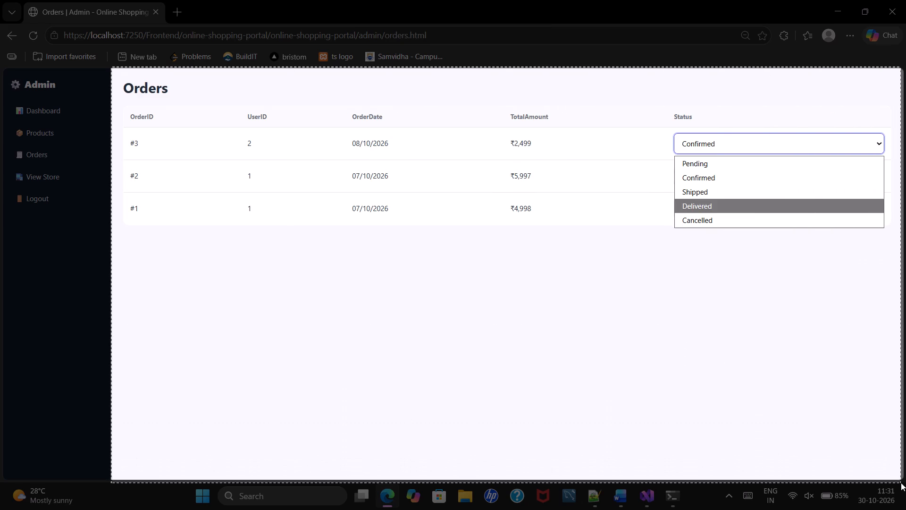
pyautogui.moveTo(901, 483); pyautogui.dragTo(905, 481)
pyautogui.hotkey('ctrl', 'c')
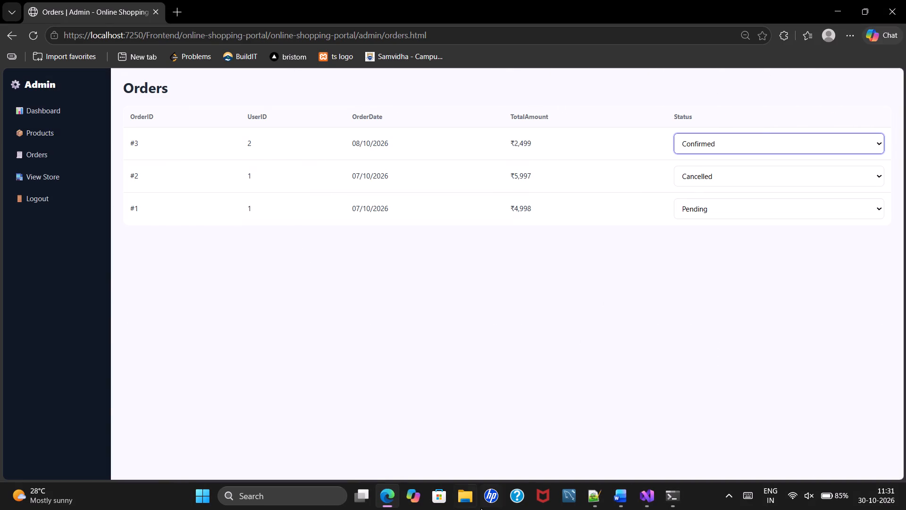
# Switch to Word and paste the Orders screenshot directly below the 8.7 Order Management Output paragraph, removing two blank lines there.
pyautogui.click(615, 493)
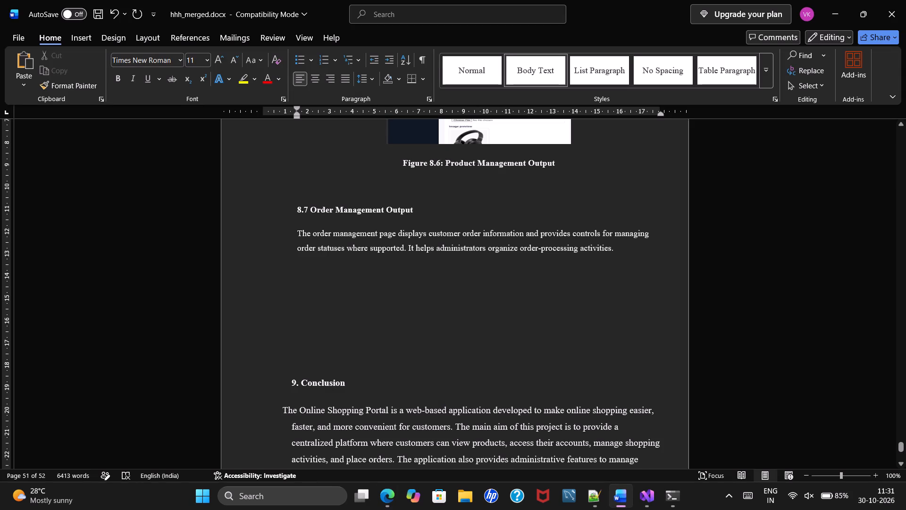
pyautogui.press('BackSpace')
pyautogui.press('BackSpace')
pyautogui.hotkey('ctrl', 'v')
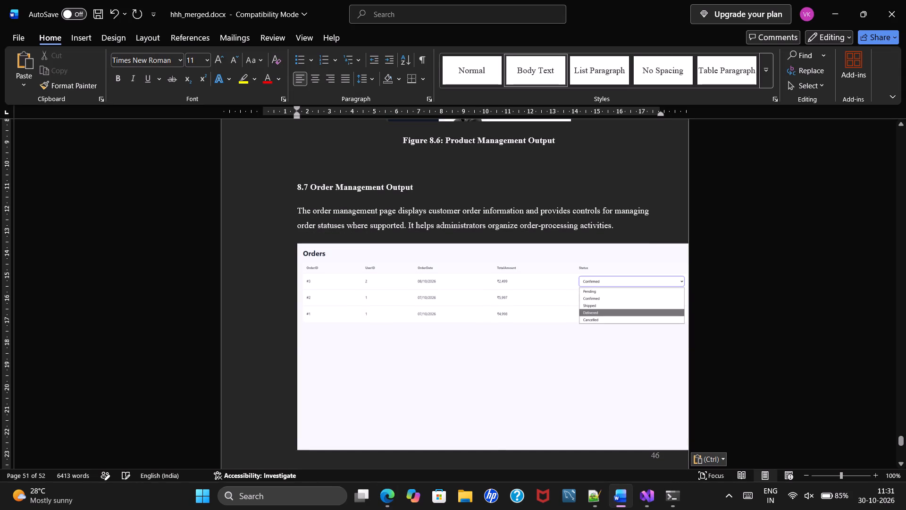
# Centre the pasted Orders screenshot and shrink it proportionally so it fits within the page margins.
pyautogui.click(397, 309)
pyautogui.hotkey('ctrl', 'e')
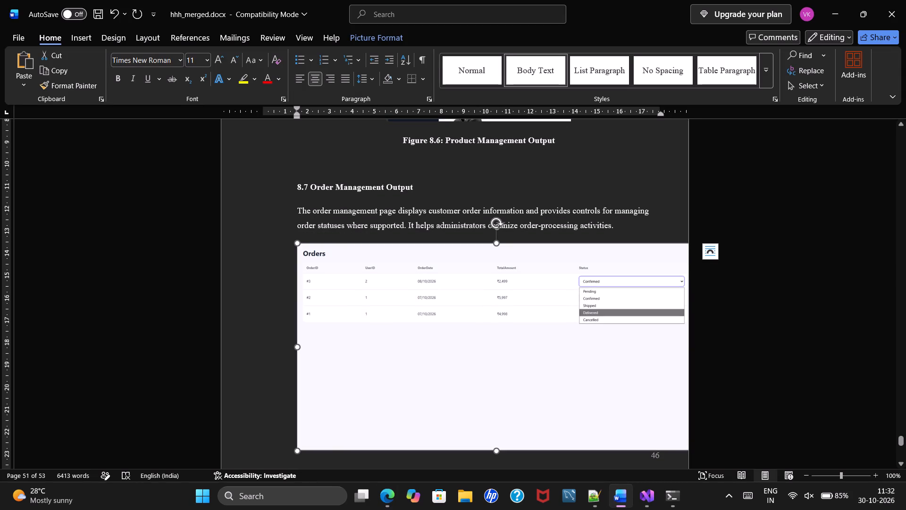
pyautogui.moveTo(297, 450); pyautogui.dragTo(387, 320)
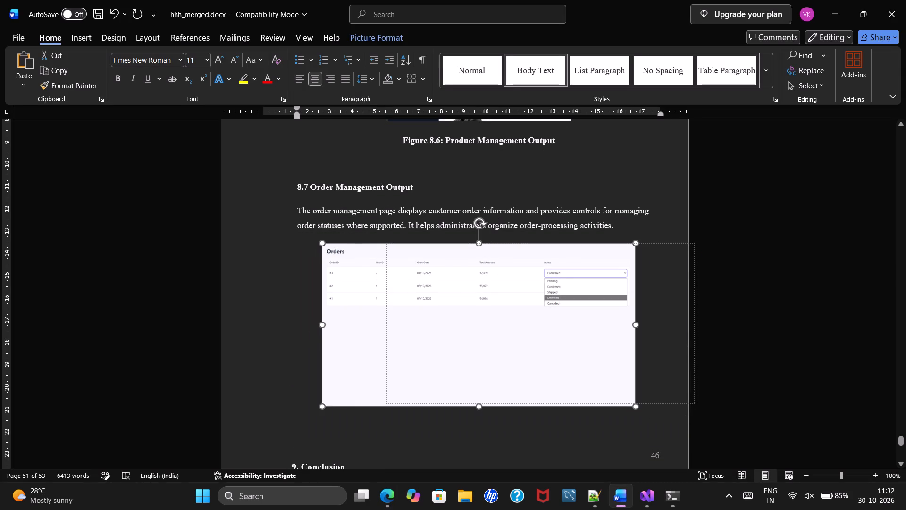
pyautogui.moveTo(387, 320); pyautogui.dragTo(388, 319)
# Insert a blank line above the 9. Conclusion heading to push it onto the next page.
pyautogui.scroll(-2, 525, 333)
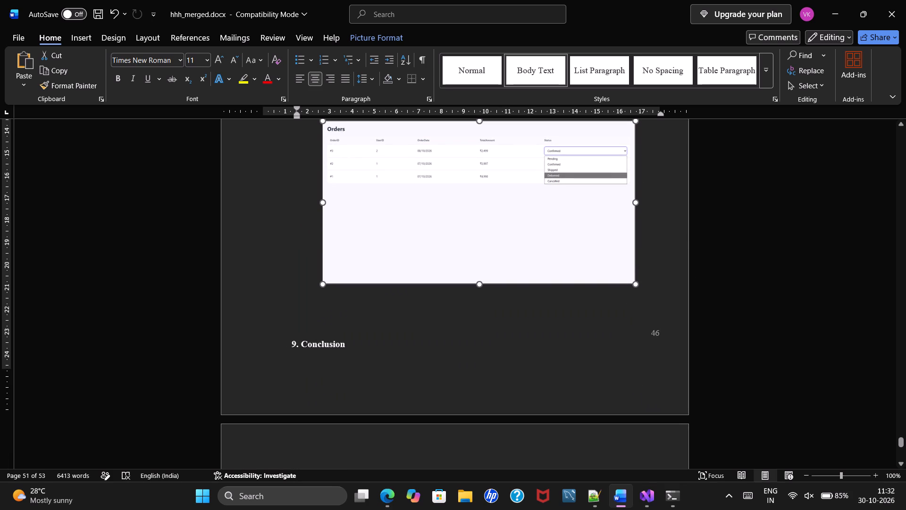
pyautogui.click(333, 331)
pyautogui.press('Return')
# Insert four blank lines after the Conclusion paragraph ending "testing the overall functionality" to push the future-enhancements paragraph onto the next page.
pyautogui.scroll(-11, 333, 331)
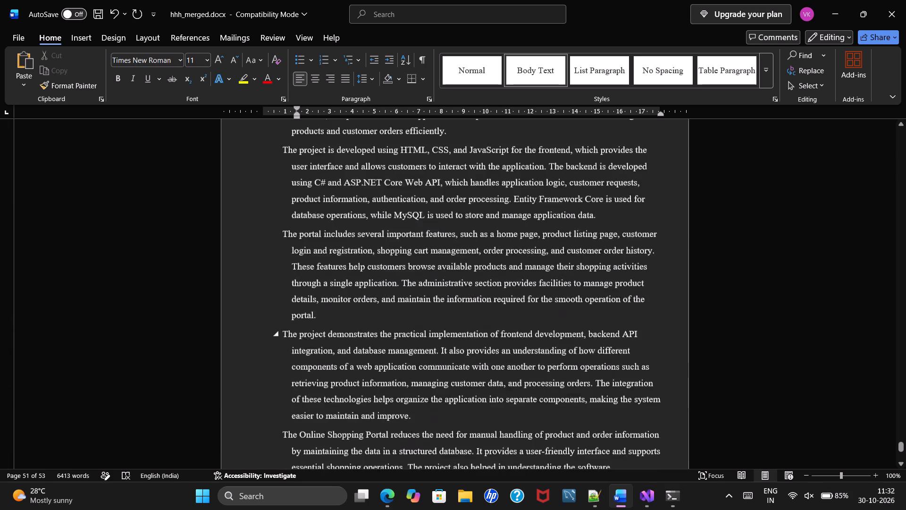
pyautogui.scroll(-5, 333, 331)
pyautogui.scroll(1, 333, 331)
pyautogui.scroll(-1, 333, 331)
pyautogui.scroll(2, 333, 331)
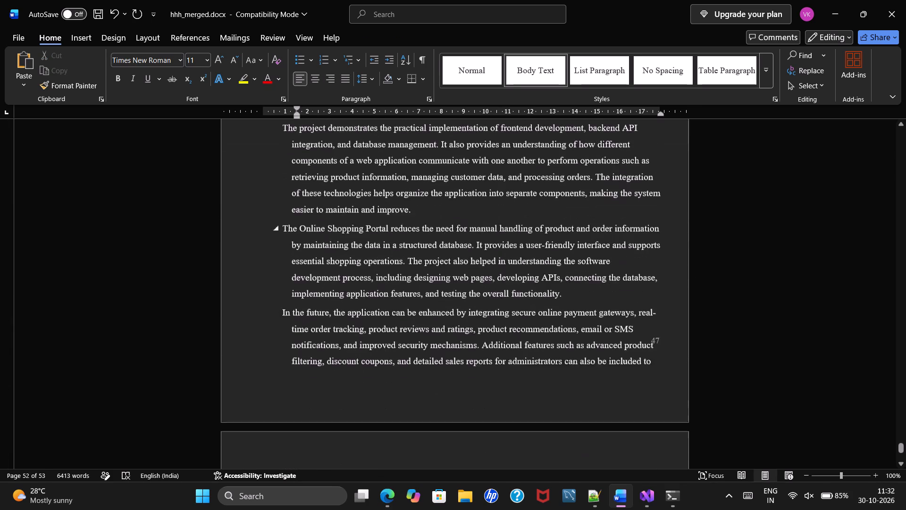
pyautogui.click(579, 316)
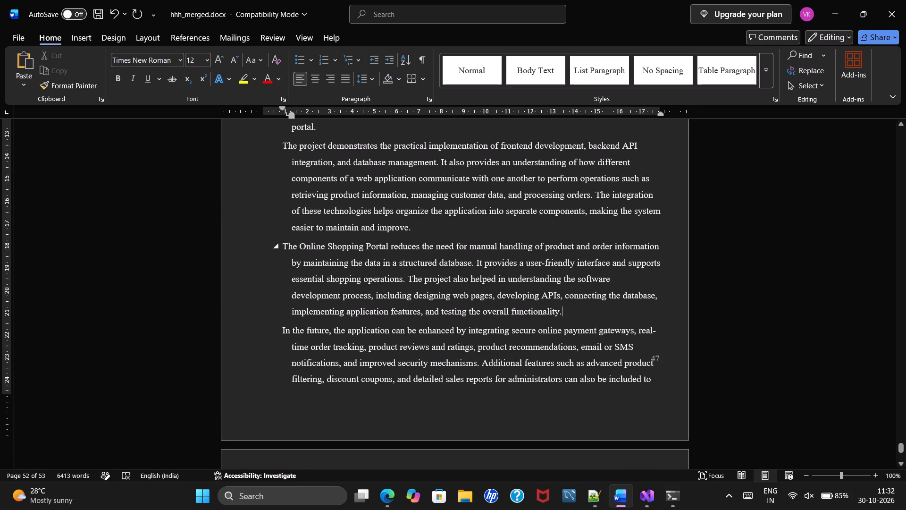
pyautogui.press('Return')
pyautogui.press('Return')
pyautogui.press('Return')
pyautogui.press('Return')
# Set the line spacing of all Conclusion text, from below the heading to the document's end, to 1.5.
pyautogui.hscroll(1, 579, 316)
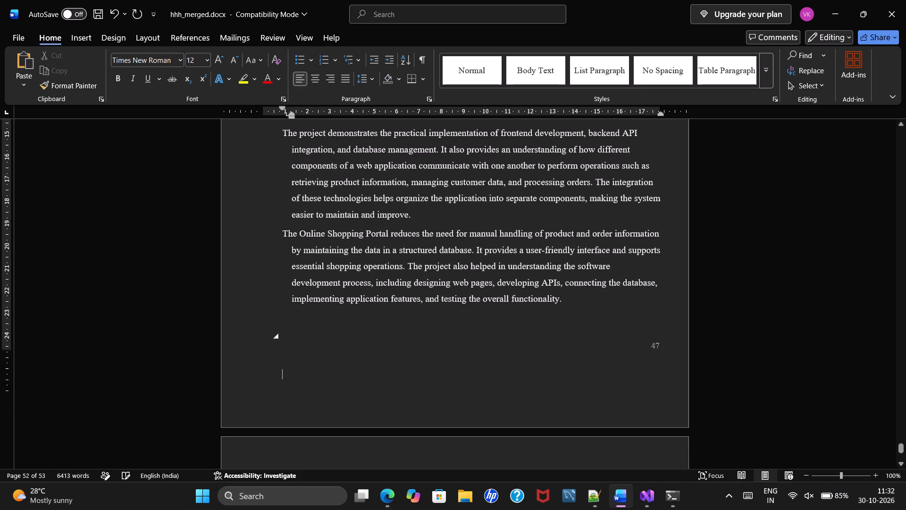
pyautogui.hscroll(1, 579, 316)
pyautogui.scroll(4, 579, 316)
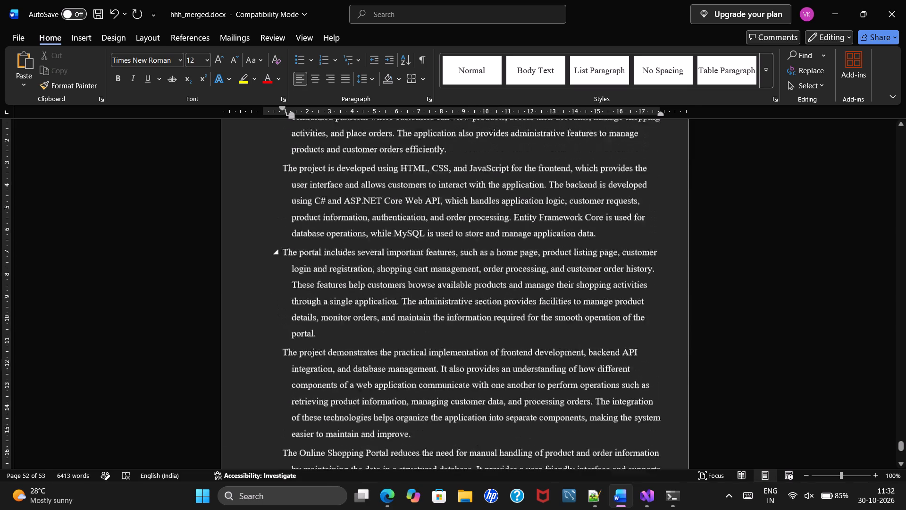
pyautogui.scroll(1, 579, 316)
pyautogui.moveTo(374, 213); pyautogui.dragTo(377, 222)
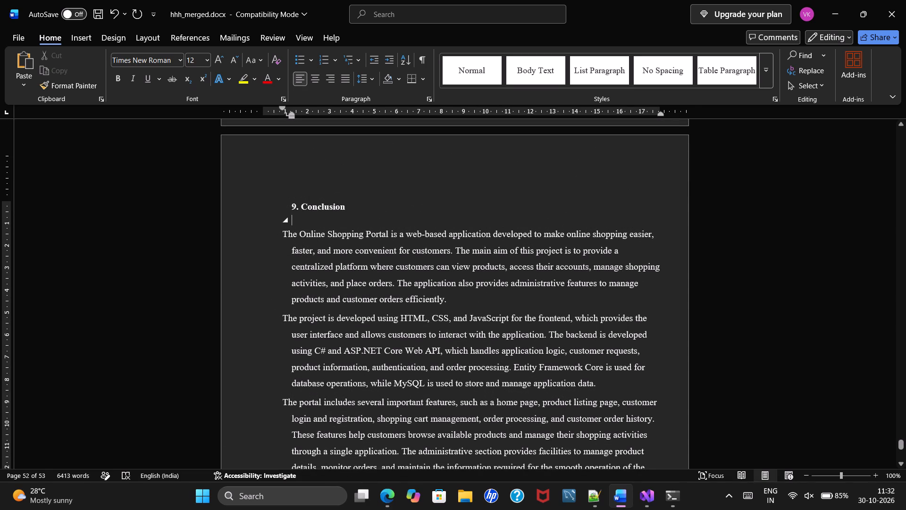
pyautogui.moveTo(377, 222); pyautogui.dragTo(464, 319)
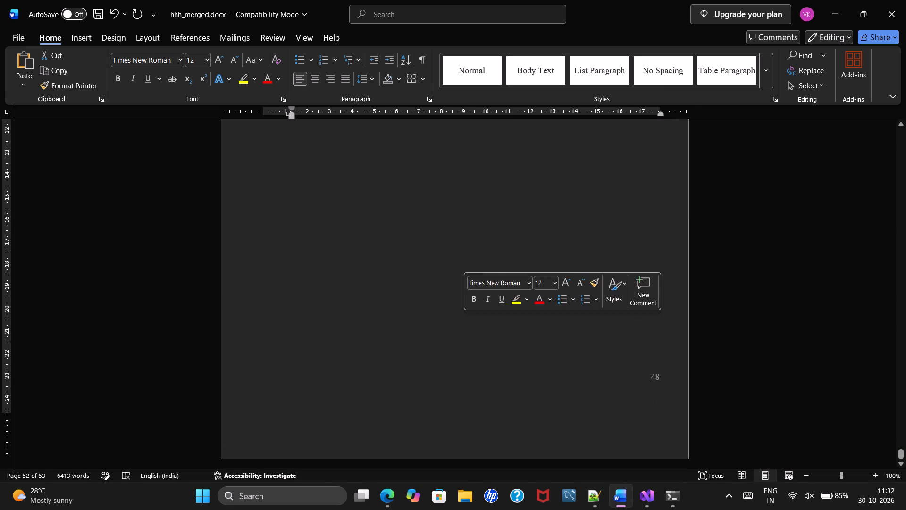
pyautogui.click(371, 79)
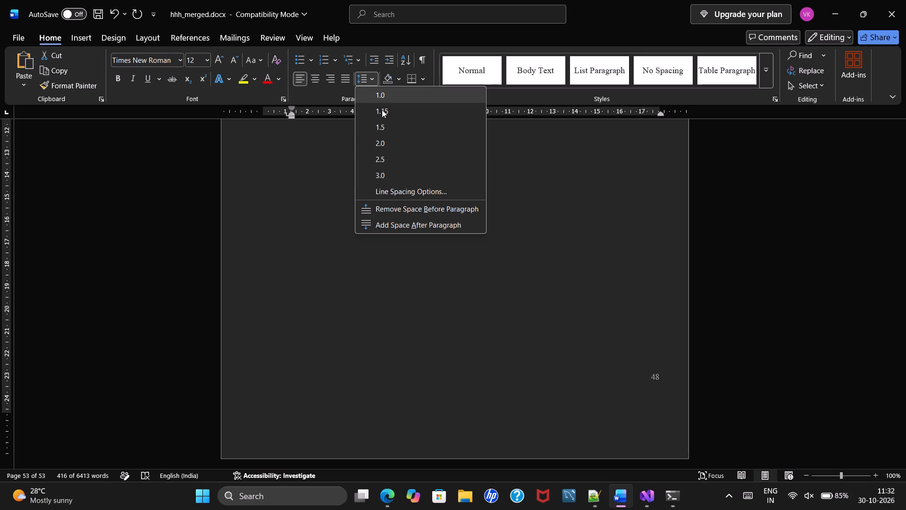
pyautogui.click(385, 130)
pyautogui.scroll(5, 446, 209)
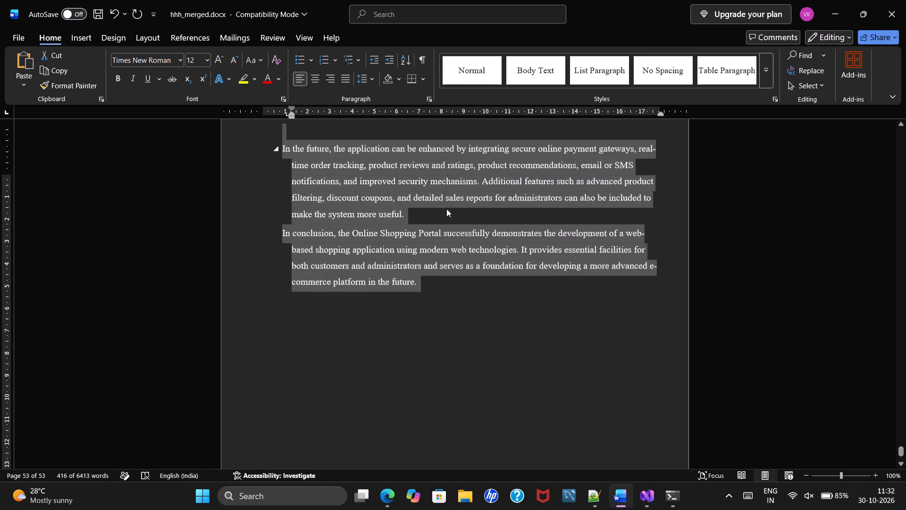
pyautogui.click(751, 222)
# Review the report's front pages from the cover through the declaration, acknowledgement and approval sheet.
pyautogui.scroll(8, 751, 222)
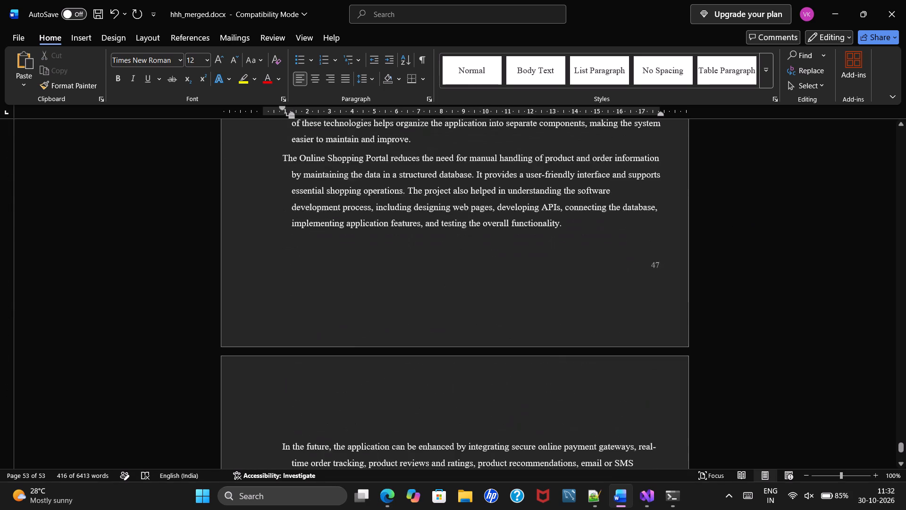
pyautogui.scroll(11, 751, 222)
pyautogui.scroll(20, 751, 222)
pyautogui.scroll(20, 751, 222)
pyautogui.scroll(20, 751, 222)
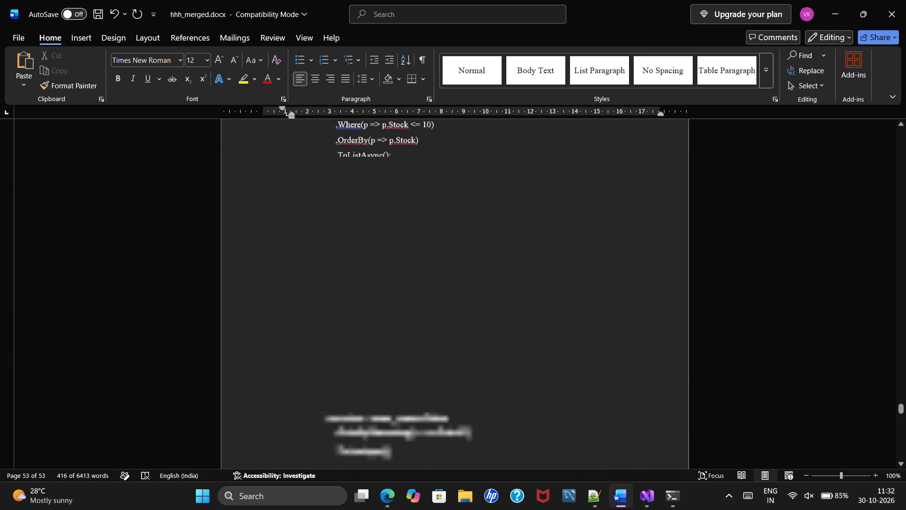
pyautogui.scroll(20, 751, 222)
pyautogui.scroll(20, 751, 222)
pyautogui.scroll(20, 751, 222)
pyautogui.scroll(20, 751, 222)
pyautogui.scroll(3, 751, 222)
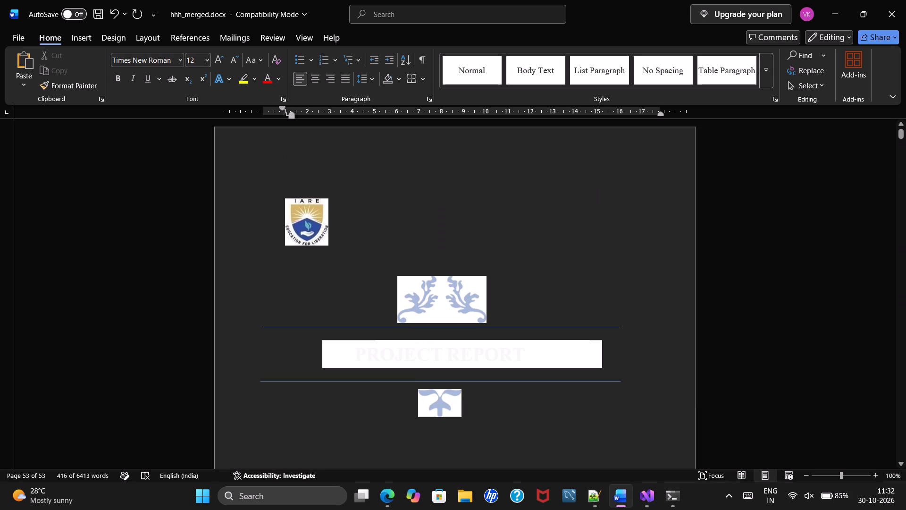
pyautogui.scroll(9, 751, 222)
pyautogui.scroll(-7, 751, 222)
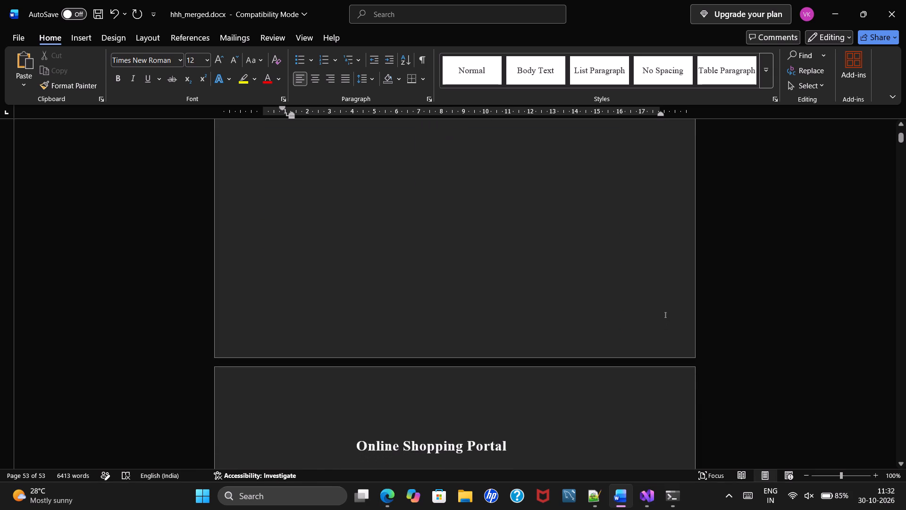
pyautogui.keyDown('ctrl'); pyautogui.scroll(-3, 751, 222); pyautogui.keyUp('ctrl')
pyautogui.scroll(-3, 751, 222)
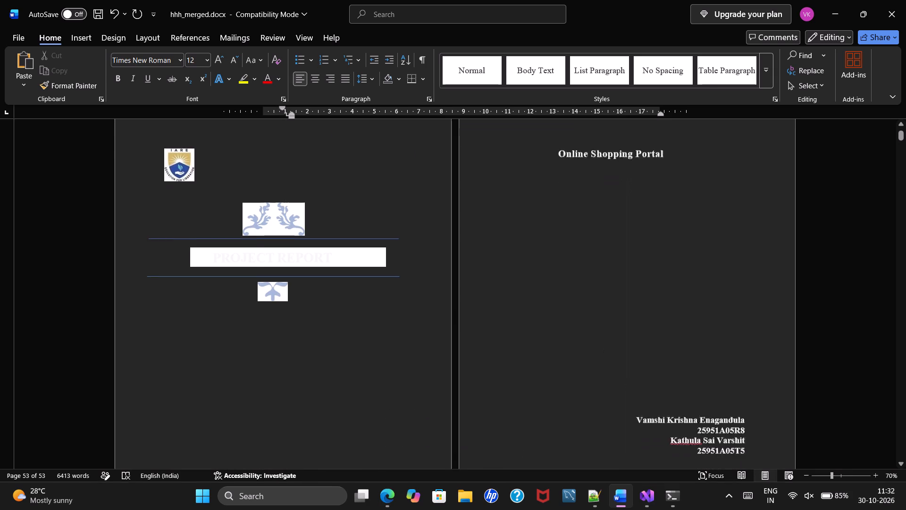
pyautogui.scroll(-7, 751, 222)
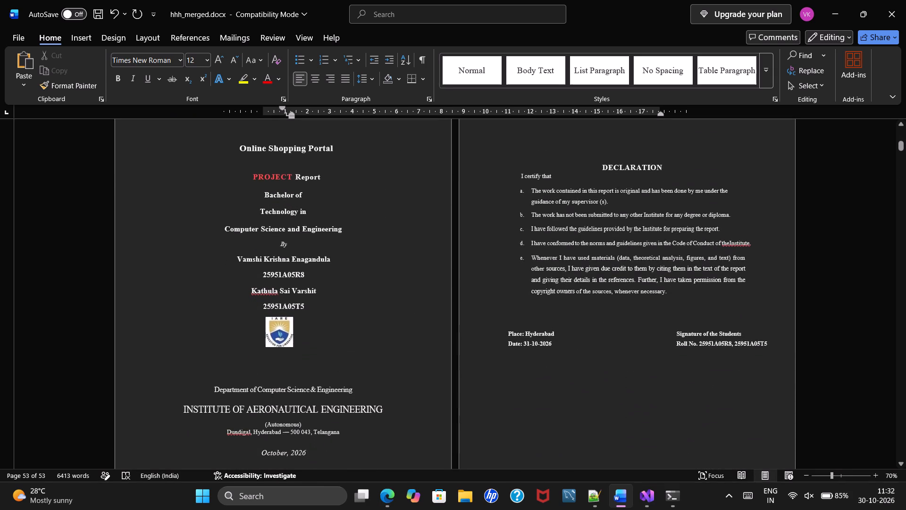
pyautogui.scroll(-16, 751, 222)
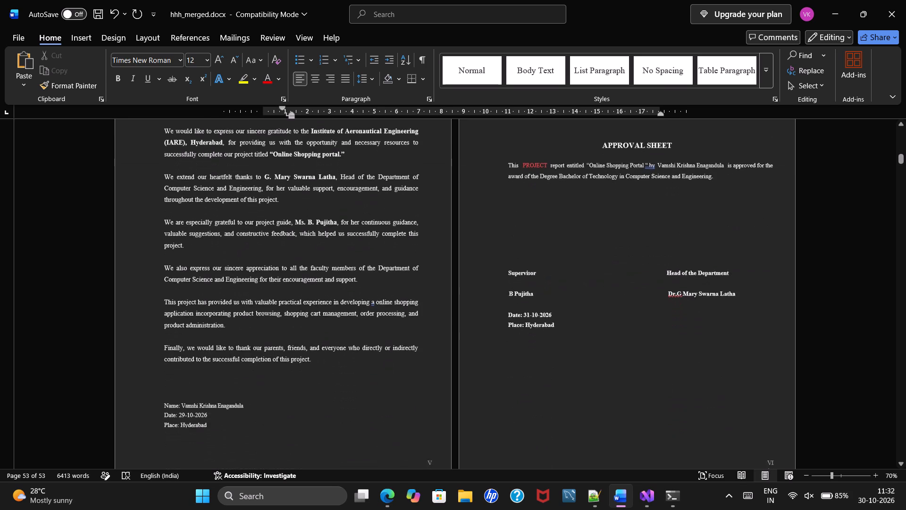
pyautogui.scroll(-6, 751, 222)
pyautogui.scroll(3, 751, 222)
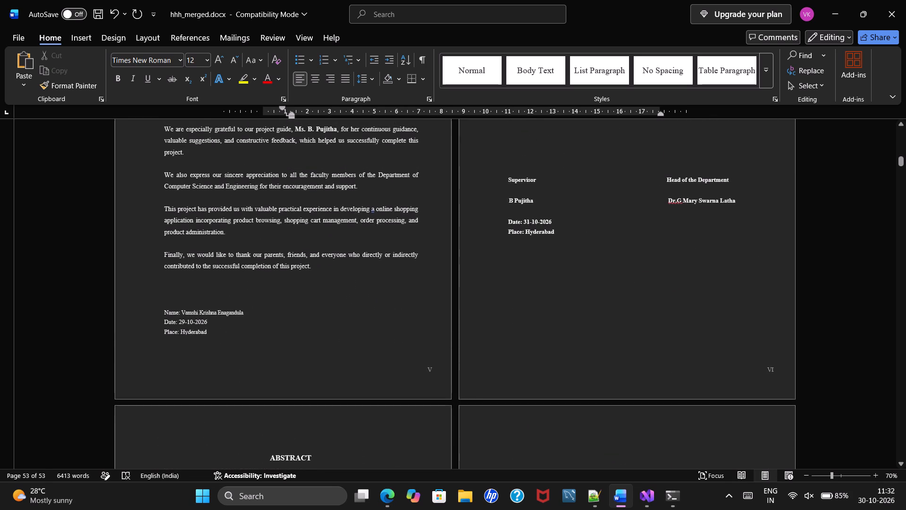
# Add the second student's name on a new line under the first student's name on the acknowledgement page, indented with spaces to align.
pyautogui.click(244, 313)
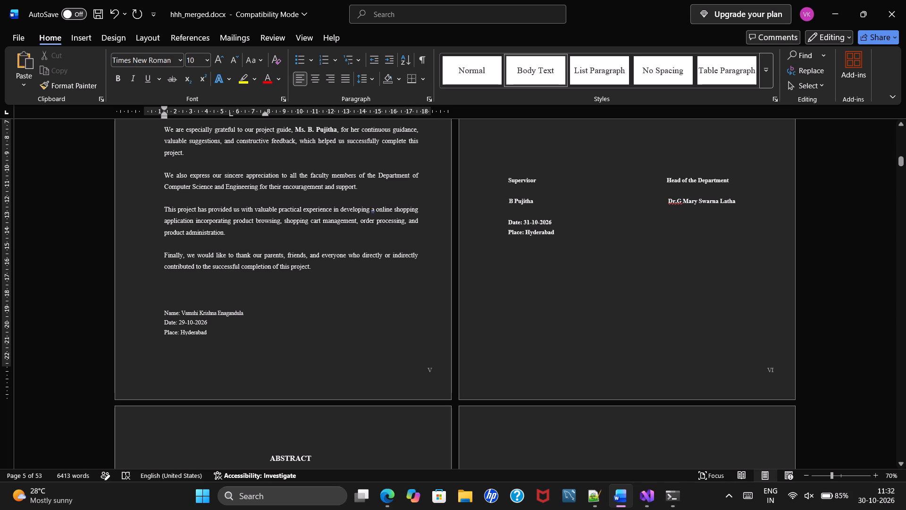
pyautogui.press('Return')
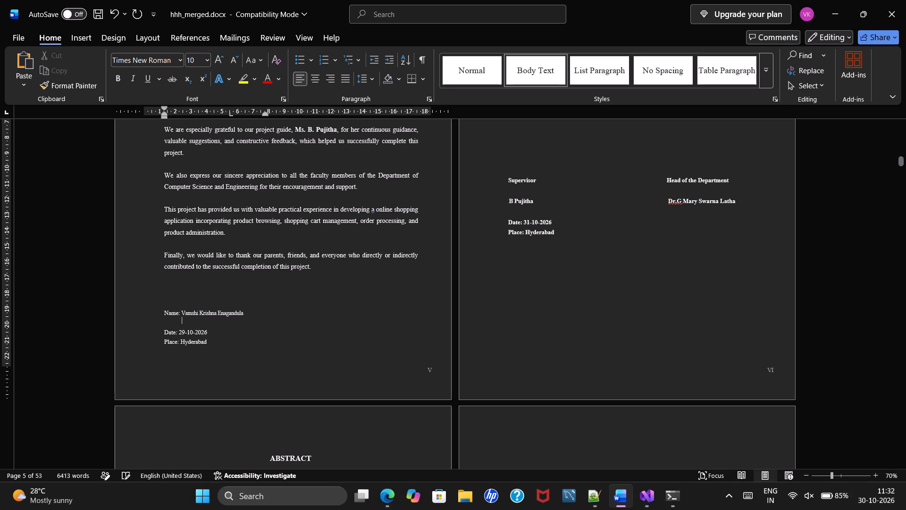
pyautogui.press('Tab')
pyautogui.press('BackSpace')
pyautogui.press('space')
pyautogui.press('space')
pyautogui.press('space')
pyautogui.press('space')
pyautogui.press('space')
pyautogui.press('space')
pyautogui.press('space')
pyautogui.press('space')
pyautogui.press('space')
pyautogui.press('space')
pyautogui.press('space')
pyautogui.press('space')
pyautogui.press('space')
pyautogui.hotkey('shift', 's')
pyautogui.press('BackSpace')
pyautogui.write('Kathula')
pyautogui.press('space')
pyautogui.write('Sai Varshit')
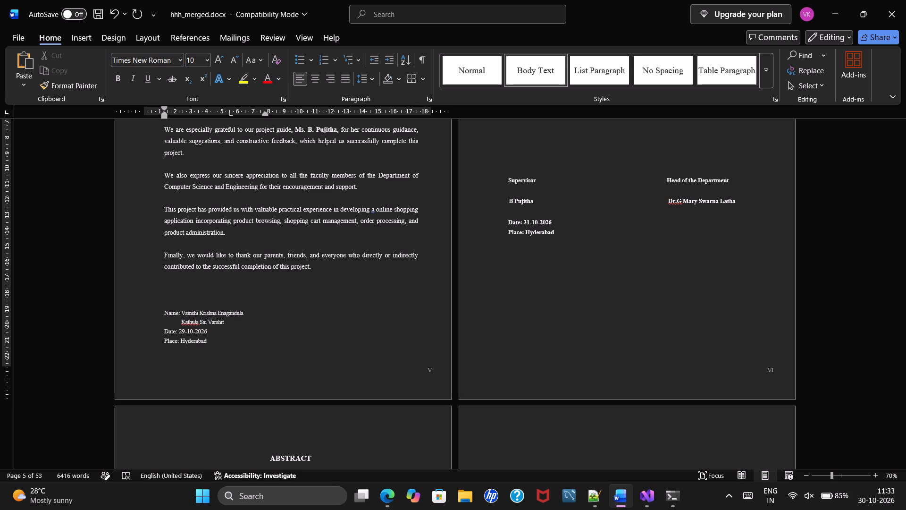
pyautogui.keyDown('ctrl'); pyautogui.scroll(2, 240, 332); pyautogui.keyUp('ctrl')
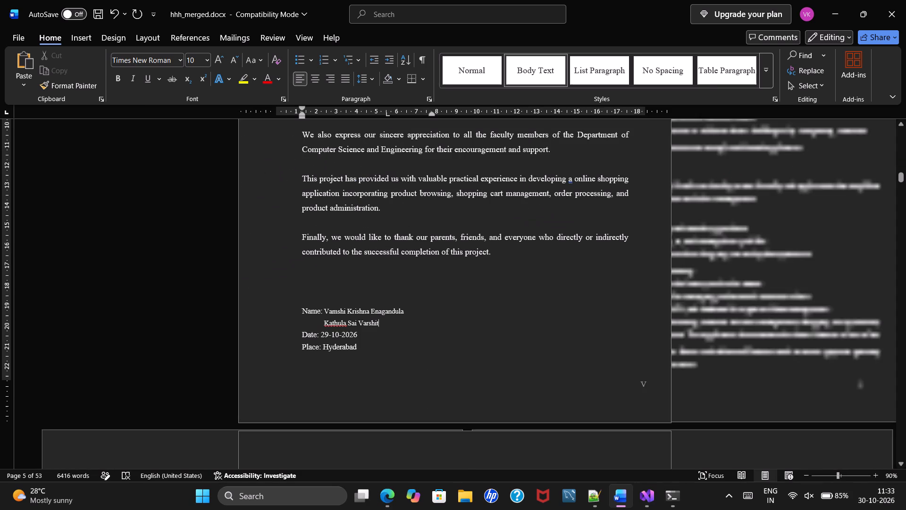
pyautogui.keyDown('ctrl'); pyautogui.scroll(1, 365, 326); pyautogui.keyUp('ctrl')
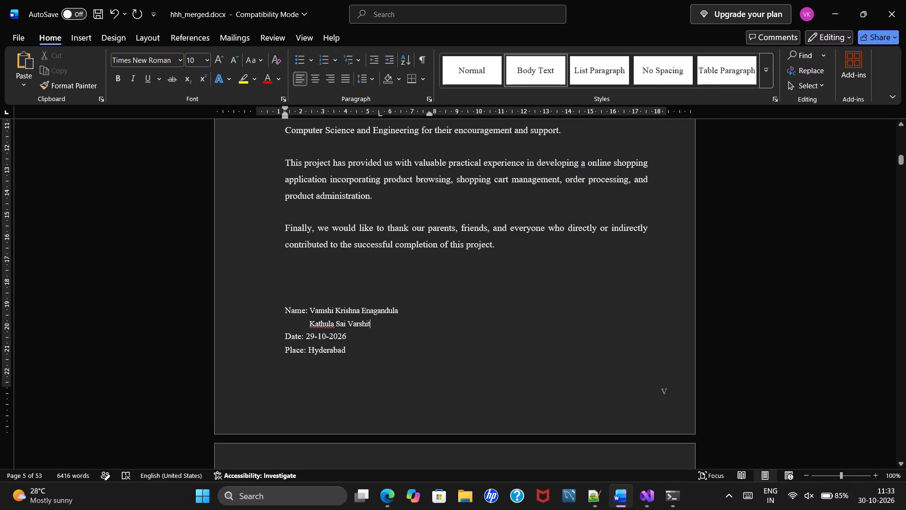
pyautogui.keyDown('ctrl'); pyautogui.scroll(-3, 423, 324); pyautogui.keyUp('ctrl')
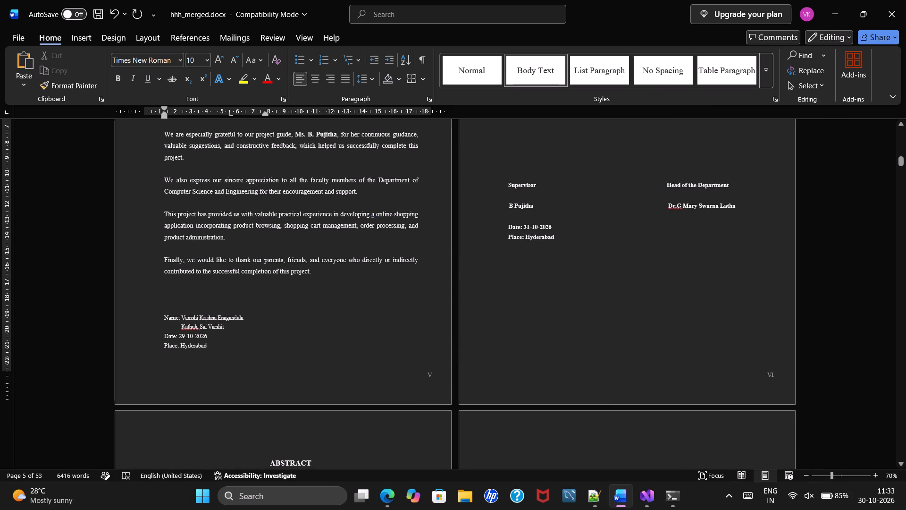
# Examine the Abstract, Contents and opening Introduction pages of the report.
pyautogui.scroll(-9, 423, 324)
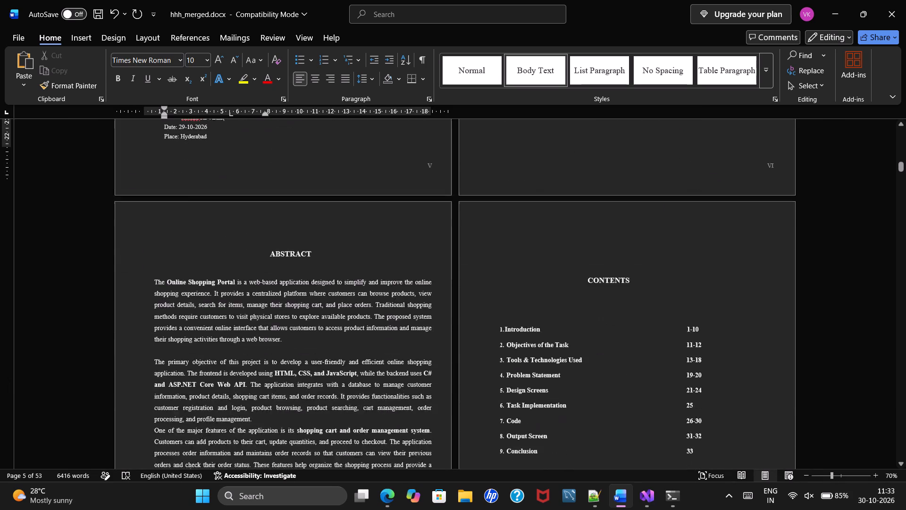
pyautogui.scroll(-2, 423, 324)
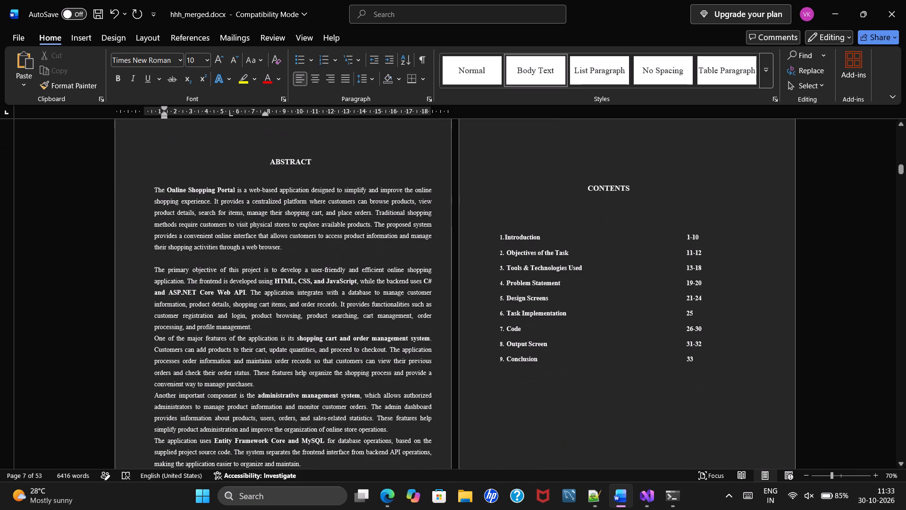
pyautogui.scroll(-5, 423, 324)
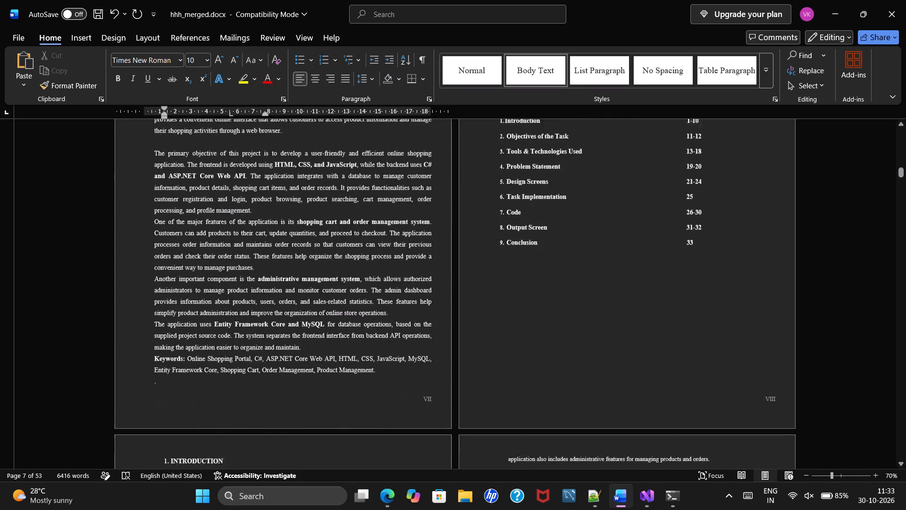
pyautogui.scroll(-4, 423, 324)
pyautogui.scroll(2, 423, 324)
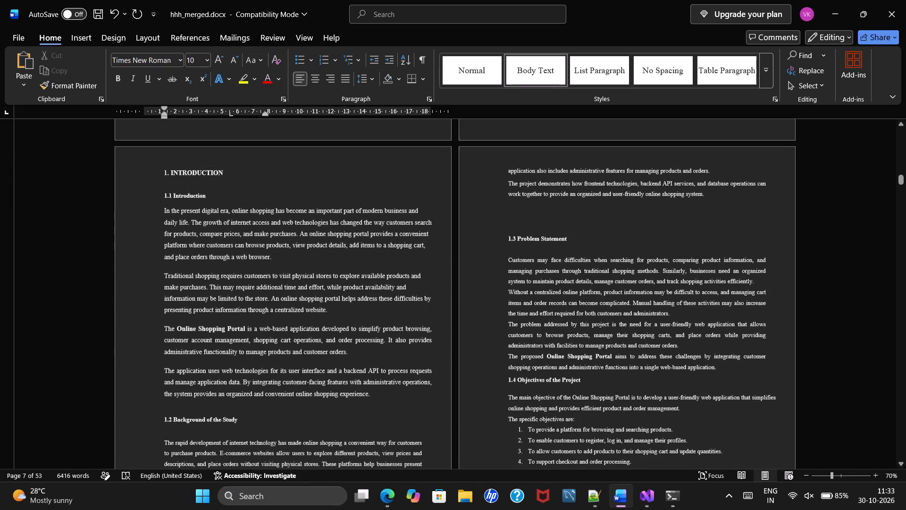
pyautogui.scroll(5, 423, 324)
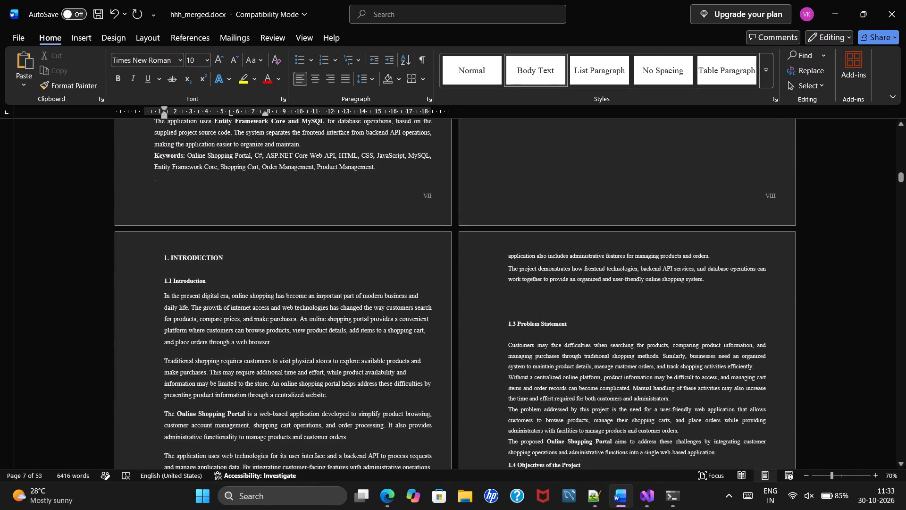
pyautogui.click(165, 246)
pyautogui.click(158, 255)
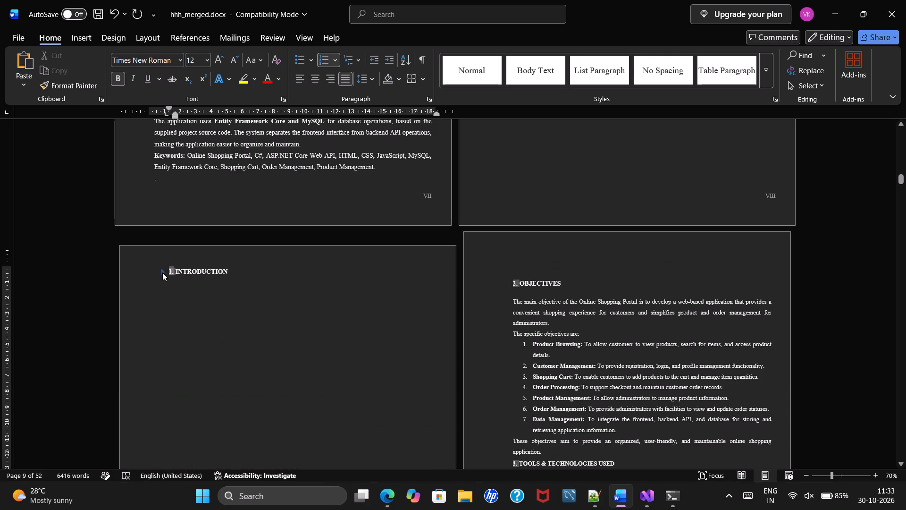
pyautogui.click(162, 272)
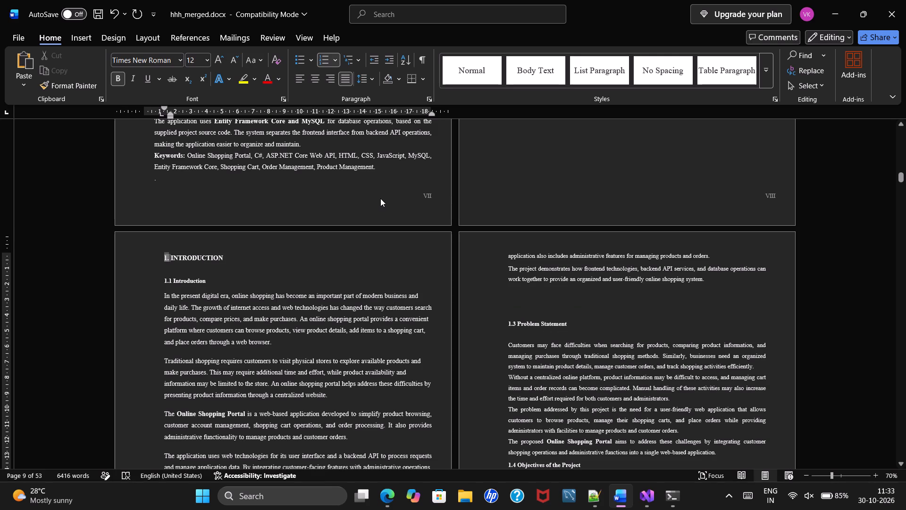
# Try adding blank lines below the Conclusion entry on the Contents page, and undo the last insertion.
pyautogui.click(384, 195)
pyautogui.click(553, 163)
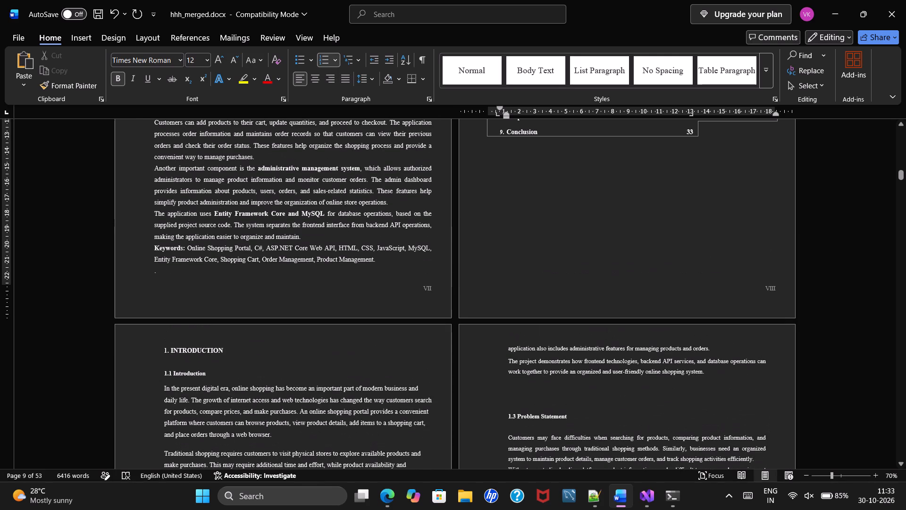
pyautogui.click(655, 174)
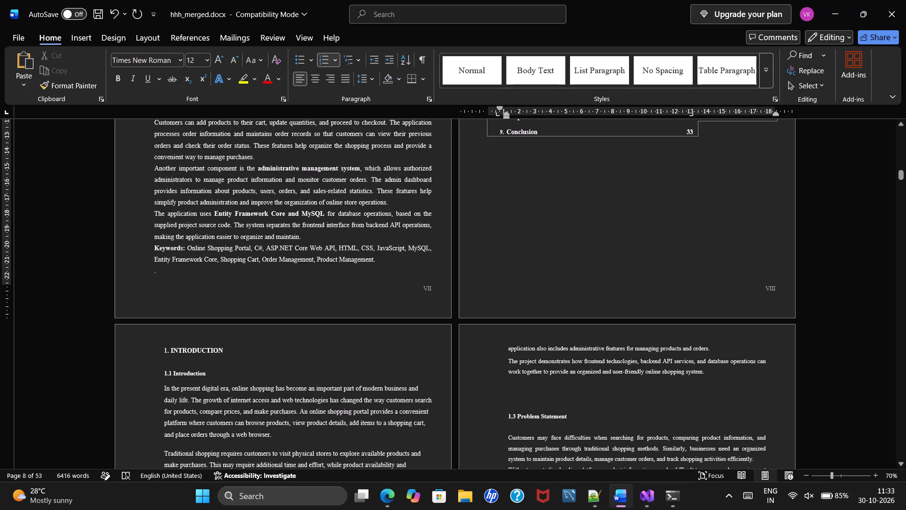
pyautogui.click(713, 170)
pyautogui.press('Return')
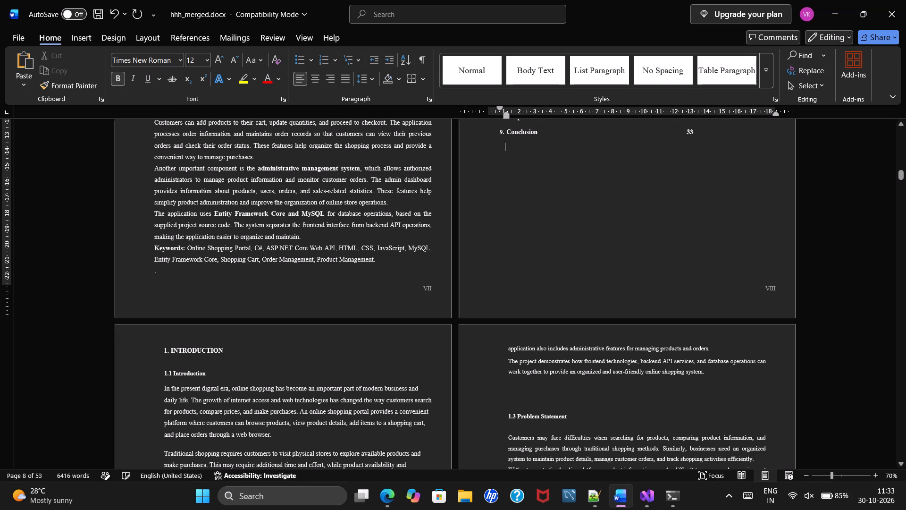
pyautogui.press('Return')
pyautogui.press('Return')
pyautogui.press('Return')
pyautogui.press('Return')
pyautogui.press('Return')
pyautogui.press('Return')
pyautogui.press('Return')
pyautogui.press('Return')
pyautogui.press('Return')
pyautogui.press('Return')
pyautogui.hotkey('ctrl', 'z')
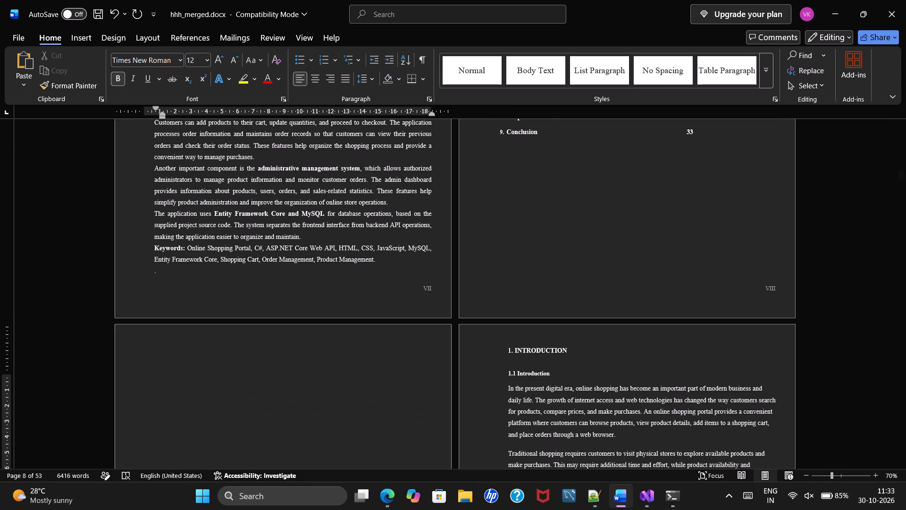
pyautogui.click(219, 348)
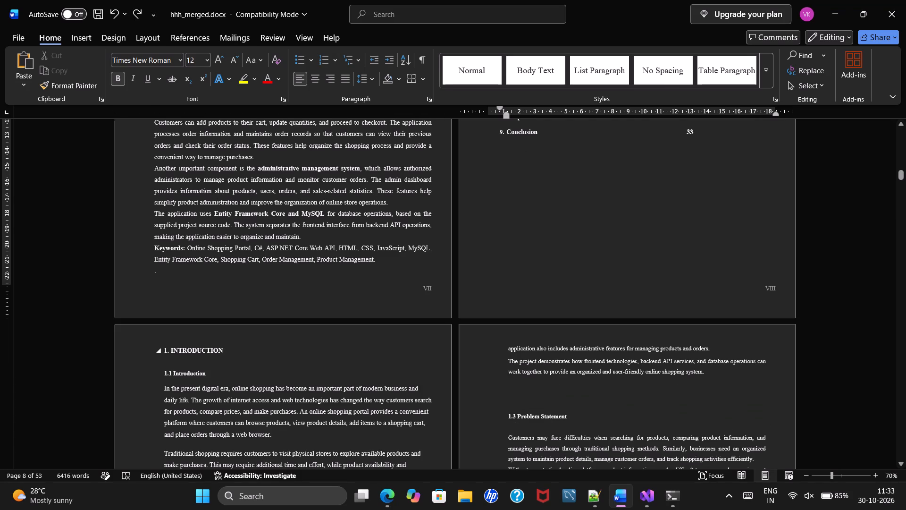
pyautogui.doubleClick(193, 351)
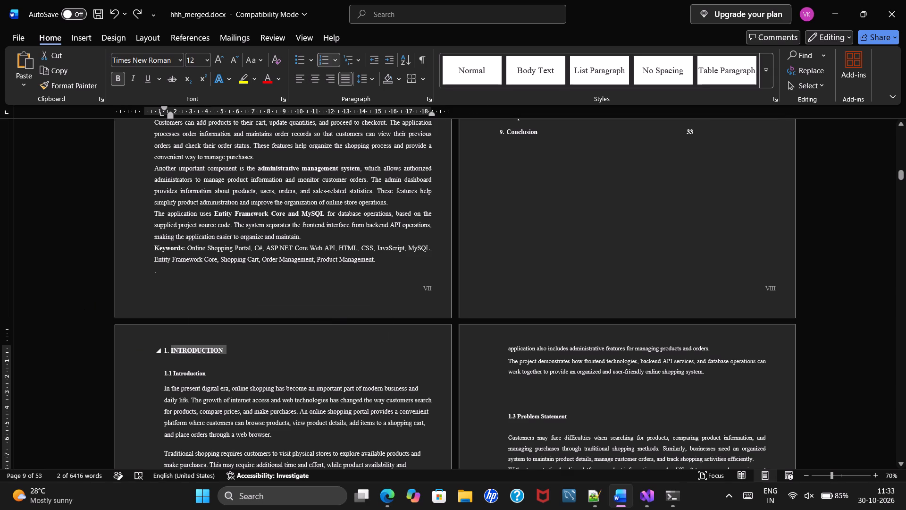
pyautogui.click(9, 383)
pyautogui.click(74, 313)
# Examine the layout of the Introduction chapter, from section 1.1 through 1.4 Objectives of the Project.
pyautogui.scroll(-1, 74, 313)
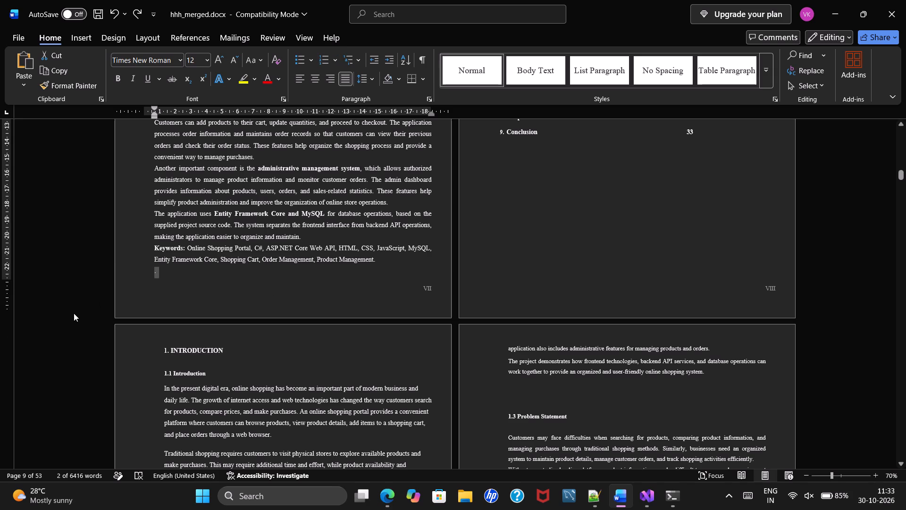
pyautogui.scroll(-5, 74, 313)
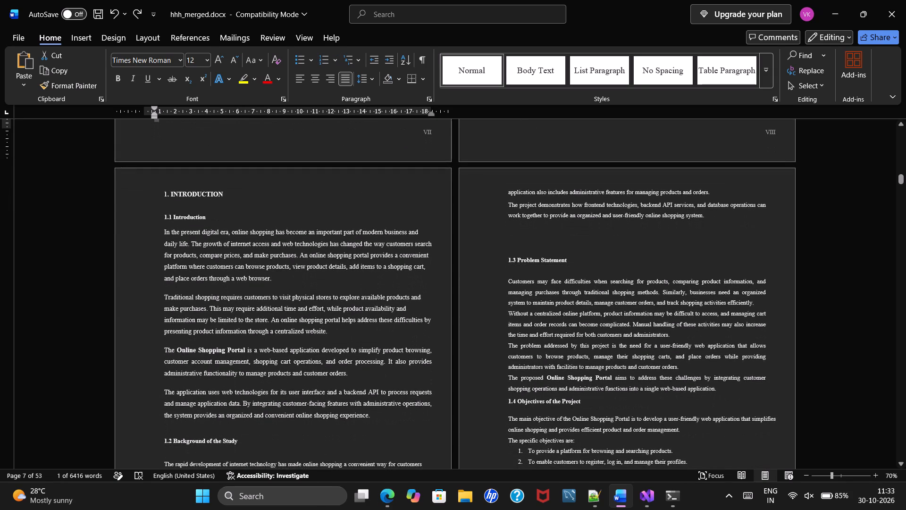
pyautogui.scroll(-3, 273, 336)
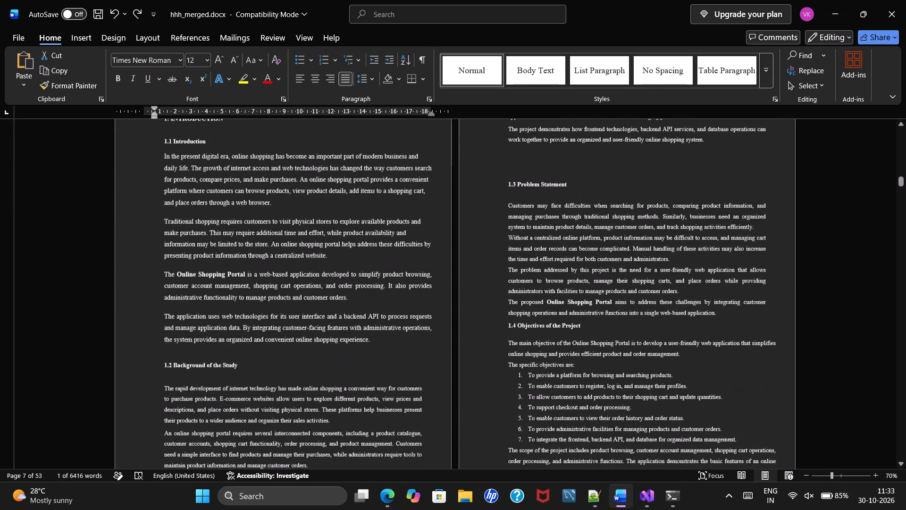
pyautogui.scroll(1, 273, 336)
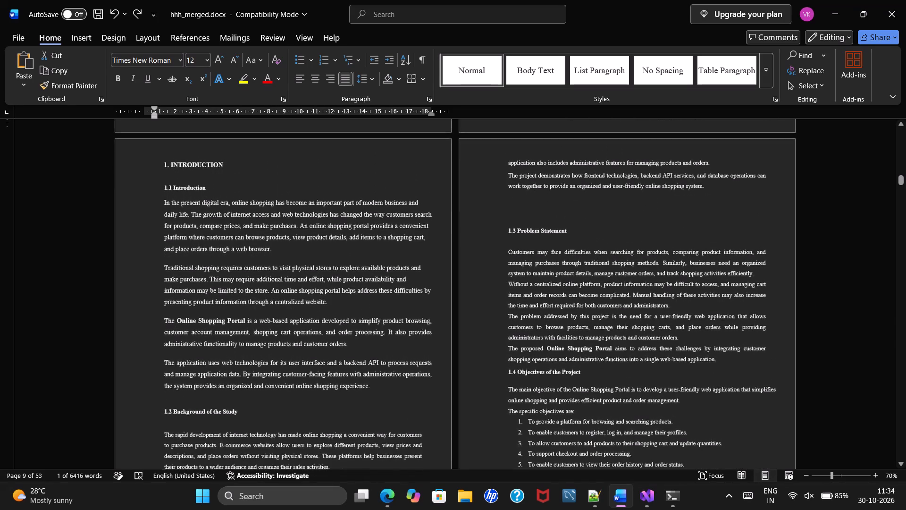
pyautogui.scroll(1, 273, 336)
pyautogui.scroll(-5, 273, 336)
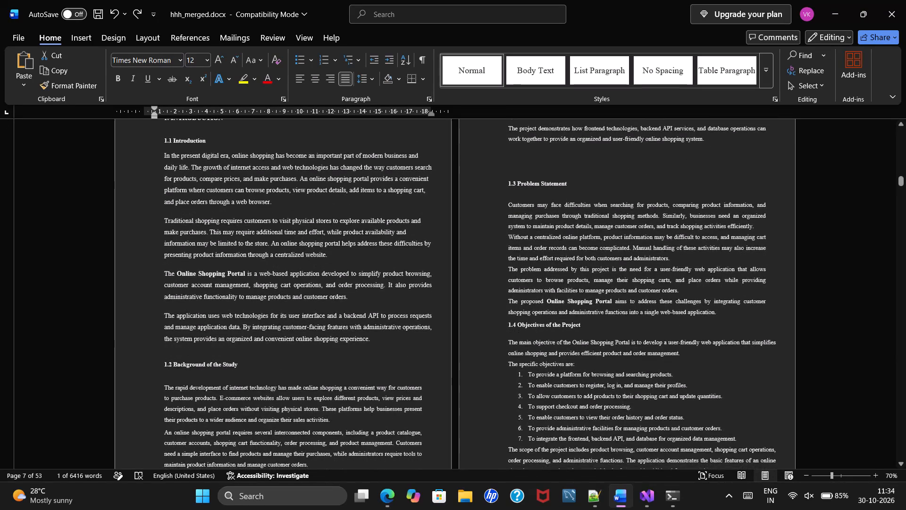
pyautogui.scroll(-3, 273, 336)
pyautogui.scroll(7, 273, 336)
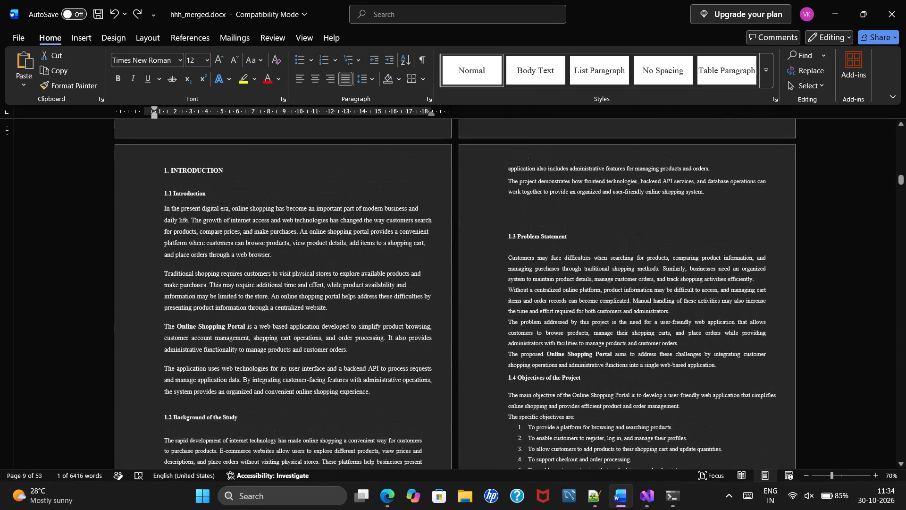
pyautogui.scroll(-2, 273, 336)
pyautogui.scroll(1, 273, 336)
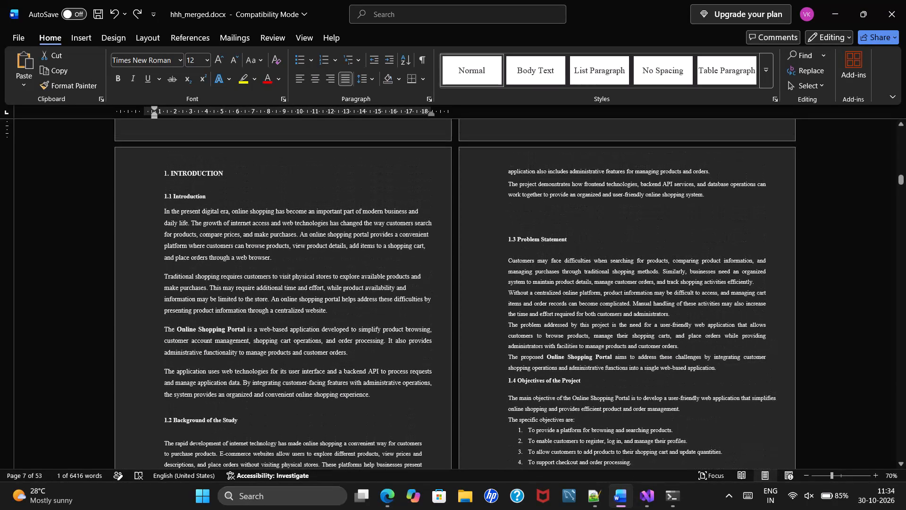
# Insert two blank lines after the section 1.2 paragraph ending "manage customer orders" to push the next paragraph onto the following page.
pyautogui.scroll(-4, 273, 336)
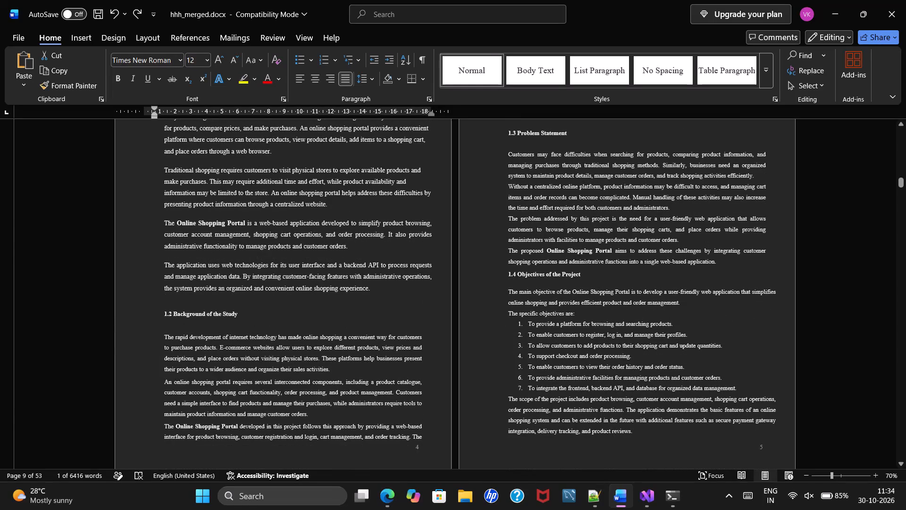
pyautogui.click(319, 414)
pyautogui.press('Return')
pyautogui.press('Return')
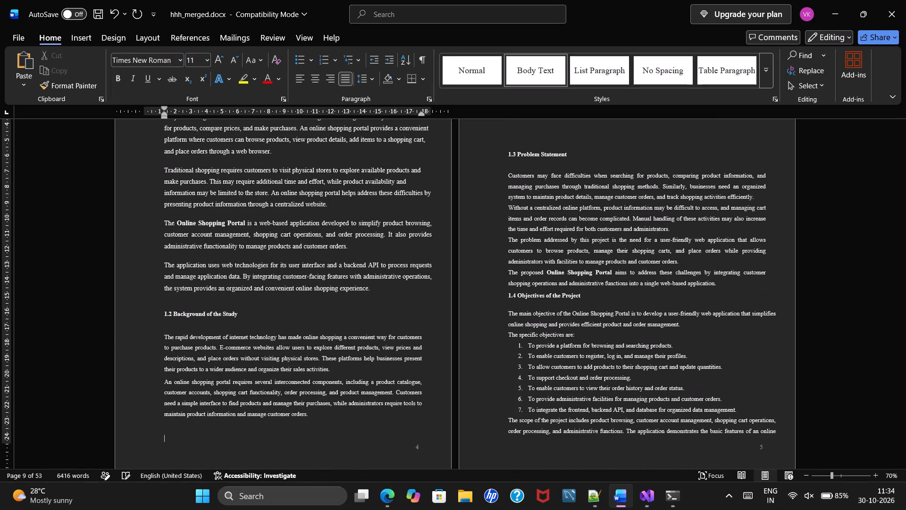
# Delete two empty lines above the "1.3 Problem Statement" heading.
pyautogui.scroll(4, 319, 414)
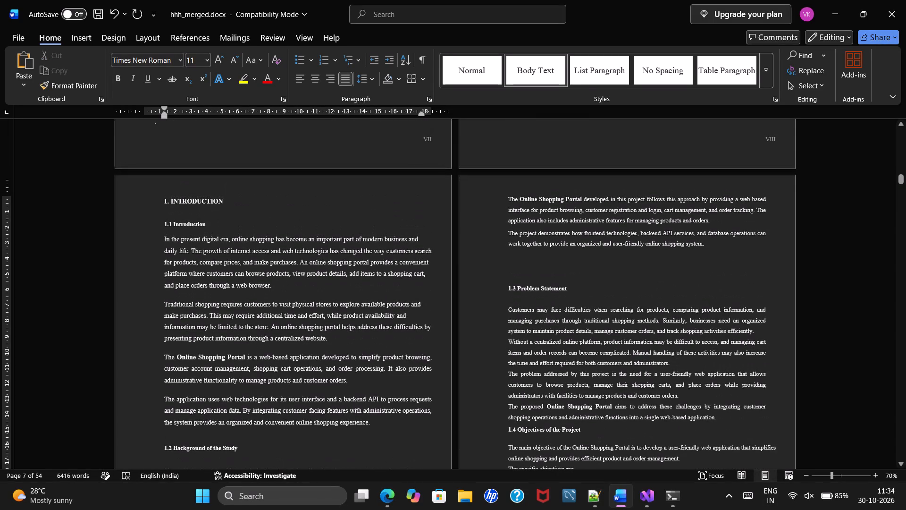
pyautogui.click(537, 282)
pyautogui.press('BackSpace')
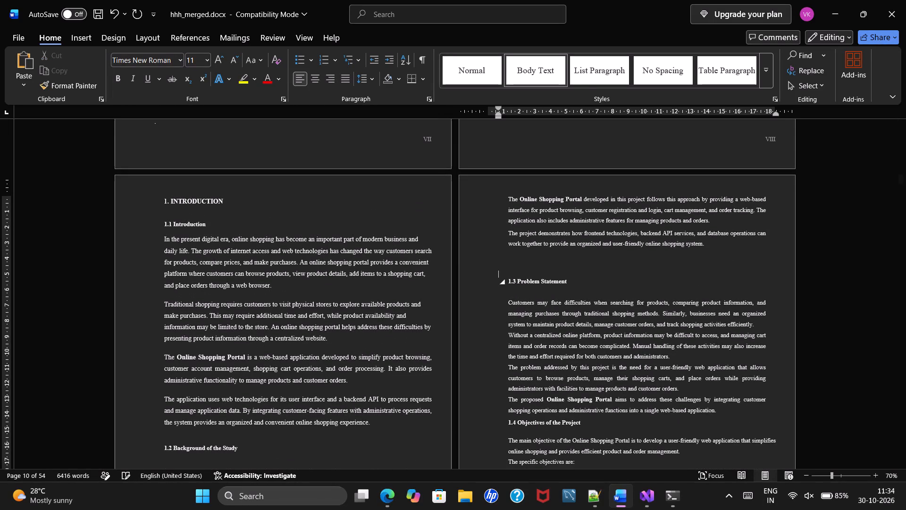
pyautogui.press('BackSpace')
# Insert two blank lines after the 3.4 C# paragraph to push "3.5 ASP.NET Core Web API" onto the next page.
pyautogui.scroll(-8, 537, 282)
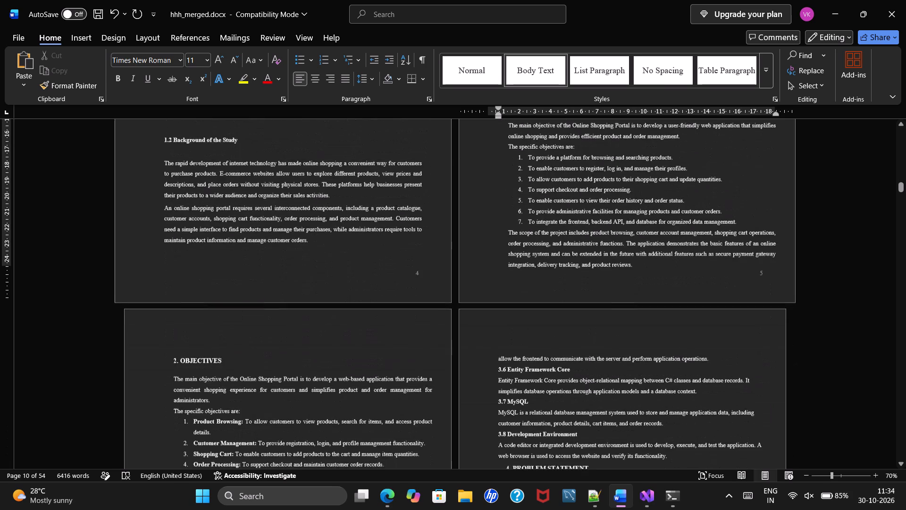
pyautogui.scroll(-13, 537, 282)
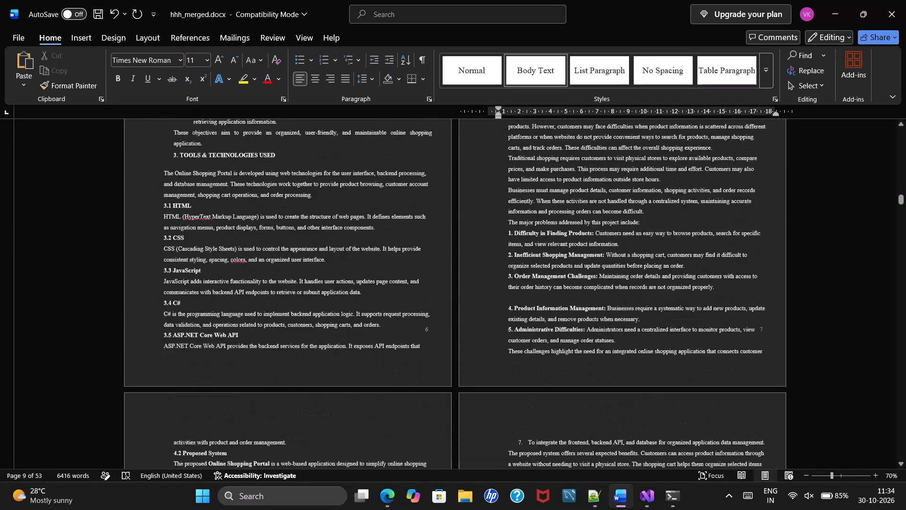
pyautogui.scroll(-3, 537, 282)
pyautogui.scroll(5, 537, 282)
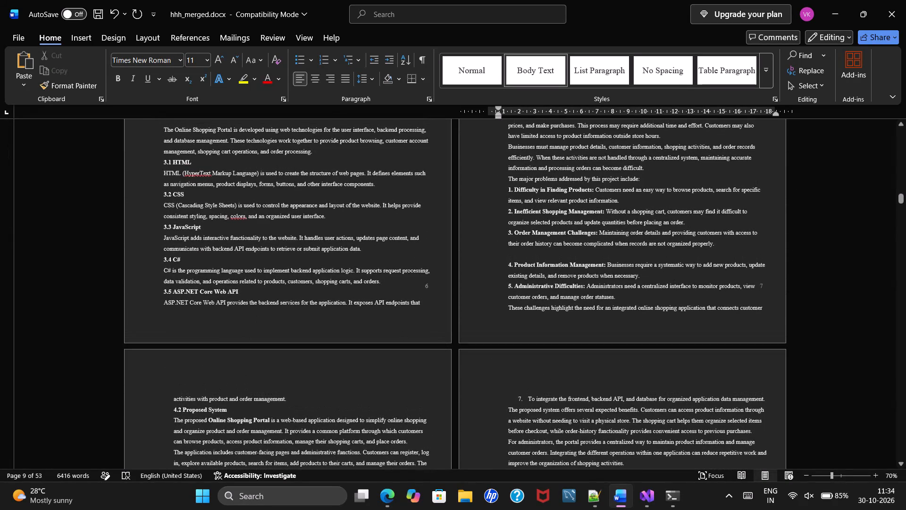
pyautogui.click(382, 281)
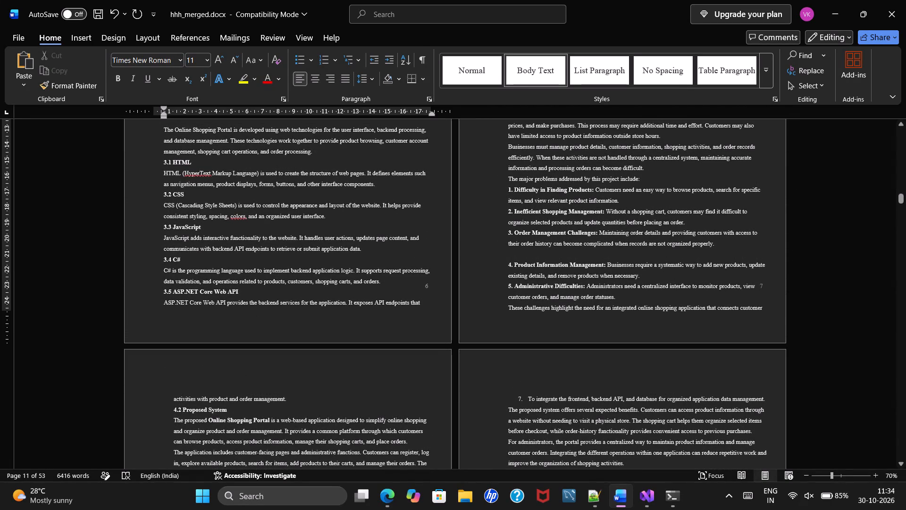
pyautogui.press('Return')
pyautogui.press('Return')
# Insert a blank line after "4. Product Information Management" to push item 5 onto the next page, undoing the automatic list formatting.
pyautogui.scroll(3, 382, 281)
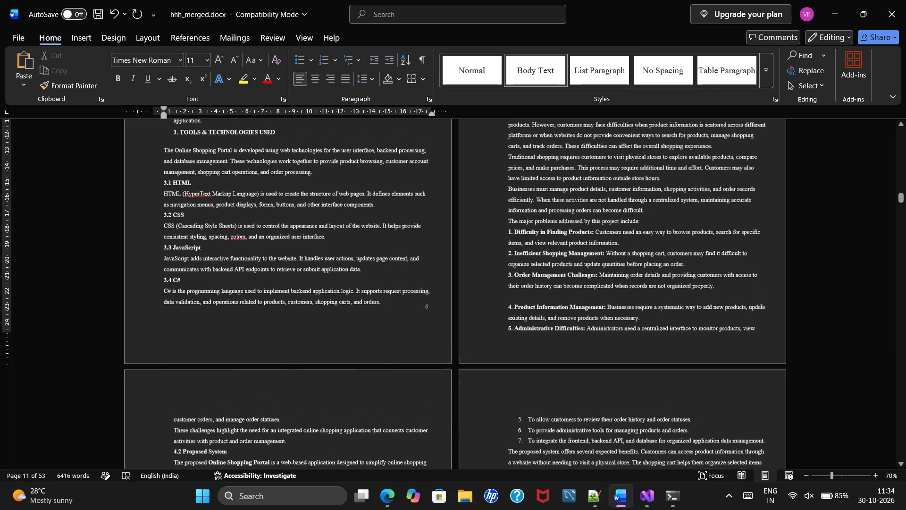
pyautogui.scroll(4, 382, 281)
pyautogui.scroll(-3, 382, 281)
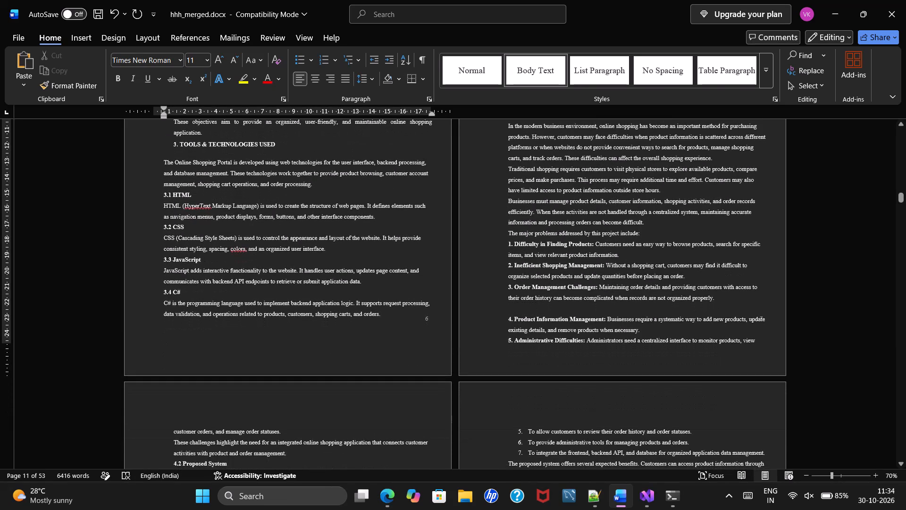
pyautogui.click(549, 314)
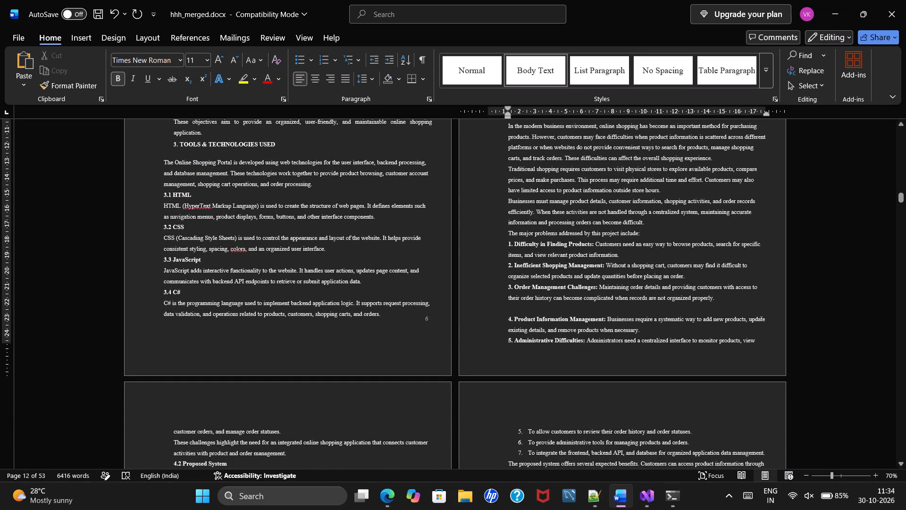
pyautogui.click(650, 331)
pyautogui.press('Return')
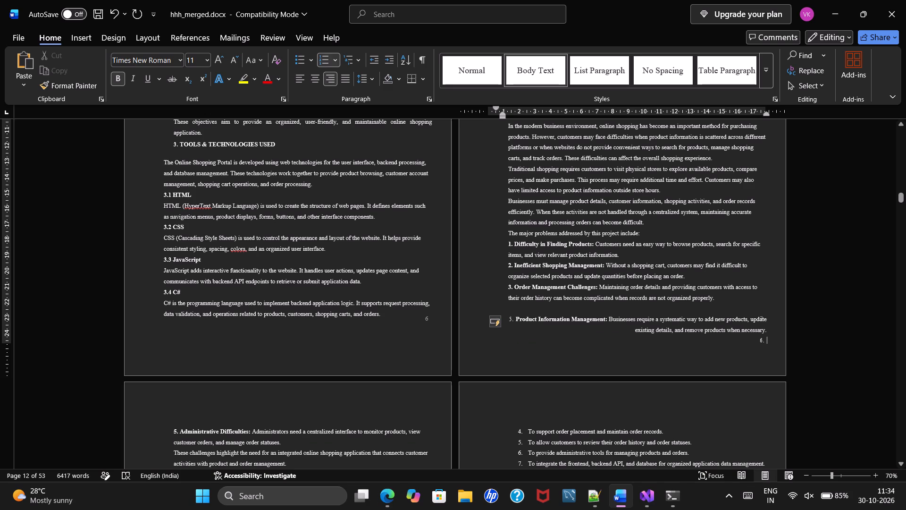
pyautogui.hotkey('ctrl', 'z')
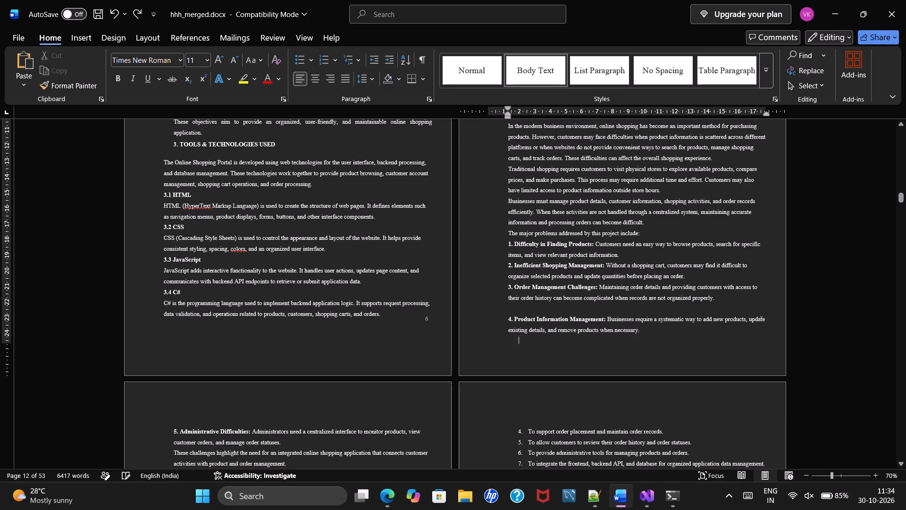
# Review the page layout from section 4.2 Proposed System to the start of chapter 5 Design Screens.
pyautogui.scroll(-3, 622, 337)
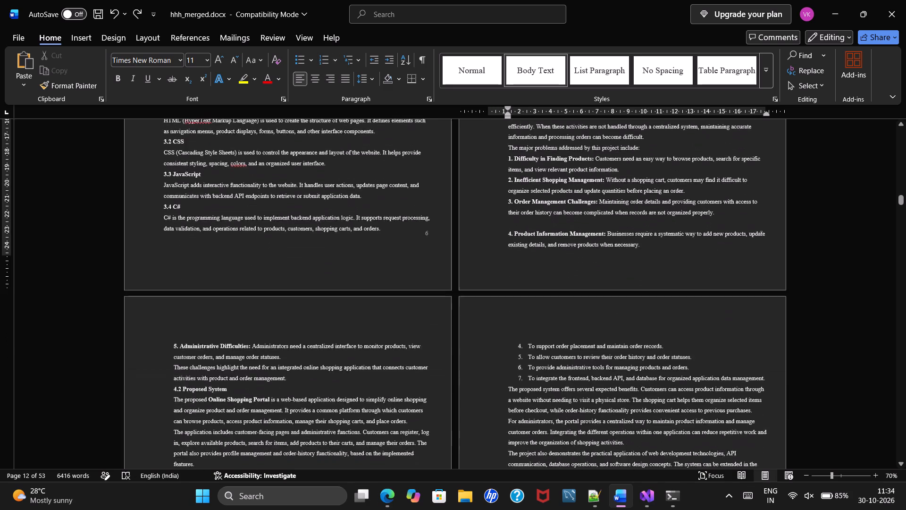
pyautogui.scroll(-4, 622, 337)
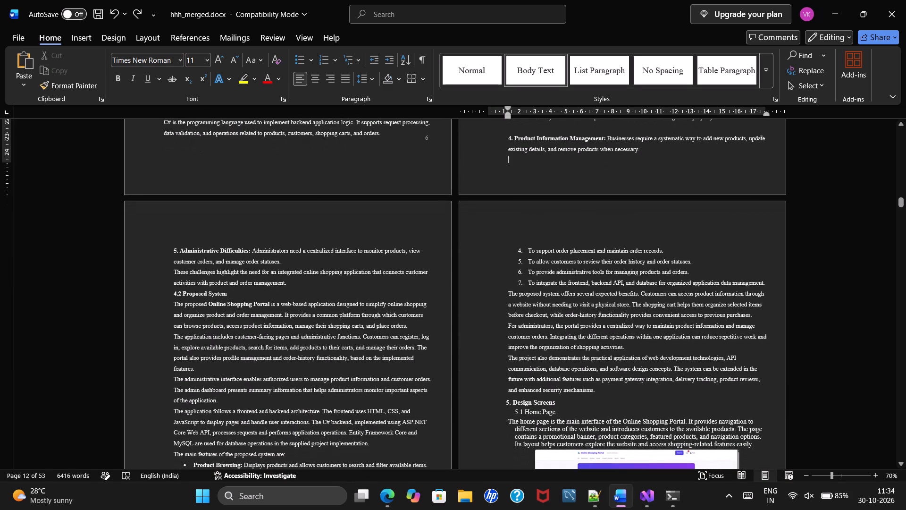
pyautogui.scroll(-2, 520, 251)
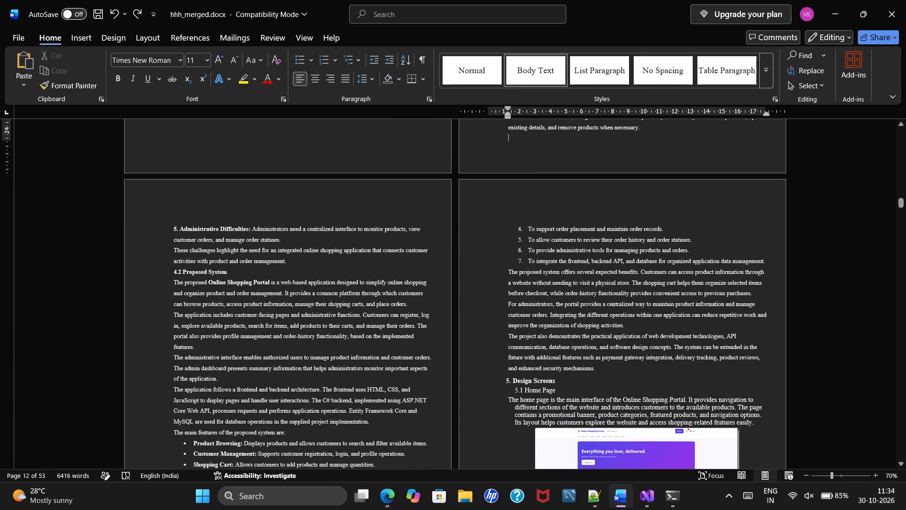
pyautogui.scroll(-4, 520, 251)
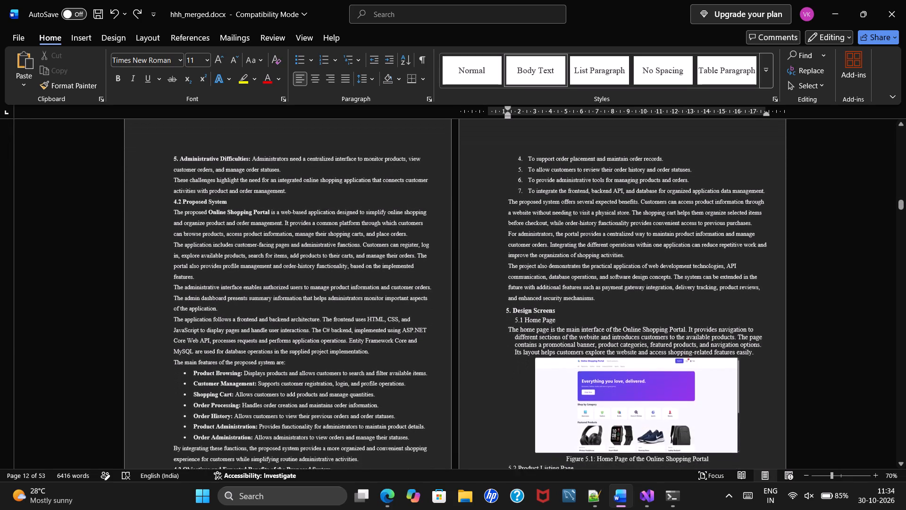
pyautogui.scroll(-2, 520, 251)
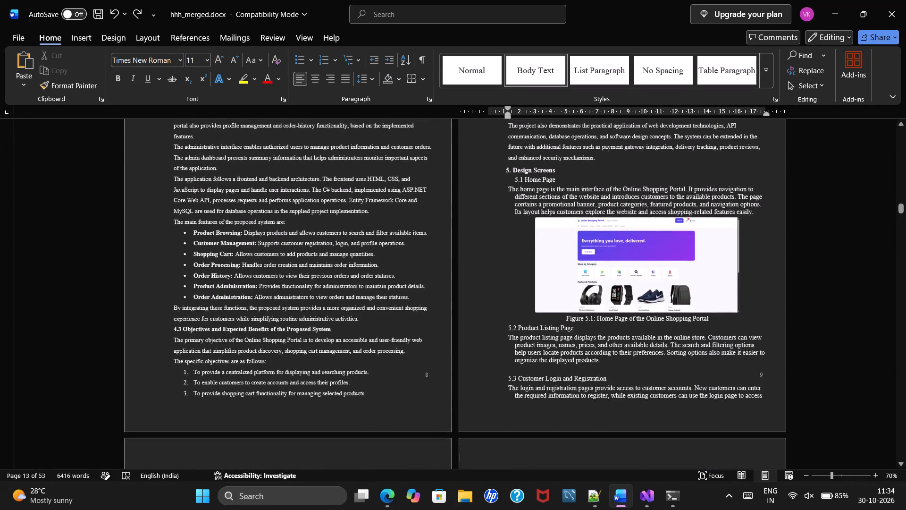
# Set the line spacing to 1.5 from the "4.1 Existing System and Problems" heading through the paragraph ending "enhanced security mechanisms".
pyautogui.scroll(6, 520, 251)
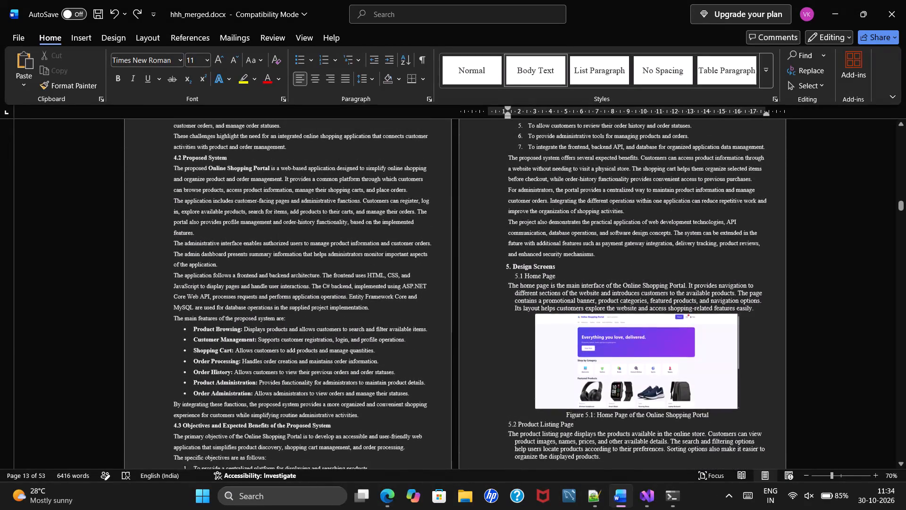
pyautogui.scroll(1, 520, 251)
pyautogui.scroll(13, 288, 222)
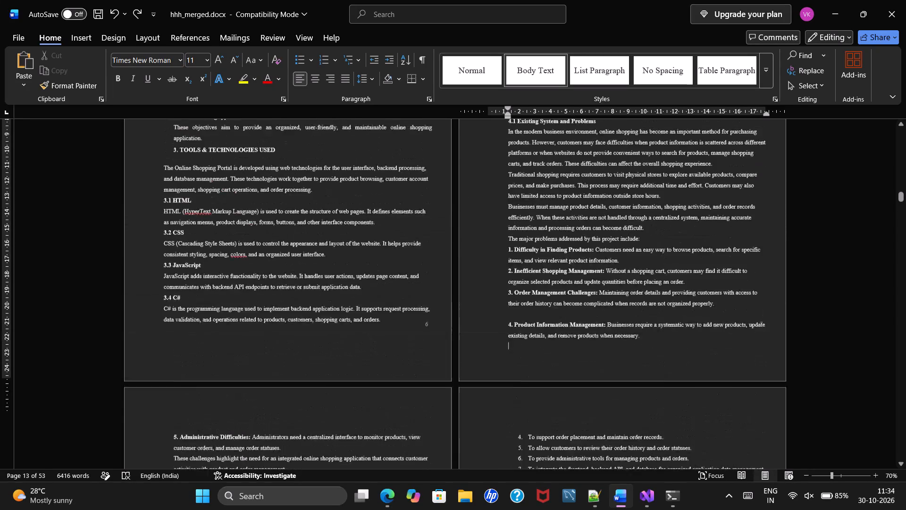
pyautogui.scroll(3, 288, 222)
pyautogui.scroll(2, 365, 243)
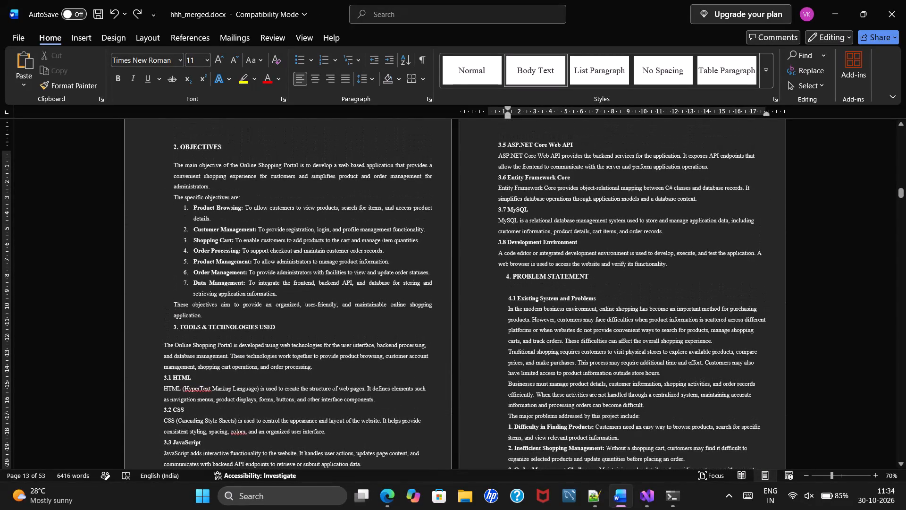
pyautogui.scroll(1, 365, 243)
pyautogui.scroll(-2, 365, 243)
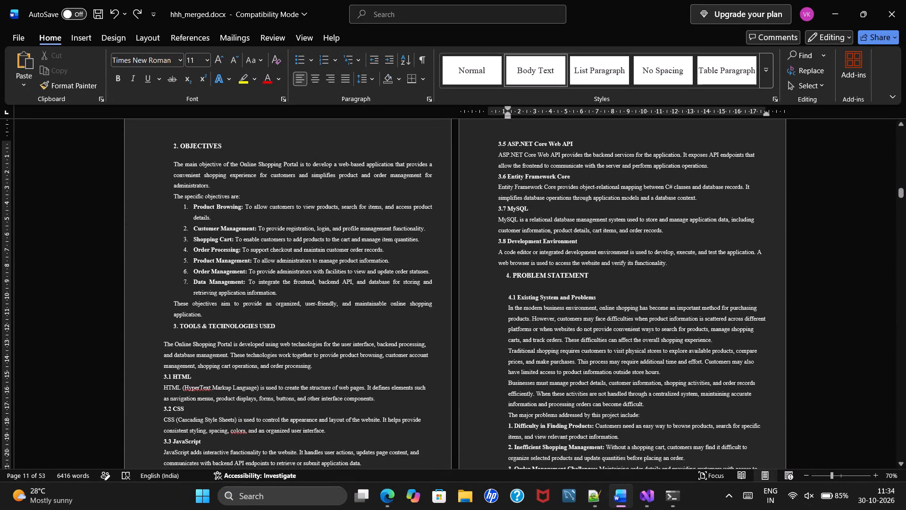
pyautogui.moveTo(506, 296); pyautogui.dragTo(405, 475)
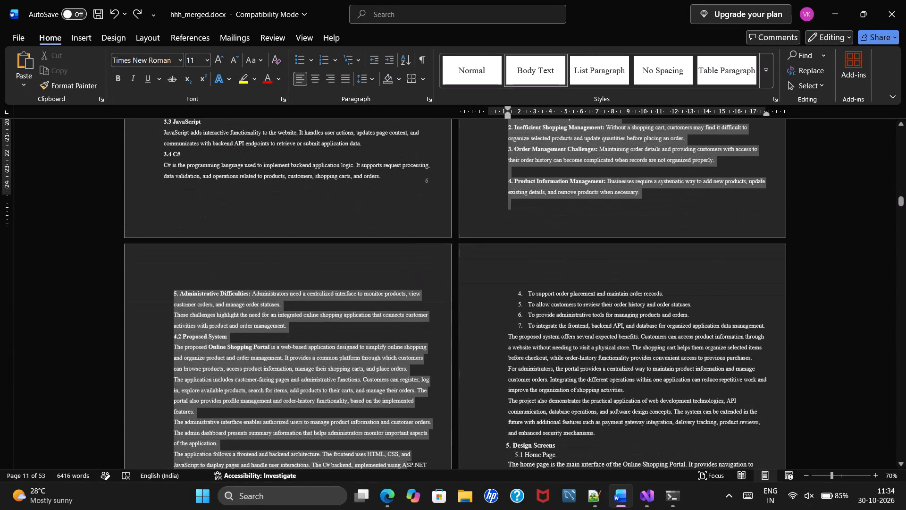
pyautogui.moveTo(405, 475); pyautogui.dragTo(405, 419)
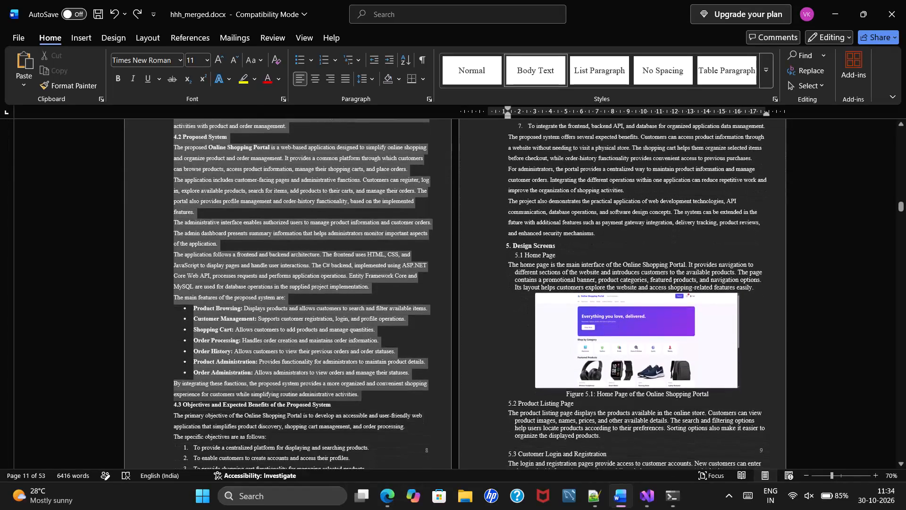
pyautogui.moveTo(405, 419); pyautogui.dragTo(514, 303)
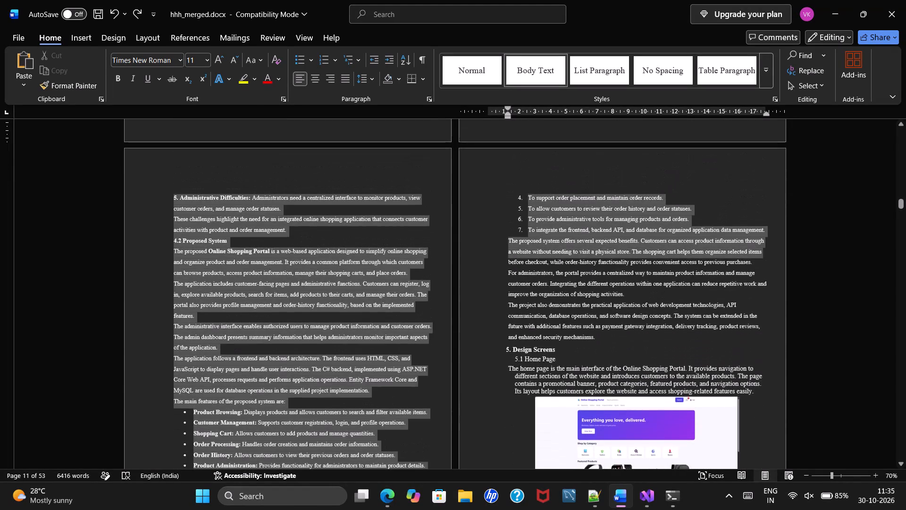
pyautogui.moveTo(514, 303); pyautogui.dragTo(624, 336)
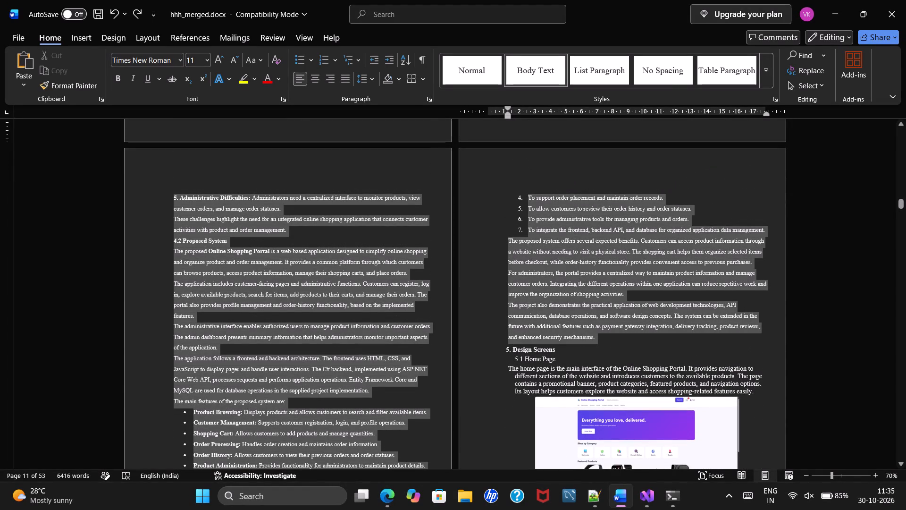
pyautogui.moveTo(624, 336); pyautogui.dragTo(619, 338)
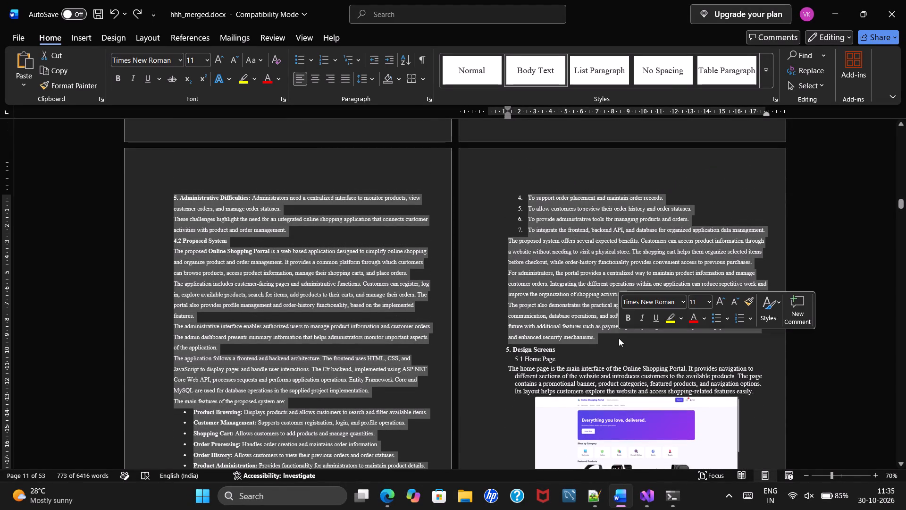
pyautogui.click(372, 80)
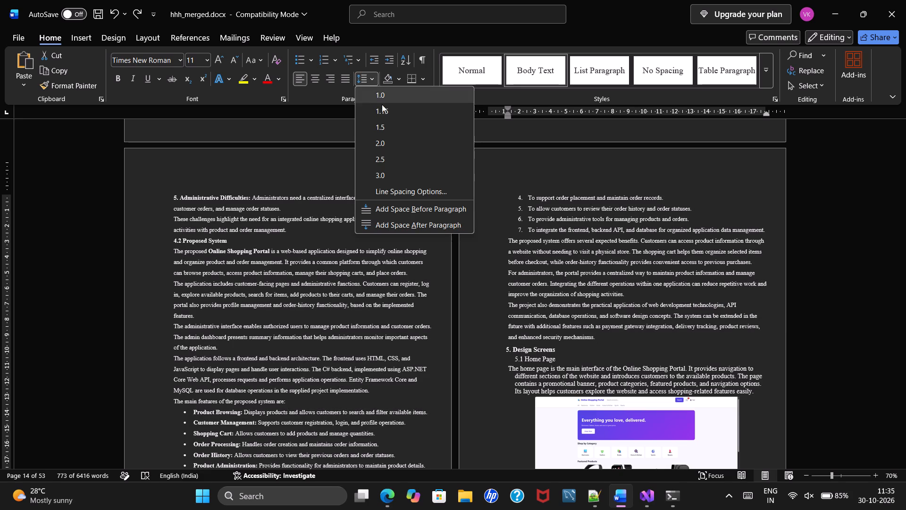
pyautogui.click(388, 127)
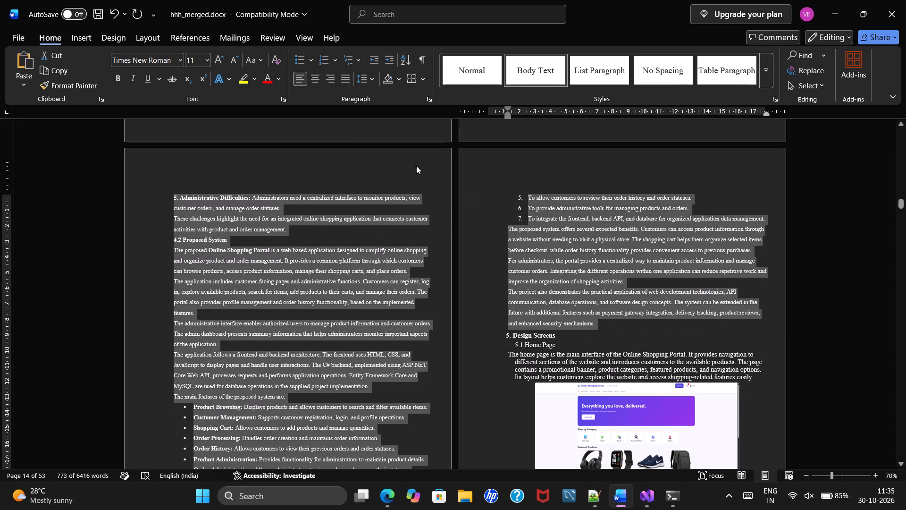
pyautogui.click(829, 264)
# Insert four blank lines after "The specific objectives are as follows:" in section 4.3 to push the numbered objectives onto the next page.
pyautogui.scroll(-1, 523, 247)
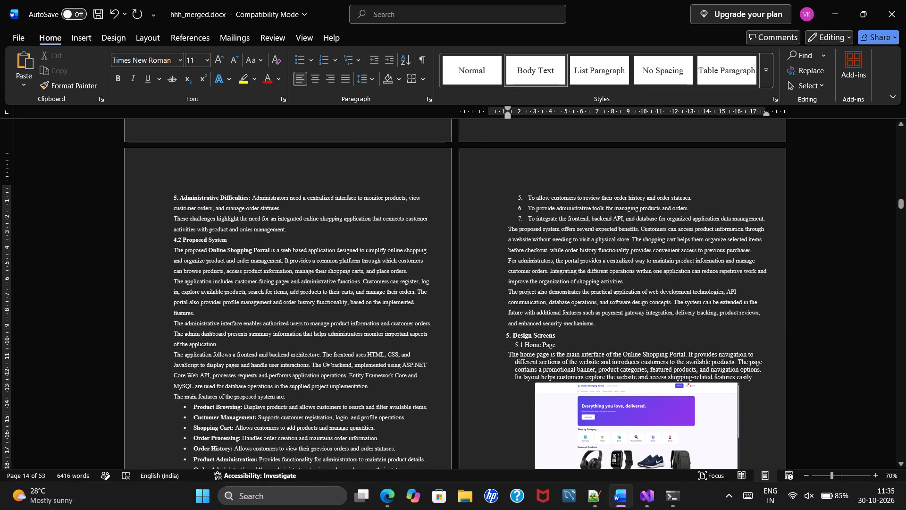
pyautogui.scroll(-8, 523, 247)
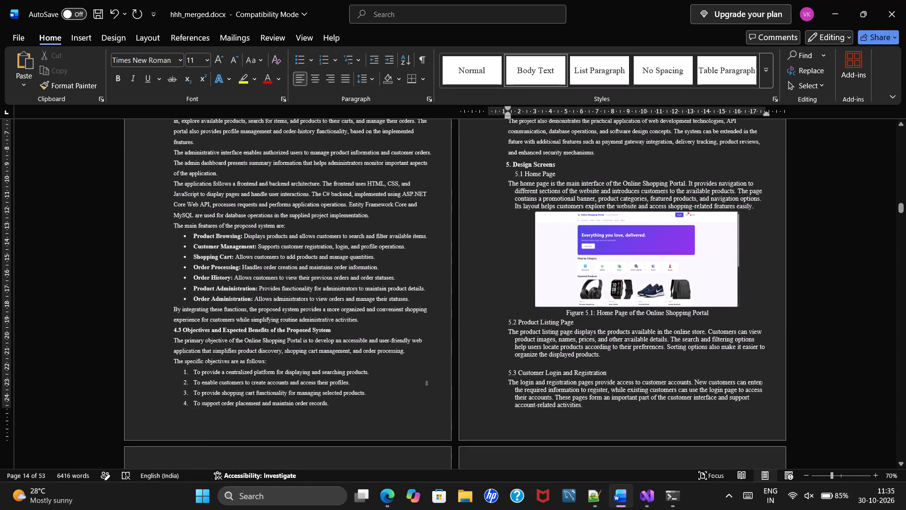
pyautogui.click(272, 363)
pyautogui.press('Return')
pyautogui.press('Return')
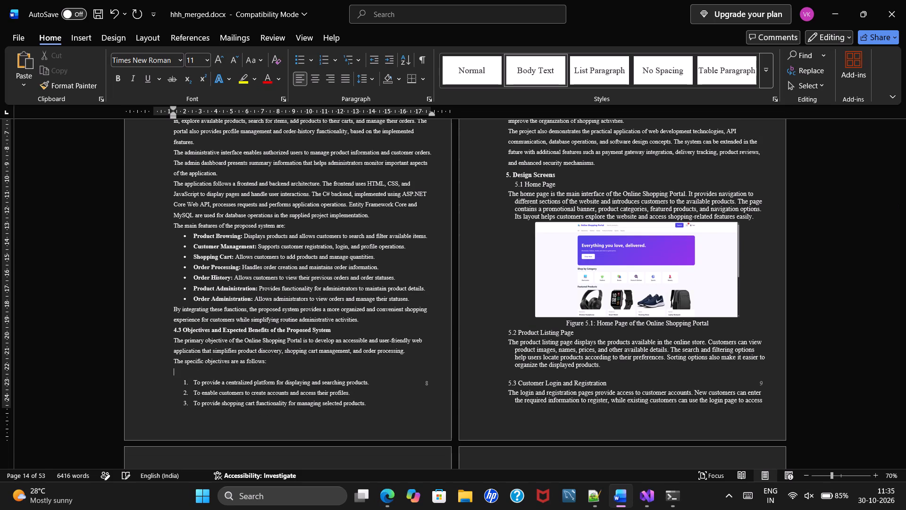
pyautogui.press('Return')
pyautogui.press('Return')
# Set 1.5 line spacing from the blank line above the 4.1 heading through the blank line after "3. Order Management Challenges".
pyautogui.scroll(1, 442, 283)
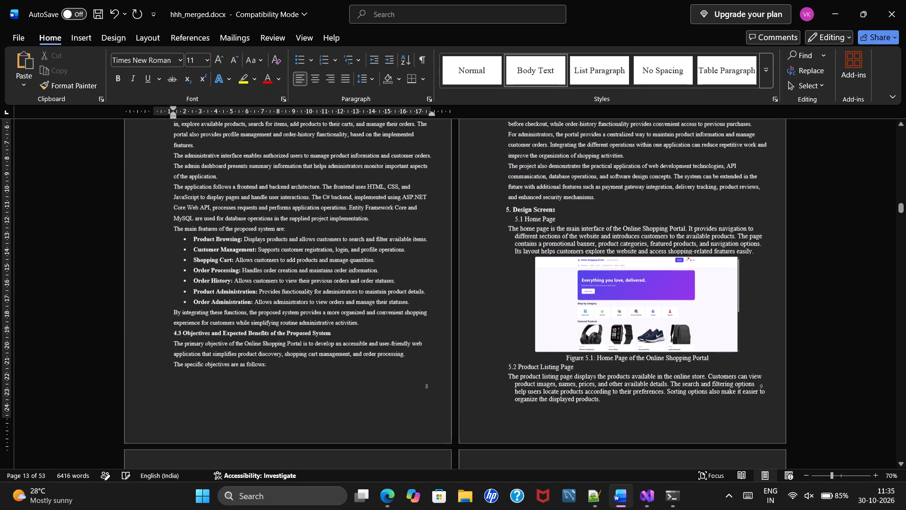
pyautogui.scroll(1, 442, 283)
pyautogui.scroll(-4, 442, 283)
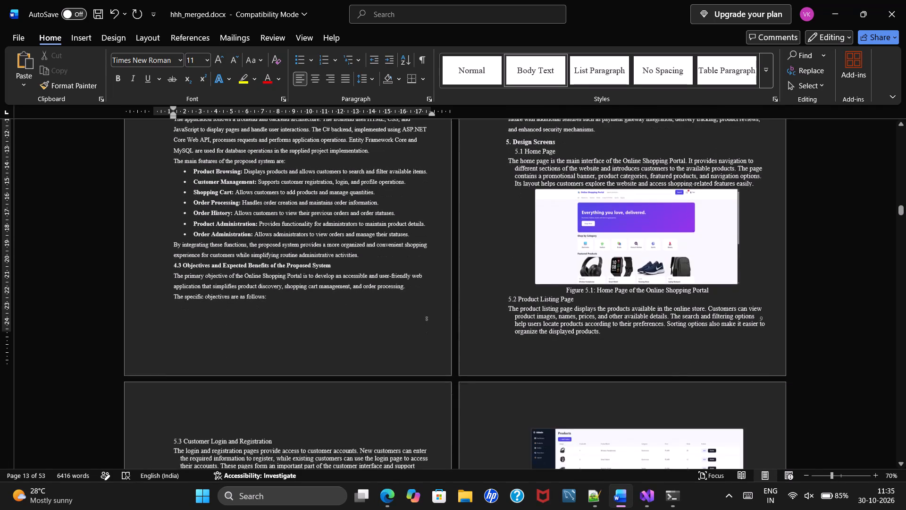
pyautogui.scroll(-3, 442, 283)
pyautogui.scroll(3, 442, 283)
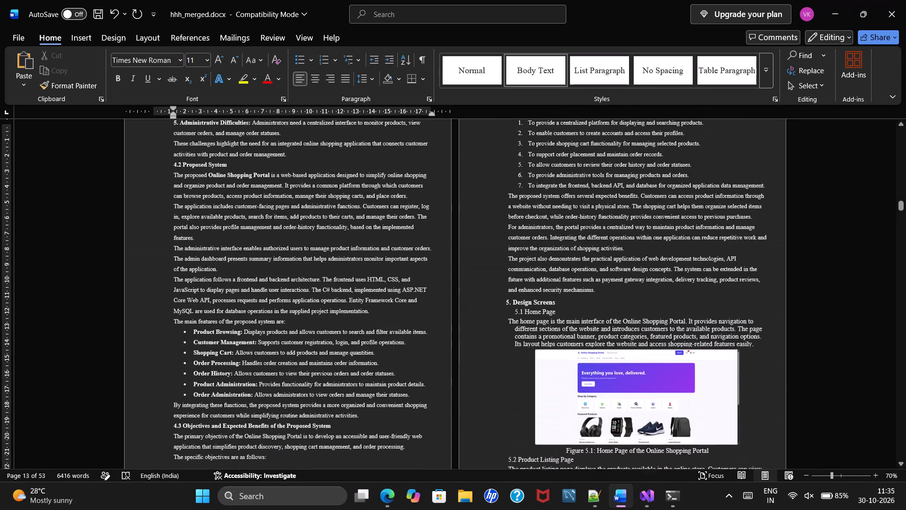
pyautogui.scroll(2, 442, 283)
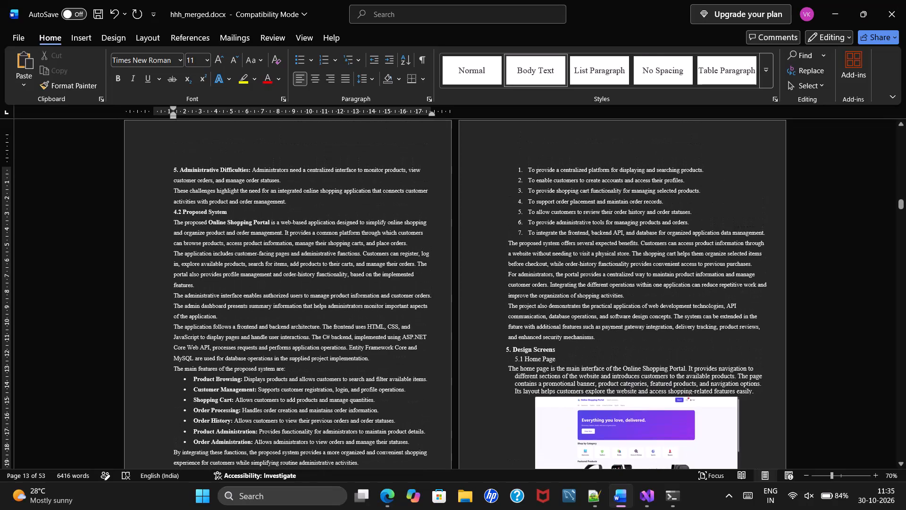
pyautogui.scroll(8, 155, 167)
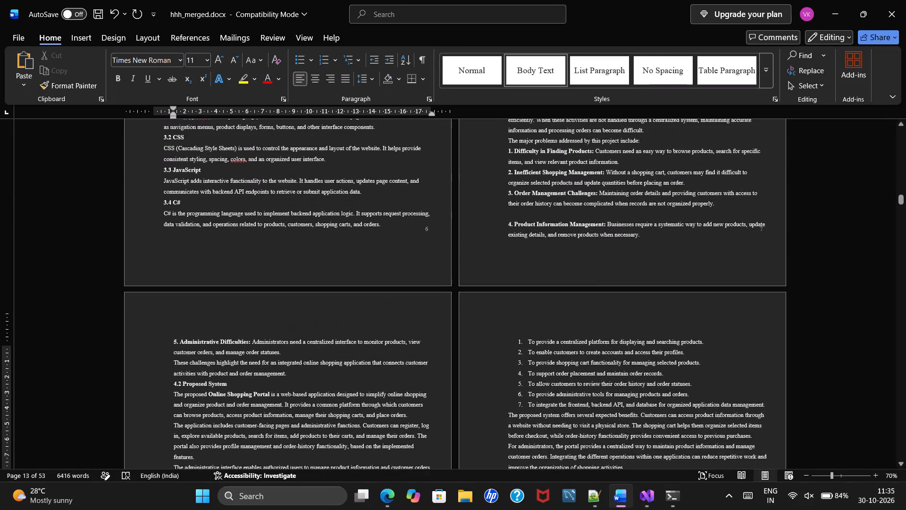
pyautogui.scroll(5, 155, 167)
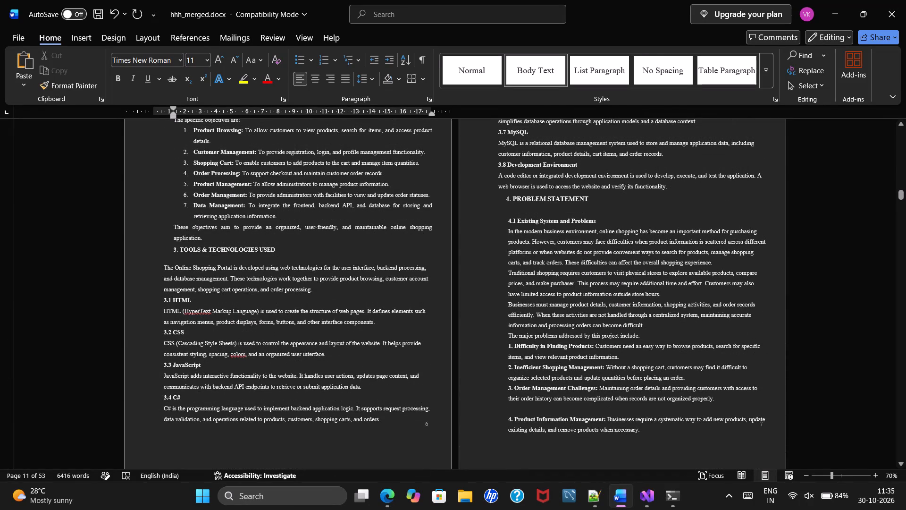
pyautogui.moveTo(495, 211); pyautogui.dragTo(712, 406)
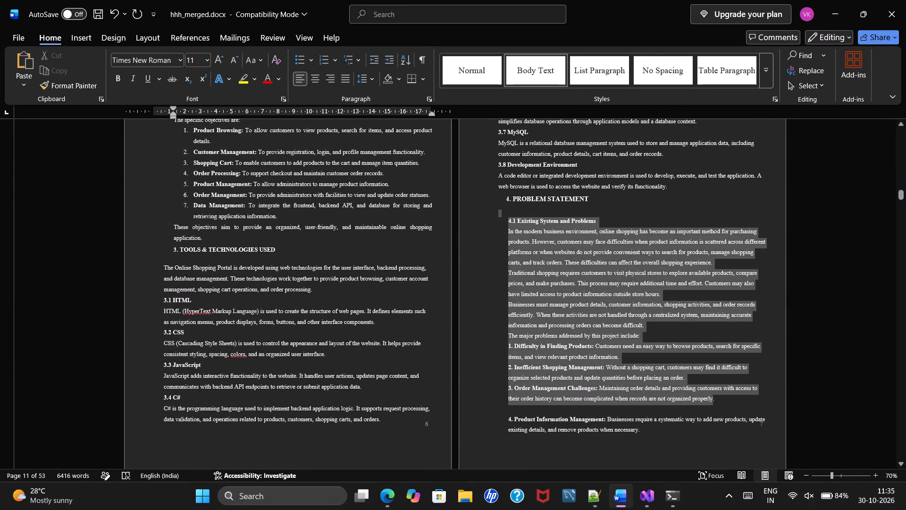
pyautogui.moveTo(712, 406); pyautogui.dragTo(719, 407)
pyautogui.click(375, 77)
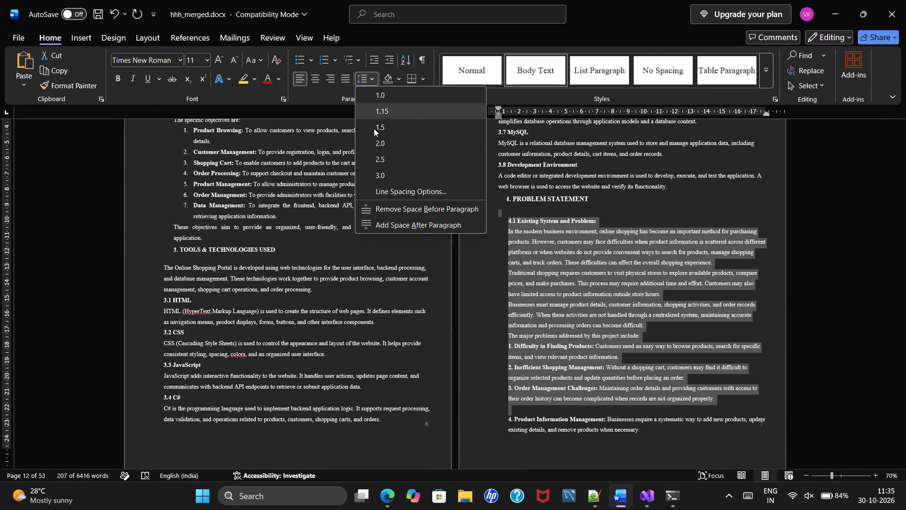
pyautogui.click(393, 129)
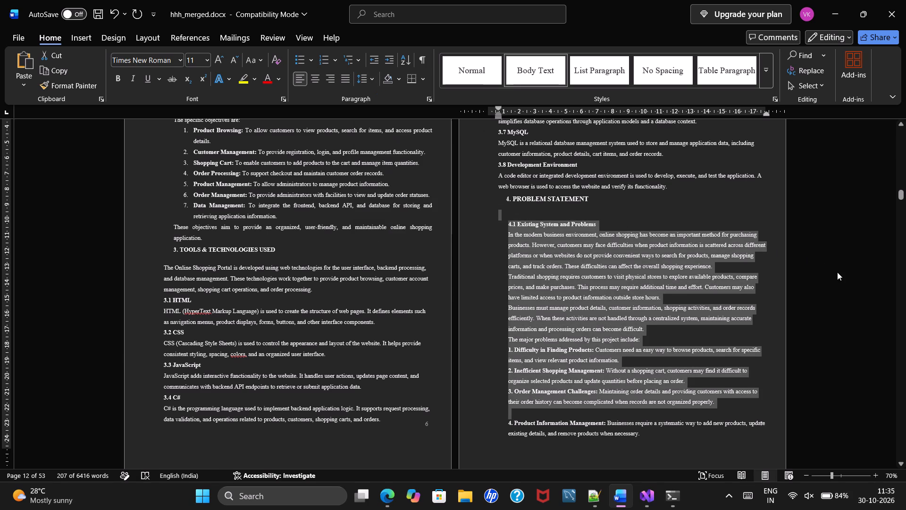
pyautogui.click(842, 275)
# Delete three empty lines above the "5.6 Product Management Page" heading.
pyautogui.scroll(-7, 842, 275)
pyautogui.scroll(12, 842, 275)
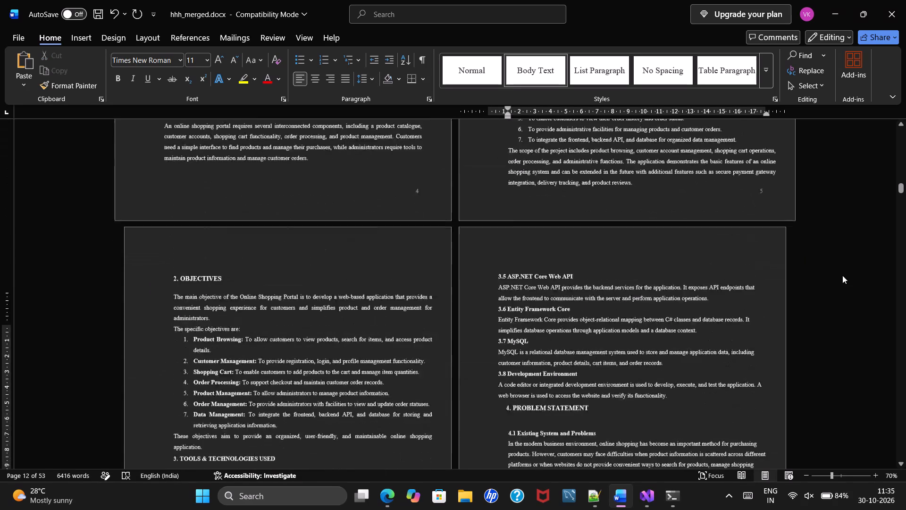
pyautogui.scroll(-11, 842, 275)
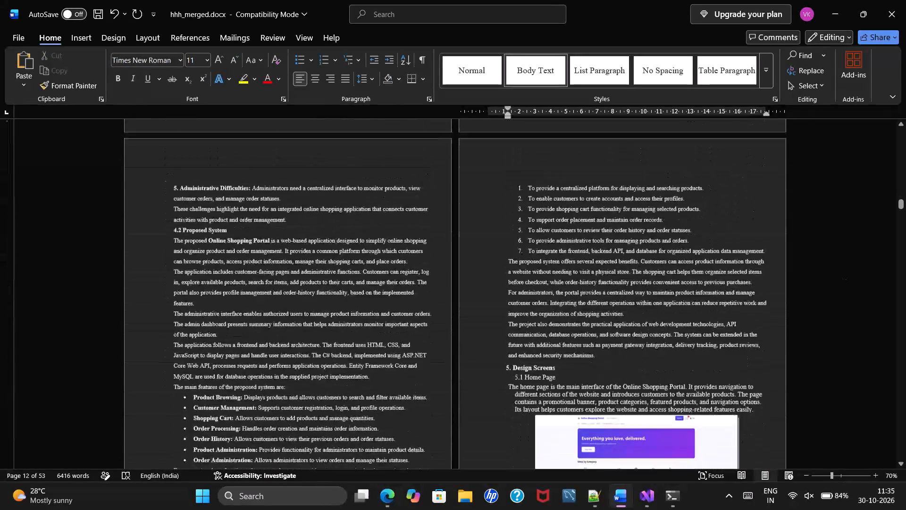
pyautogui.scroll(-4, 842, 275)
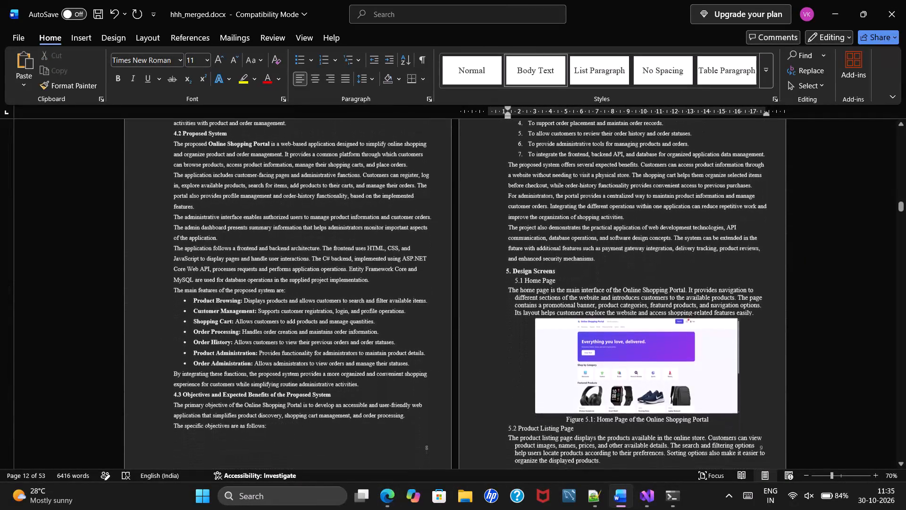
pyautogui.scroll(-8, 842, 275)
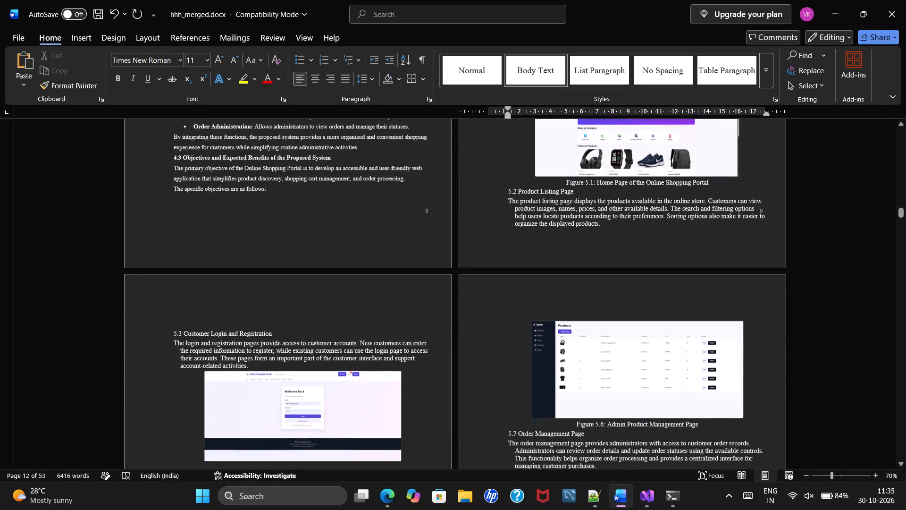
pyautogui.scroll(-7, 842, 275)
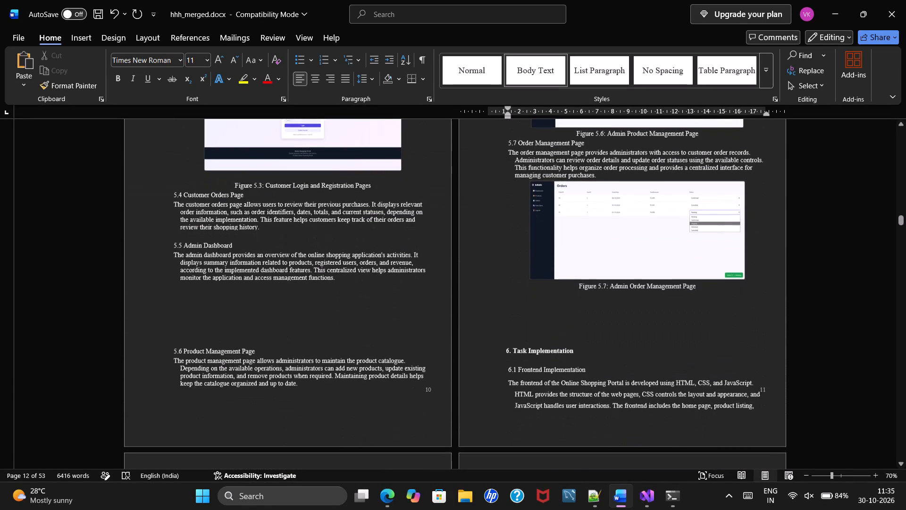
pyautogui.click(241, 332)
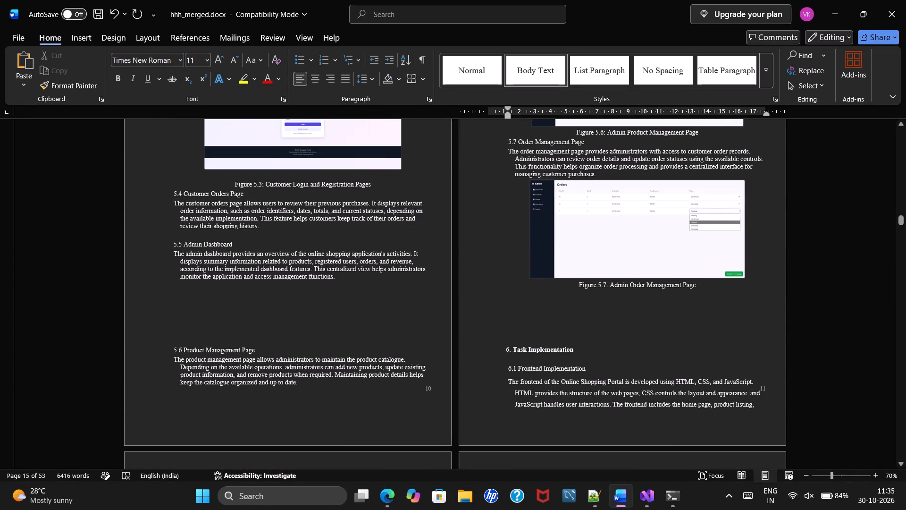
pyautogui.press('BackSpace')
pyautogui.press('BackSpace')
pyautogui.press('BackSpace')
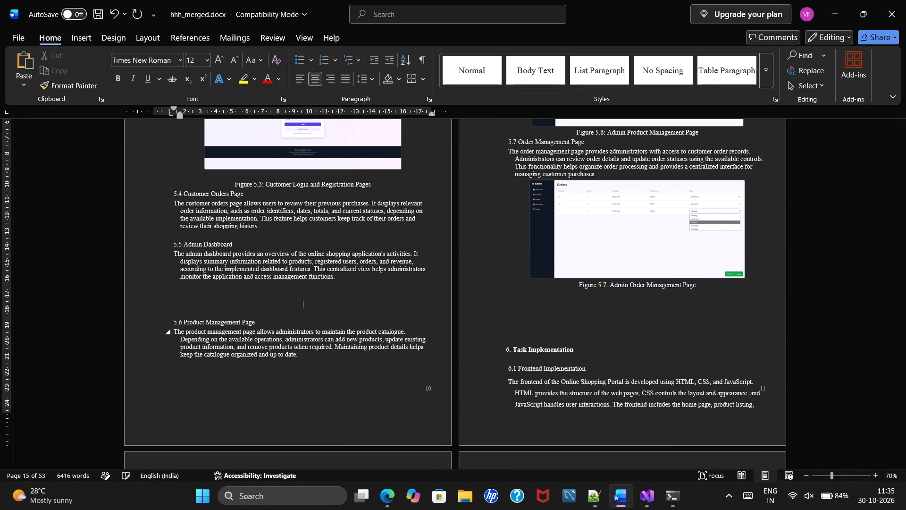
# Delete three more empty lines above the "5.6 Product Management Page" heading, keeping one blank line after the 5.5 Admin Dashboard paragraph.
pyautogui.press('BackSpace')
pyautogui.press('BackSpace')
pyautogui.press('BackSpace')
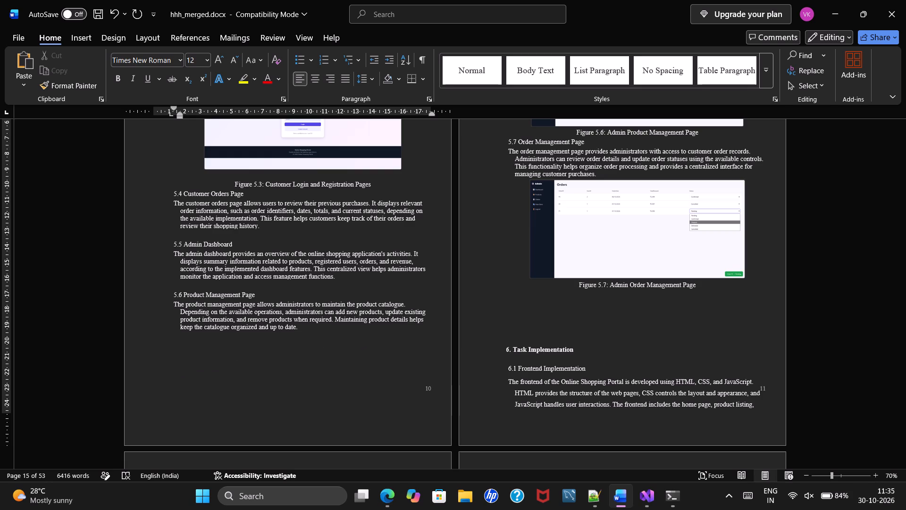
pyautogui.press('Down')
pyautogui.press('BackSpace')
pyautogui.press('Return')
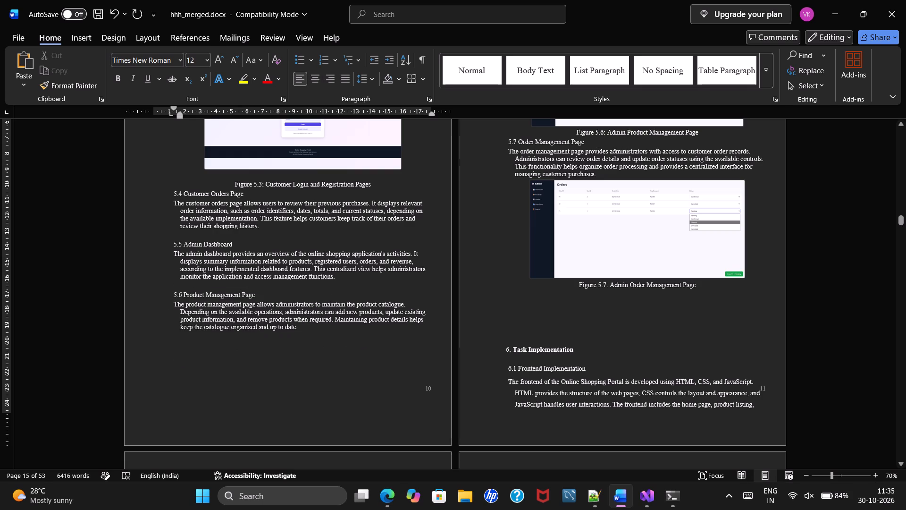
# Delete four empty lines above the "6. Task Implementation" heading.
pyautogui.scroll(6, 284, 331)
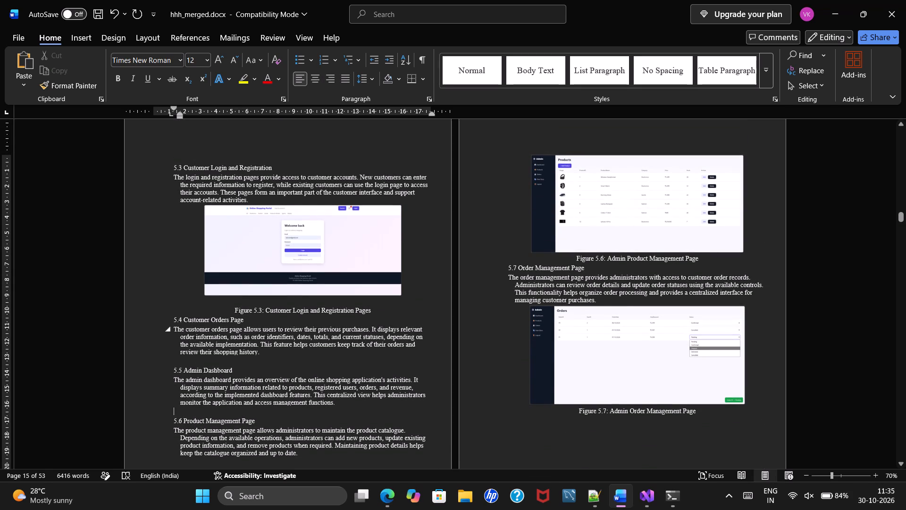
pyautogui.scroll(-3, 284, 331)
pyautogui.click(551, 379)
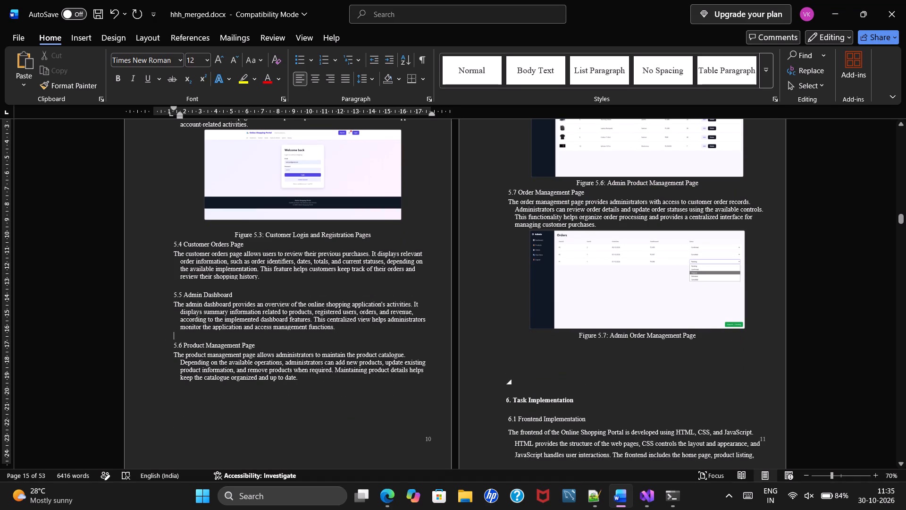
pyautogui.press('BackSpace')
pyautogui.press('BackSpace')
pyautogui.press('BackSpace')
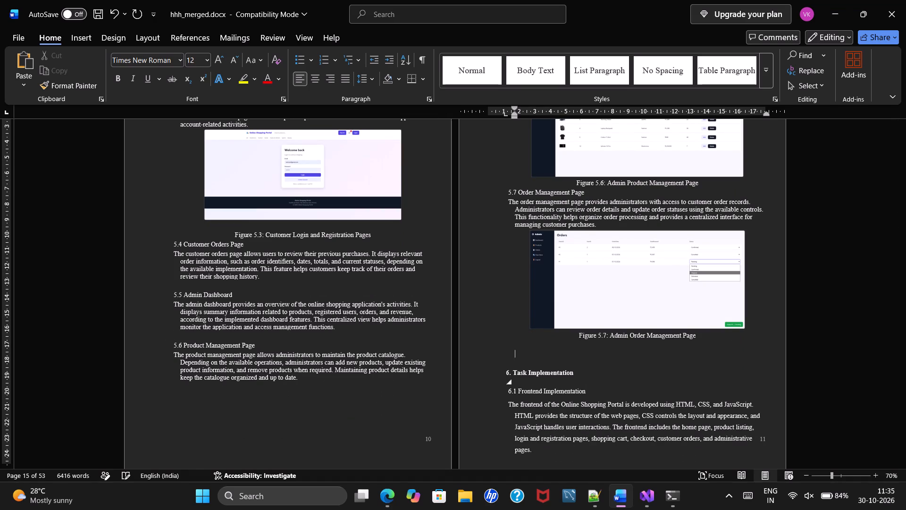
pyautogui.press('BackSpace')
# Insert a blank line after the 6.1 Frontend Implementation paragraph to push the "6.2 Backend Implementation" heading onto the next page.
pyautogui.scroll(-2, 671, 367)
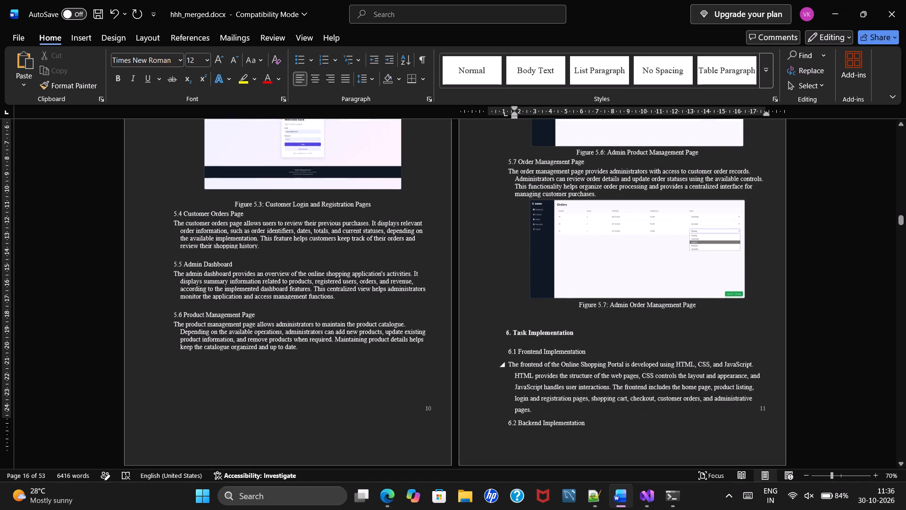
pyautogui.scroll(-4, 671, 367)
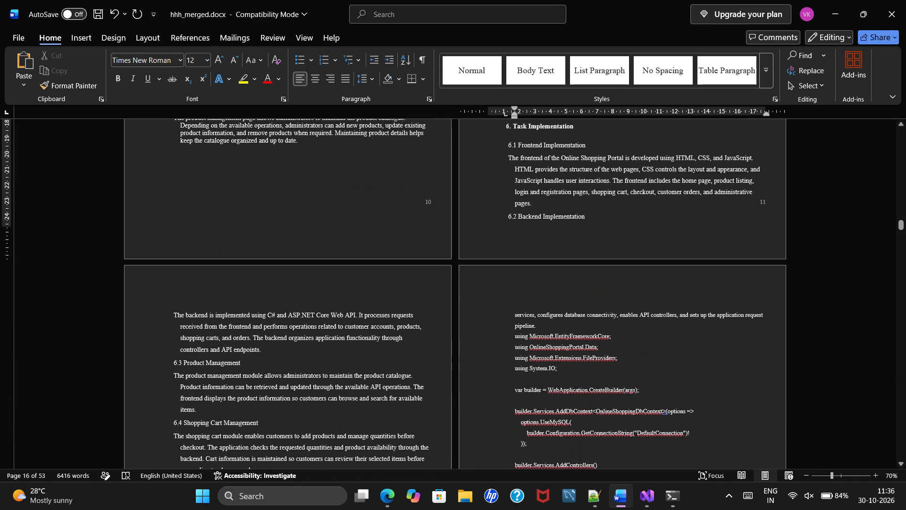
pyautogui.click(560, 204)
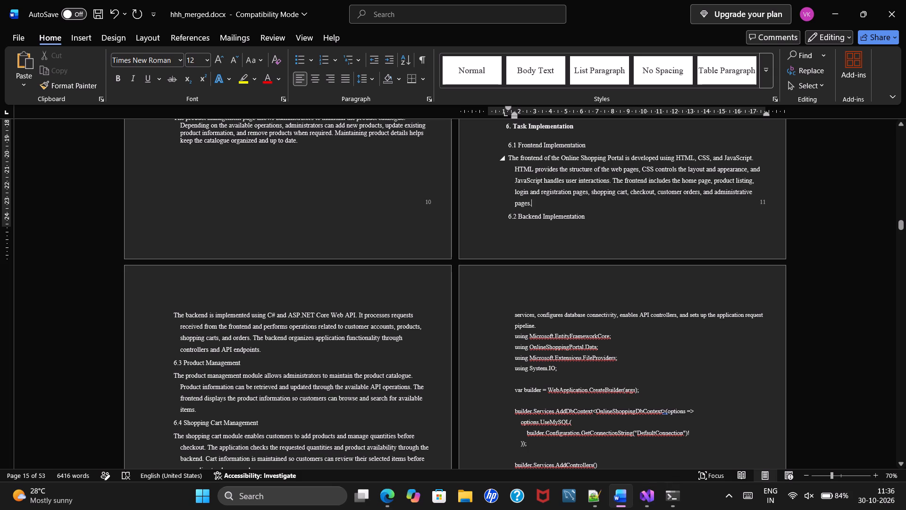
pyautogui.press('Return')
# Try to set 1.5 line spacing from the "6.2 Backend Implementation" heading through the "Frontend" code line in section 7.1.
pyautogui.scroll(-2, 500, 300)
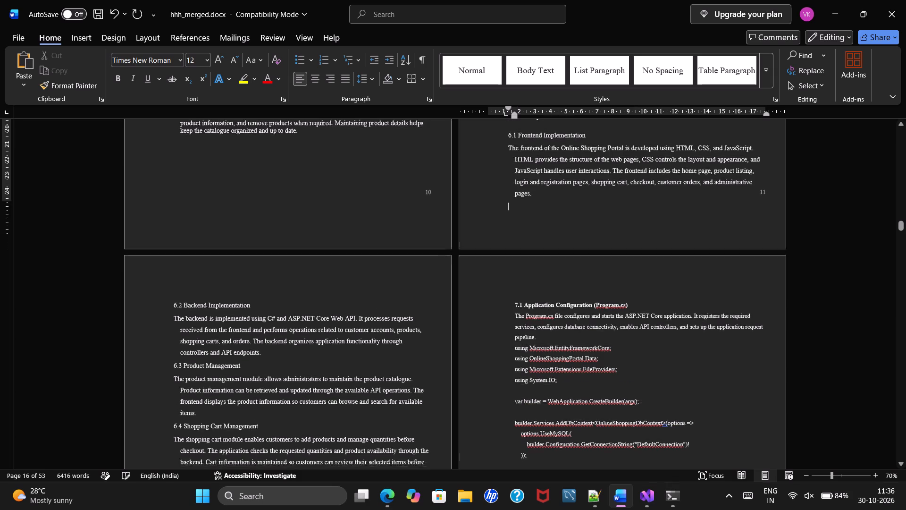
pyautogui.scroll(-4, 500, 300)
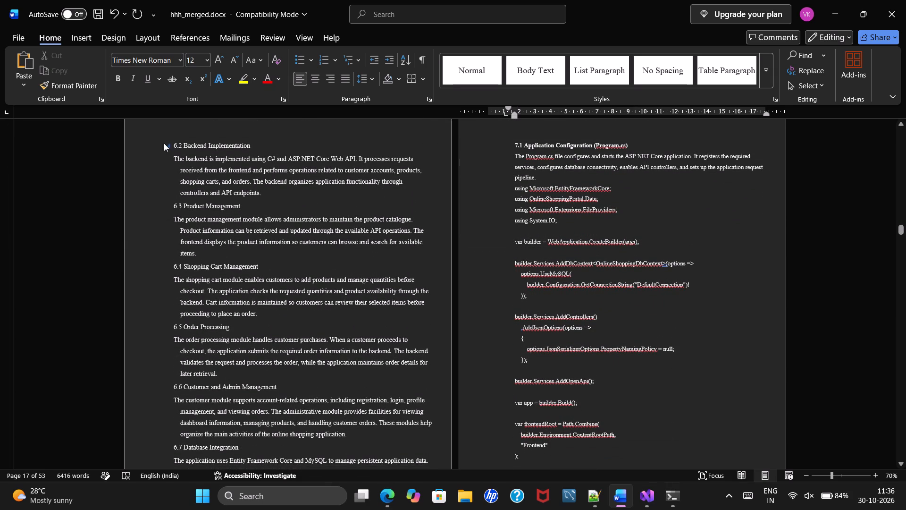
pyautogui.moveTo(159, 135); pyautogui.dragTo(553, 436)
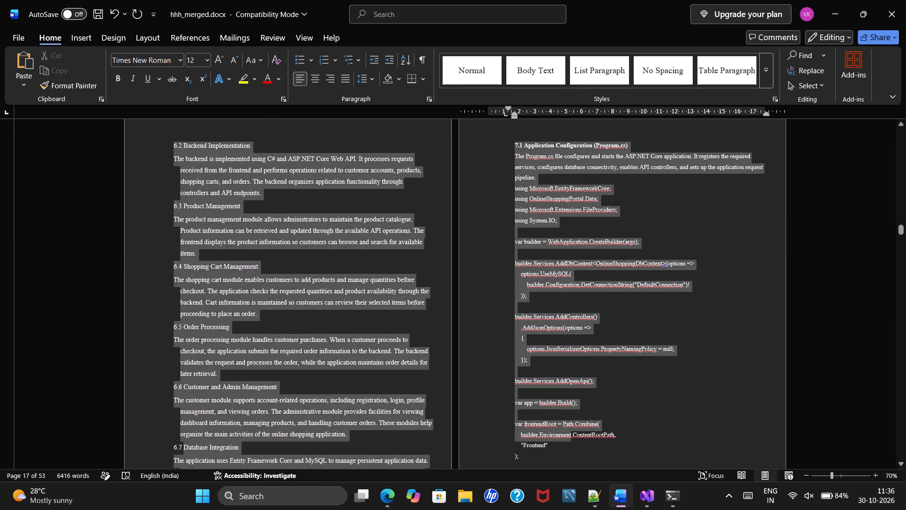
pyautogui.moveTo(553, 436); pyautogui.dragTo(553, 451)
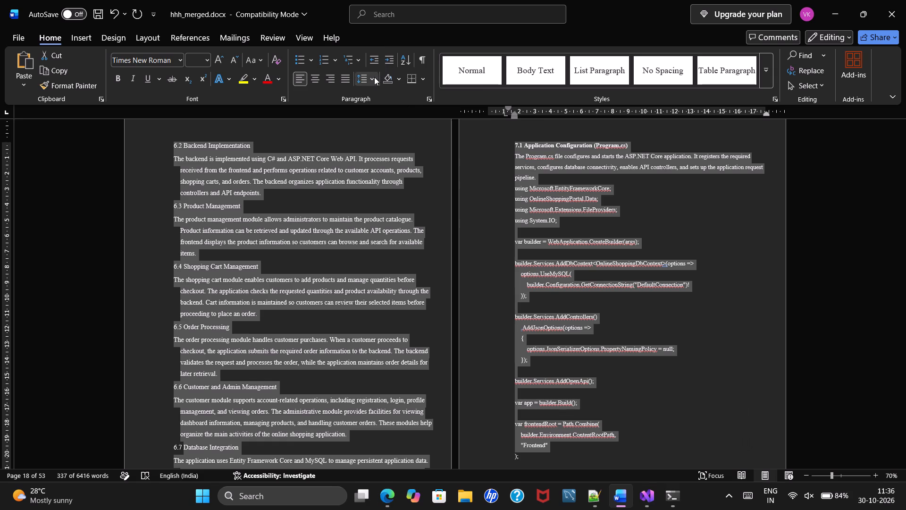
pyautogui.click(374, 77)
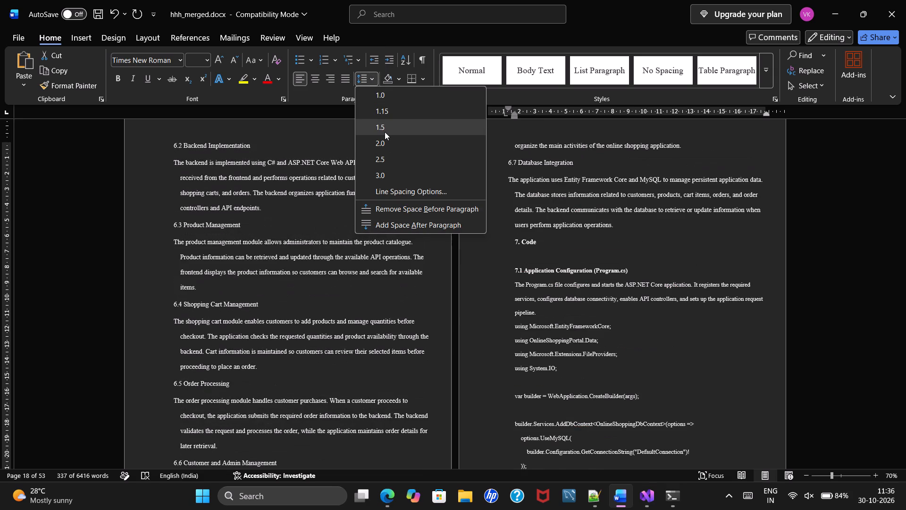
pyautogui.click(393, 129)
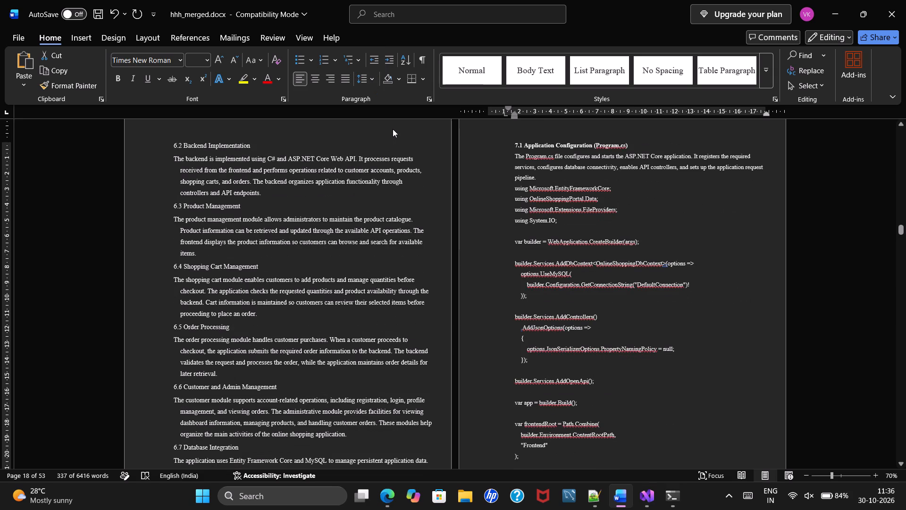
# Insert a blank line between the 6.7 Database Integration paragraph and the "7. Code" heading.
pyautogui.scroll(-5, 494, 258)
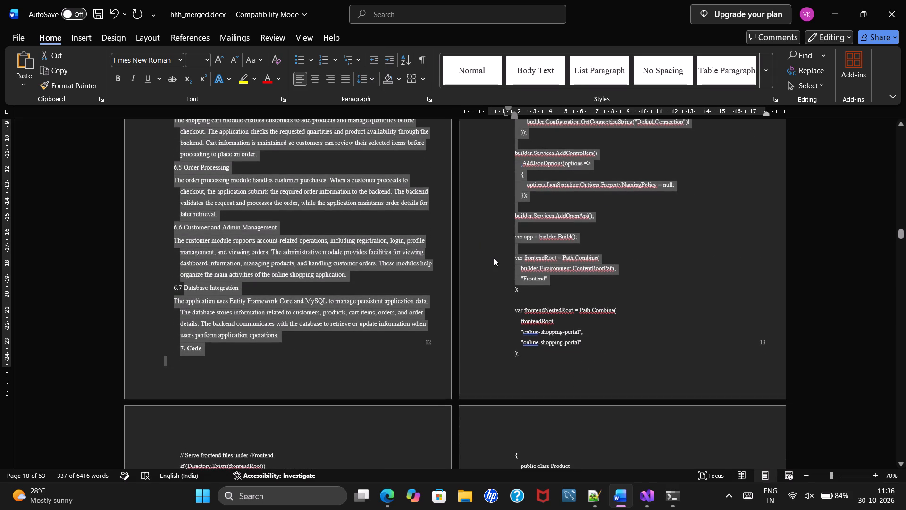
pyautogui.click(287, 358)
pyautogui.click(310, 335)
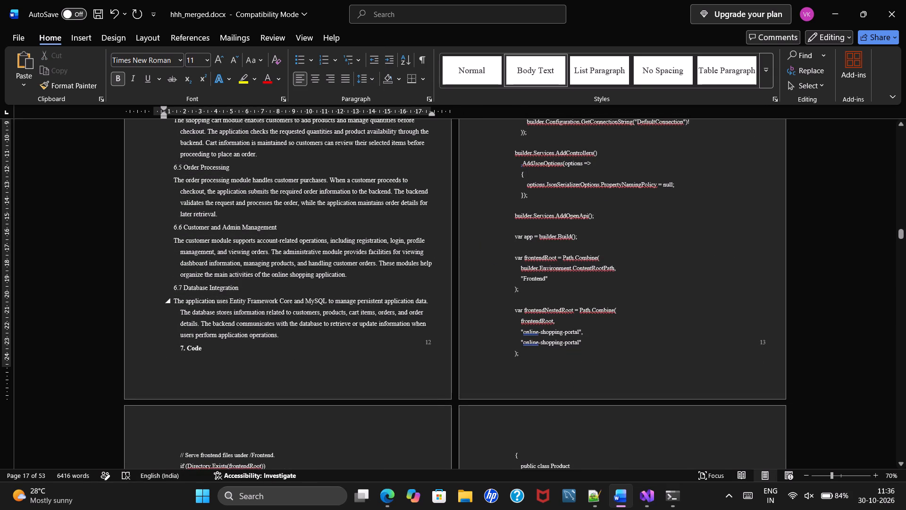
pyautogui.press('Return')
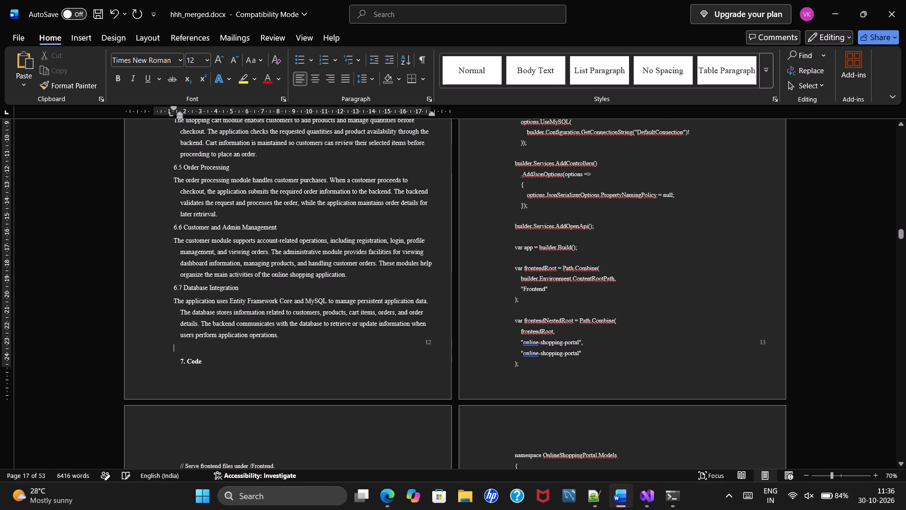
# Insert two blank lines after the 7.2 Product Model description to push the "using System.ComponentModel.DataAnnotations;" line onto the next page.
pyautogui.click(841, 302)
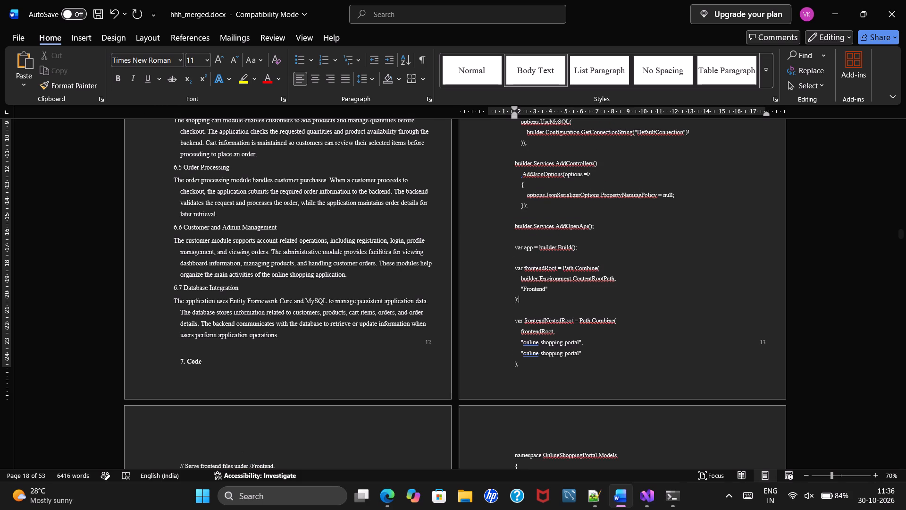
pyautogui.scroll(-11, 841, 302)
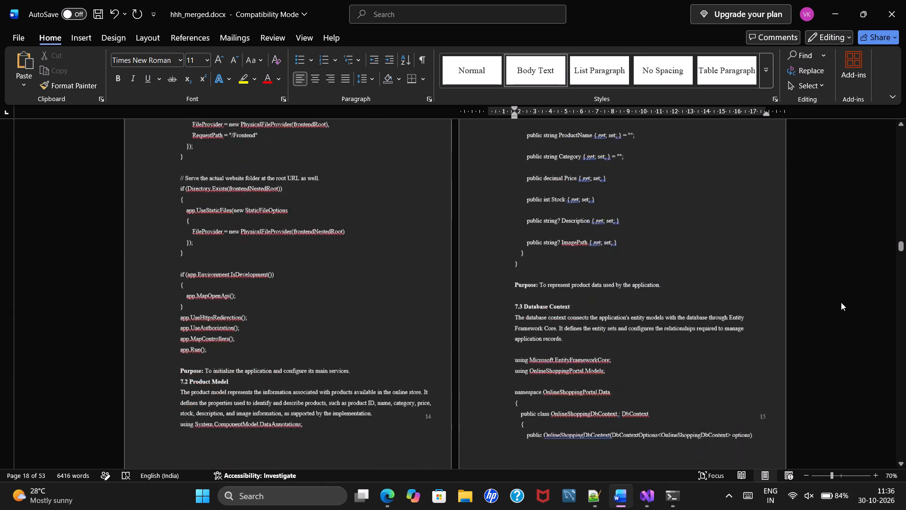
pyautogui.scroll(-5, 841, 302)
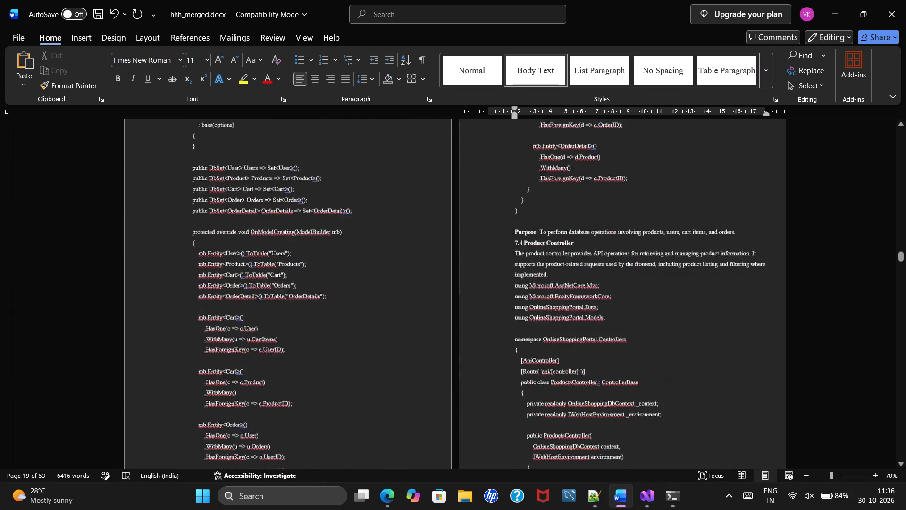
pyautogui.scroll(-2, 841, 302)
pyautogui.scroll(9, 841, 302)
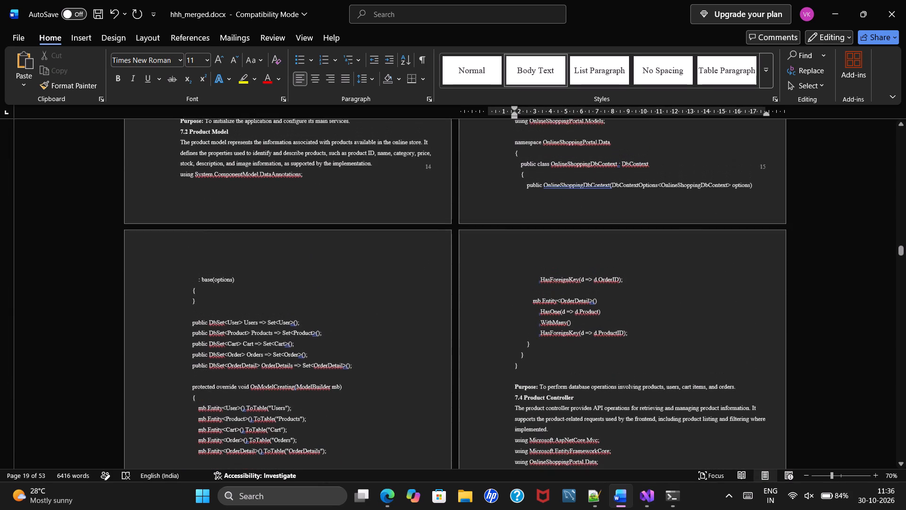
pyautogui.scroll(3, 841, 302)
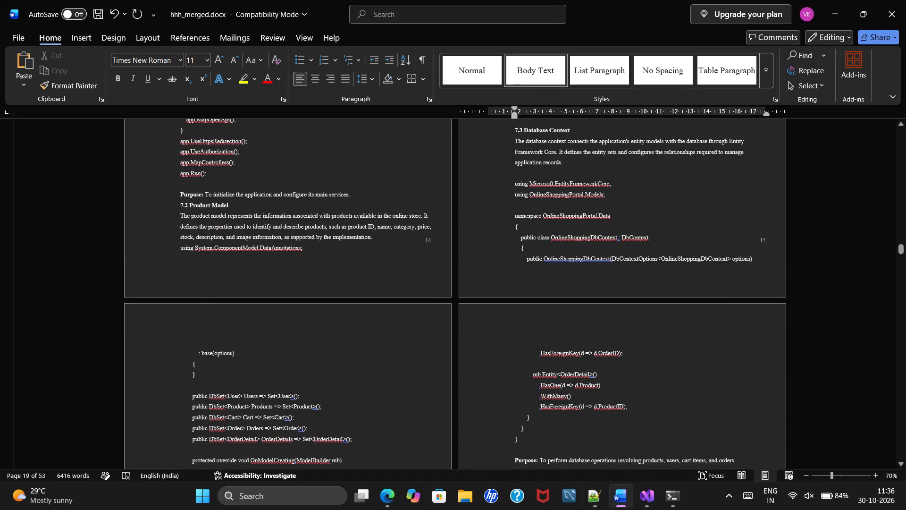
pyautogui.click(382, 236)
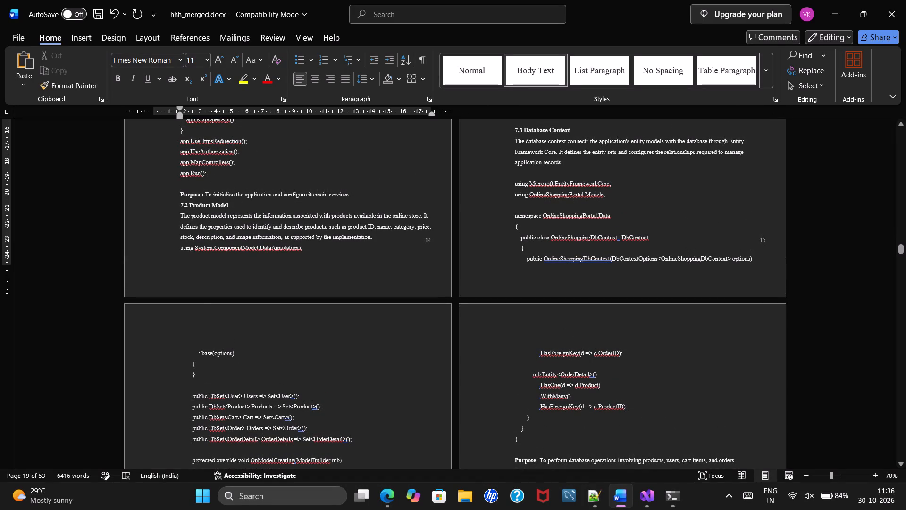
pyautogui.press('Return')
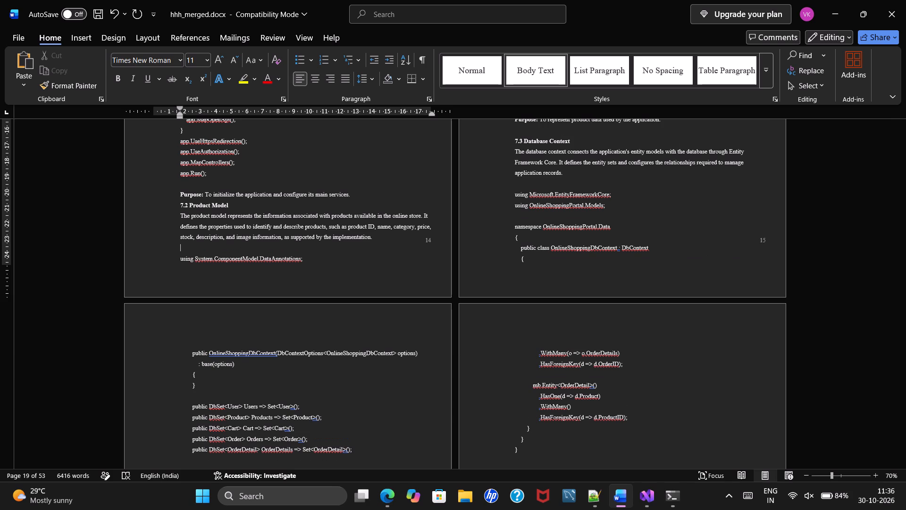
pyautogui.press('Return')
# Review the code pages from section 7.2 Product Model to section 7.6 Shopping Cart Controller for awkward page breaks.
pyautogui.scroll(4, 382, 236)
pyautogui.scroll(-1, 382, 236)
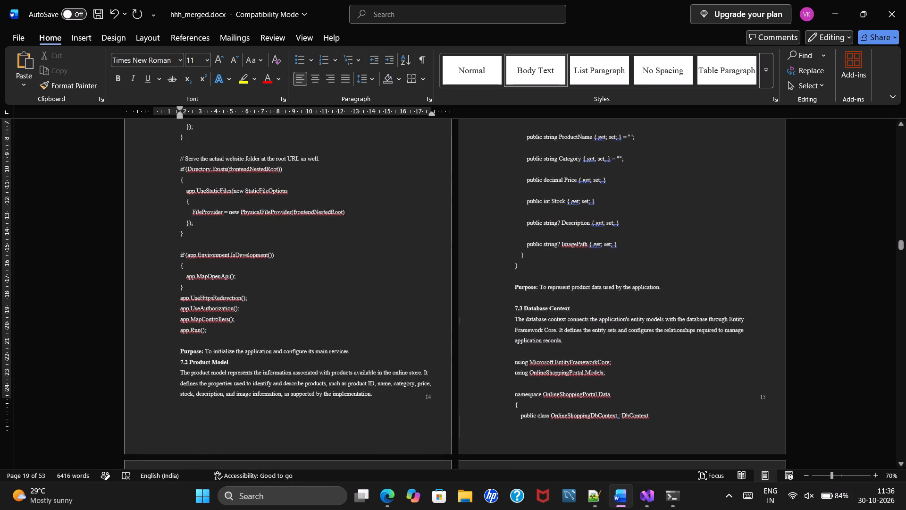
pyautogui.scroll(-8, 382, 236)
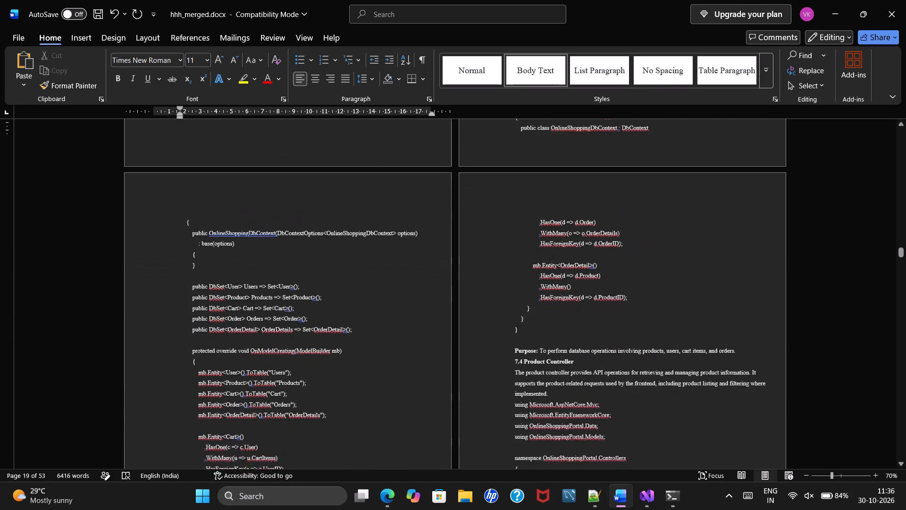
pyautogui.scroll(-8, 382, 236)
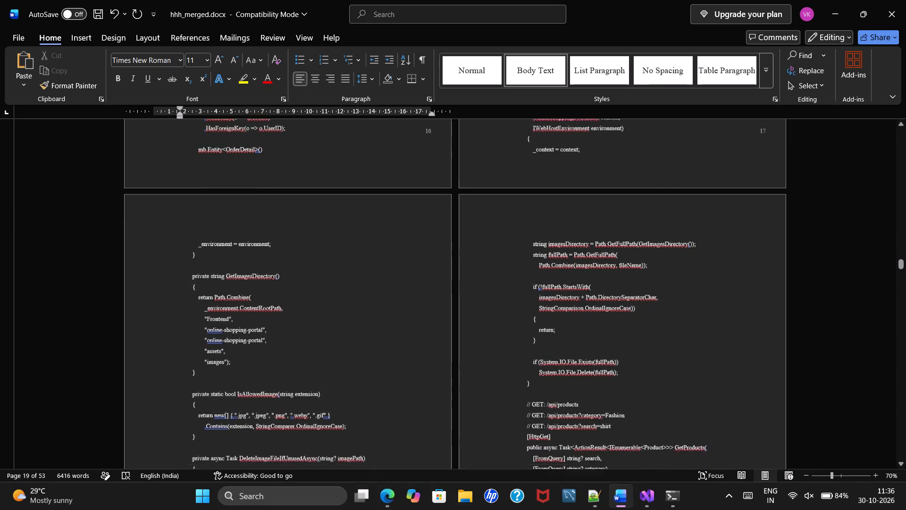
pyautogui.scroll(-9, 382, 236)
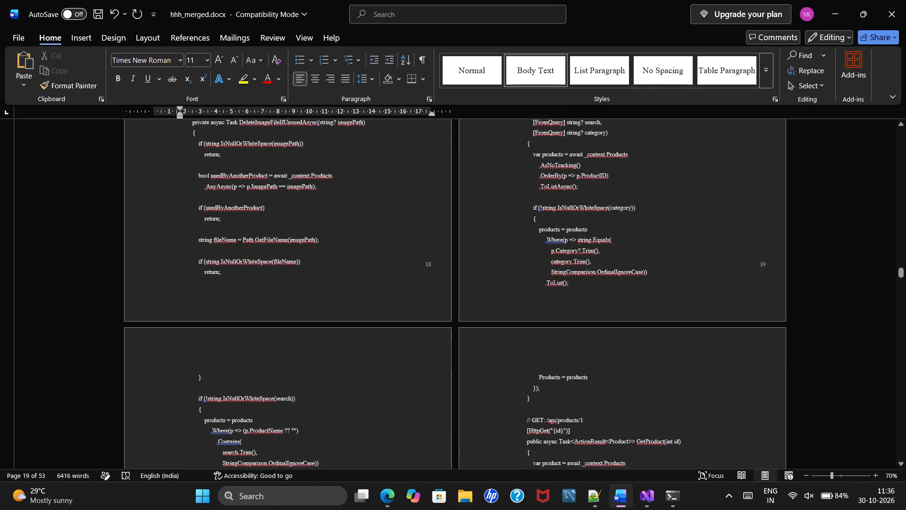
pyautogui.scroll(-10, 382, 236)
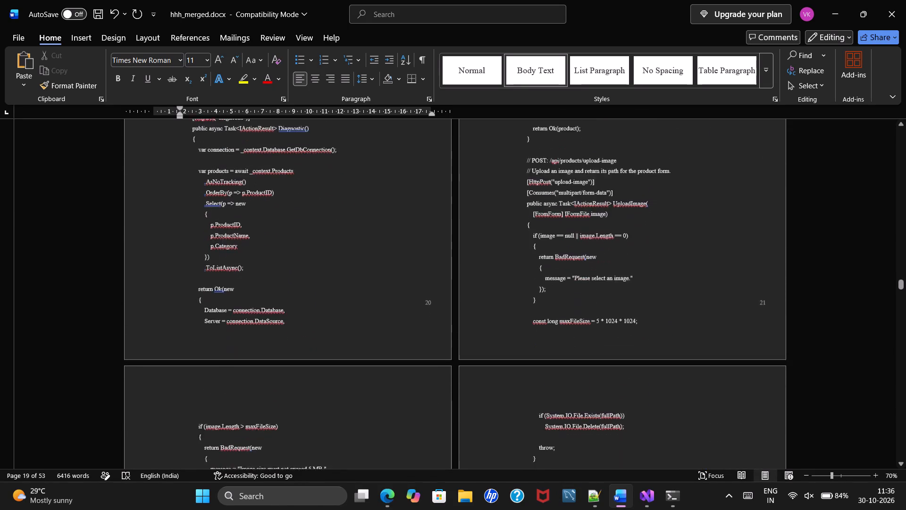
pyautogui.scroll(-15, 382, 236)
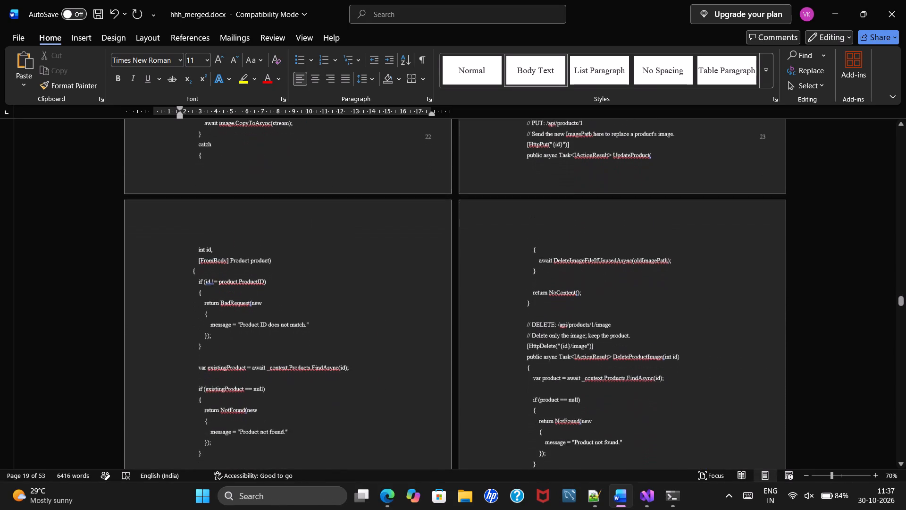
pyautogui.scroll(-9, 382, 236)
pyautogui.scroll(4, 382, 236)
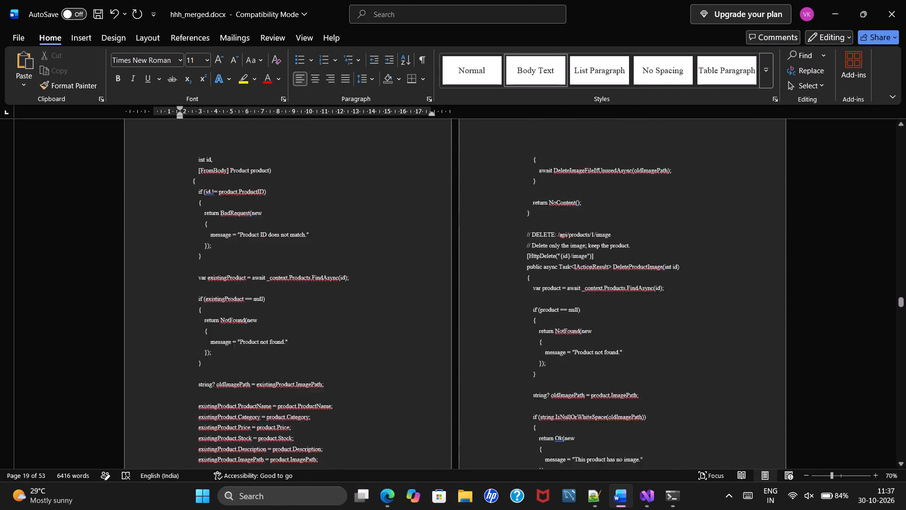
pyautogui.scroll(-9, 382, 236)
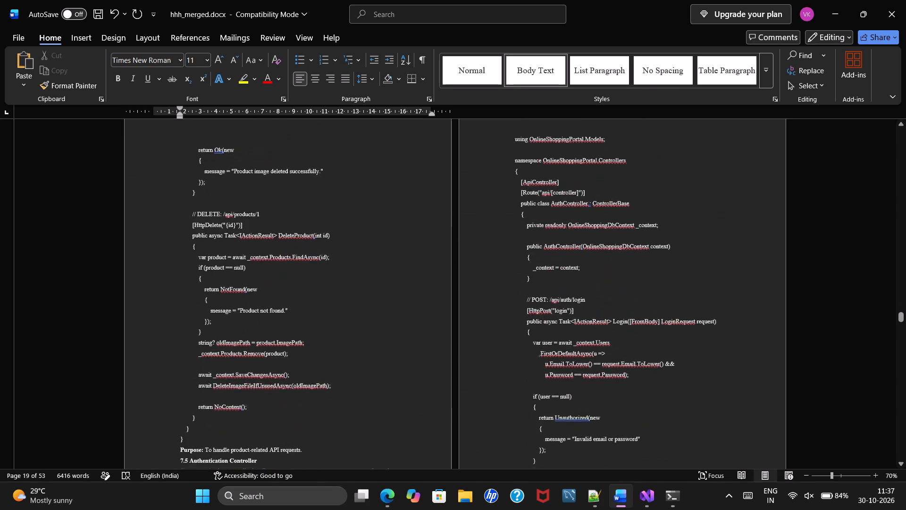
pyautogui.scroll(-7, 382, 236)
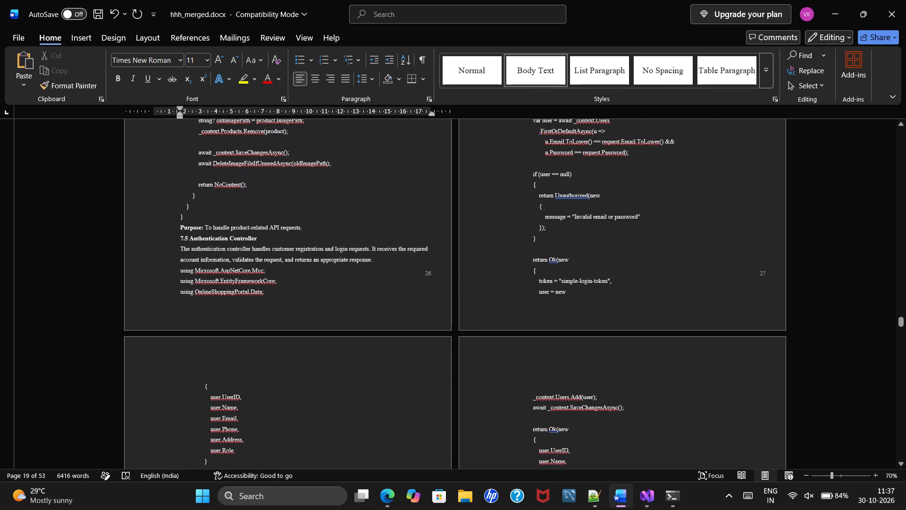
pyautogui.scroll(4, 357, 222)
pyautogui.scroll(-1, 357, 222)
pyautogui.scroll(1, 357, 222)
pyautogui.scroll(-1, 357, 222)
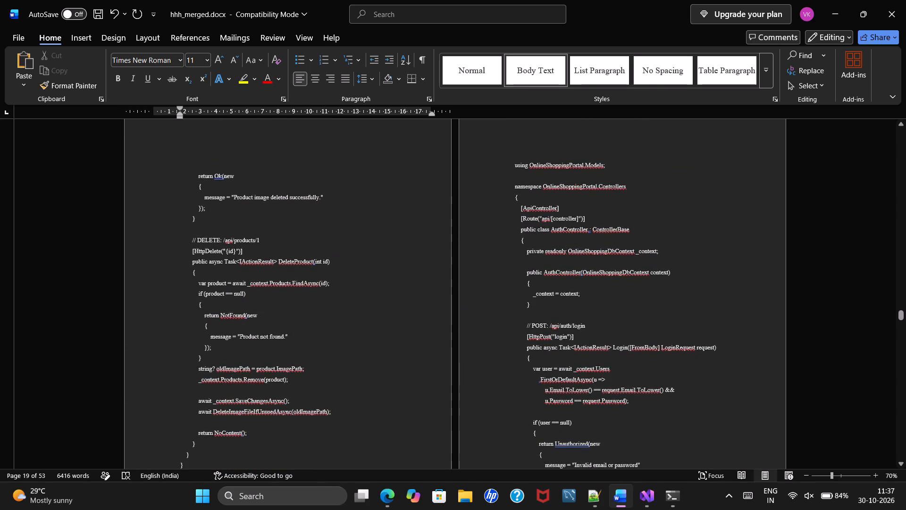
pyautogui.scroll(-3, 357, 222)
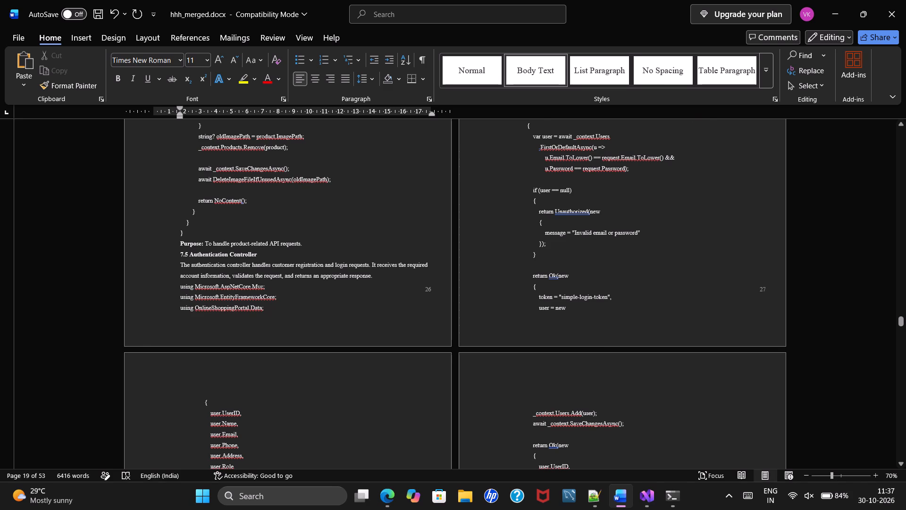
pyautogui.scroll(-3, 381, 278)
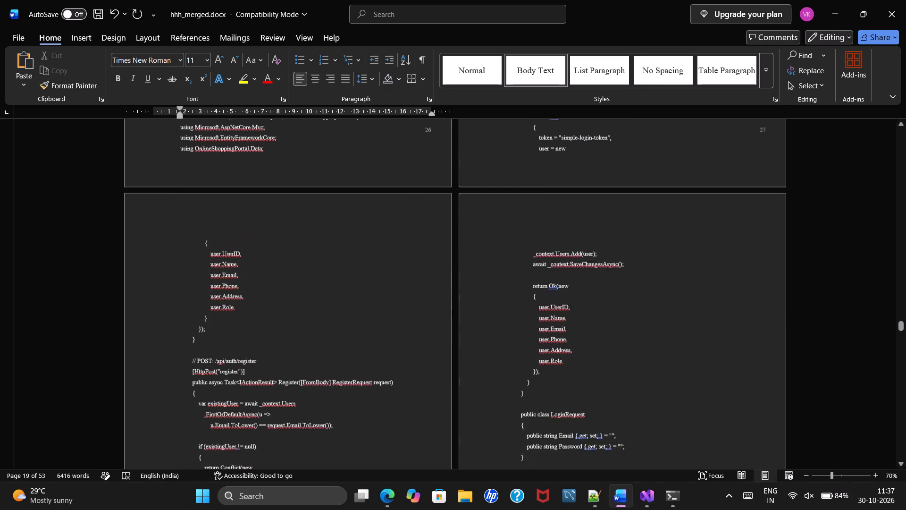
pyautogui.scroll(-7, 381, 278)
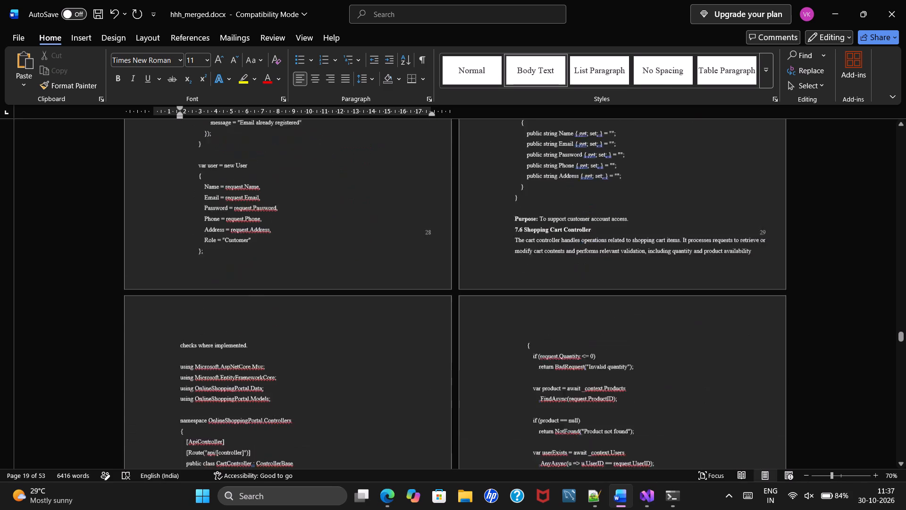
# Insert three blank lines after the "Purpose: To support customer account access." line to push the "7.6 Shopping Cart Controller" heading onto the next page.
pyautogui.click(643, 145)
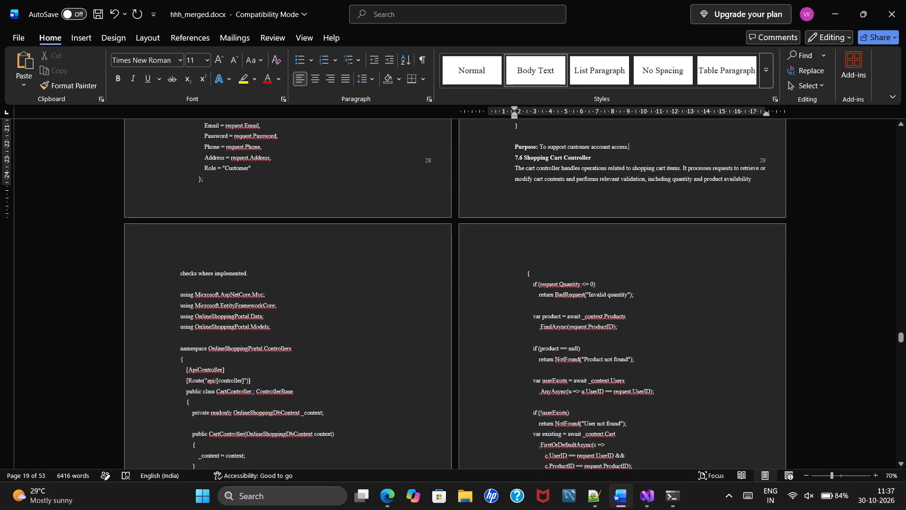
pyautogui.press('Return')
pyautogui.press('Return')
pyautogui.press('Return')
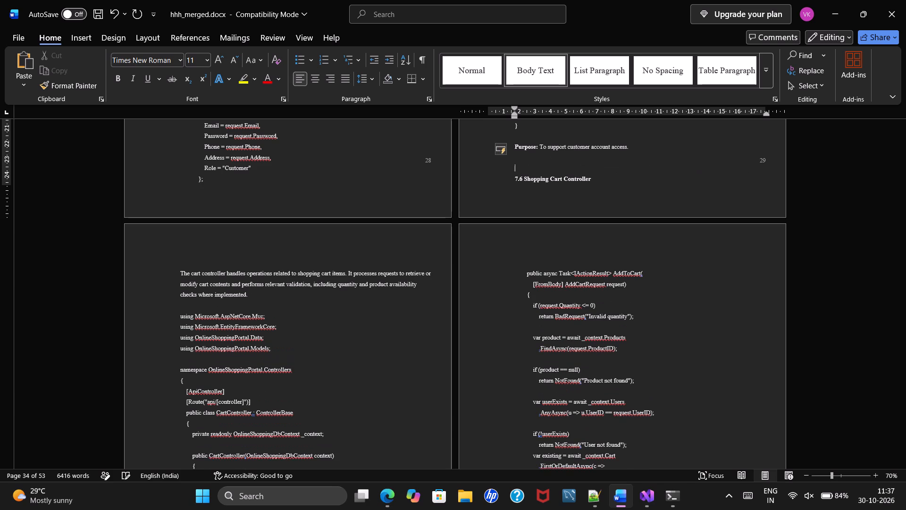
# Review the pages from section 7.6 Shopping Cart Controller to section 8.5 Admin Dashboard Output for awkward page breaks and gaps.
pyautogui.scroll(-3, 519, 238)
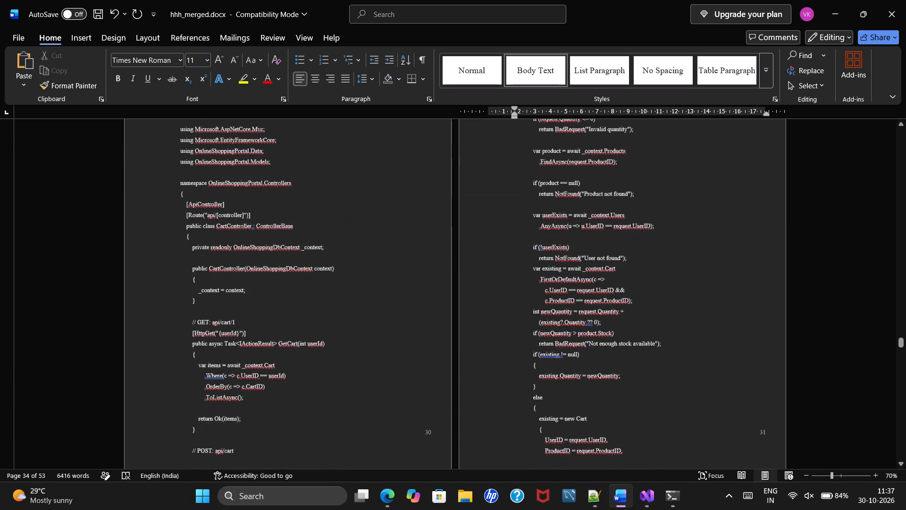
pyautogui.scroll(-8, 519, 238)
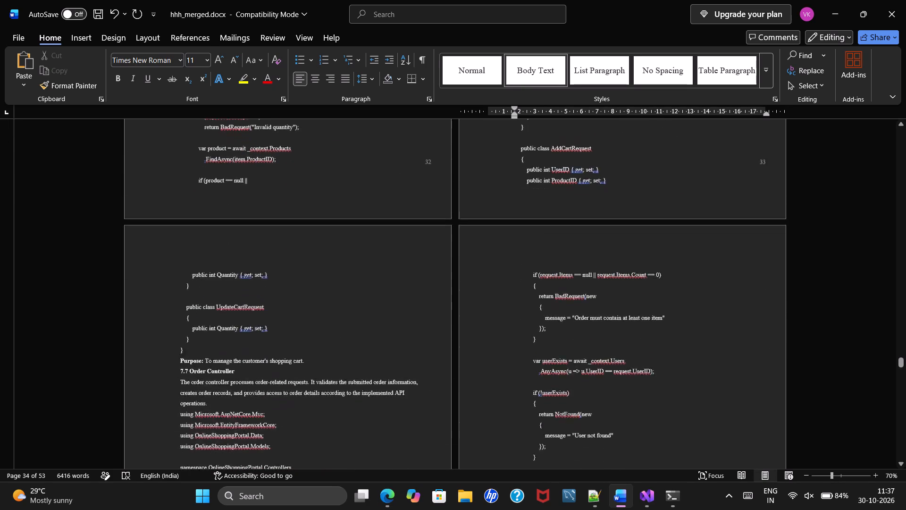
pyautogui.scroll(-7, 519, 238)
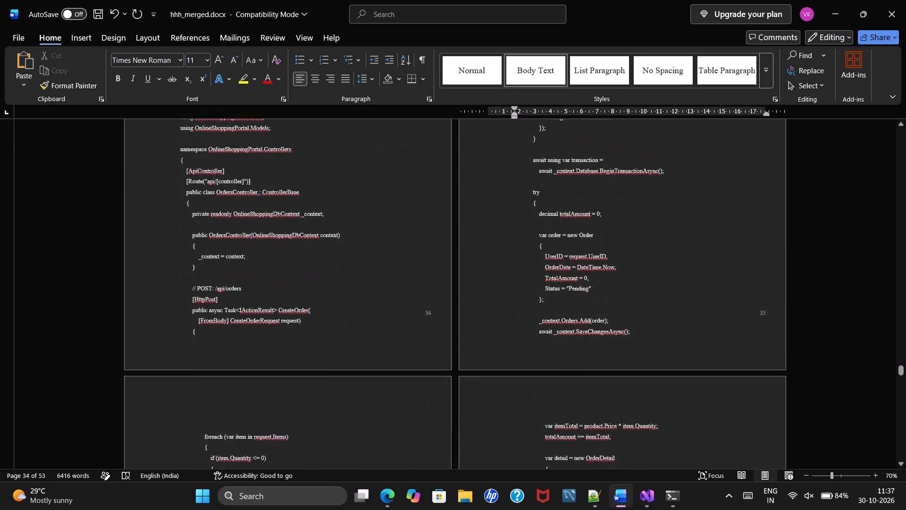
pyautogui.scroll(-8, 519, 238)
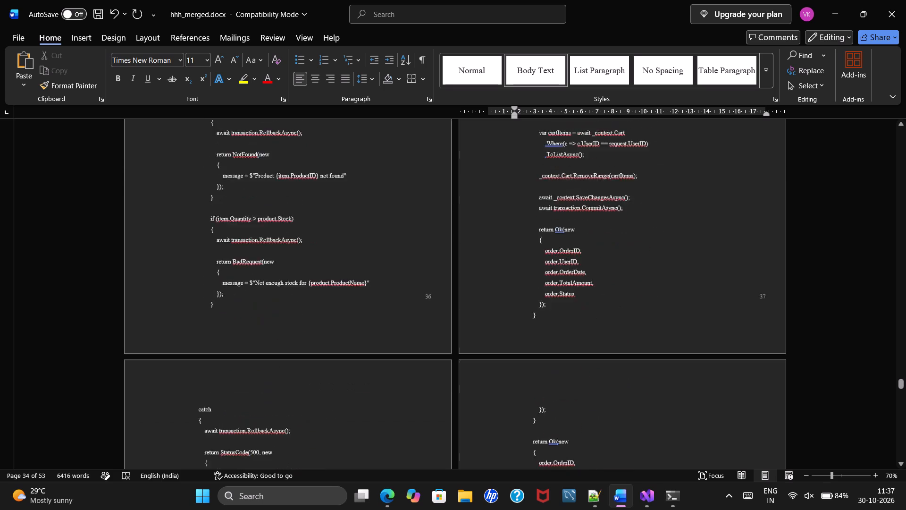
pyautogui.scroll(-7, 519, 238)
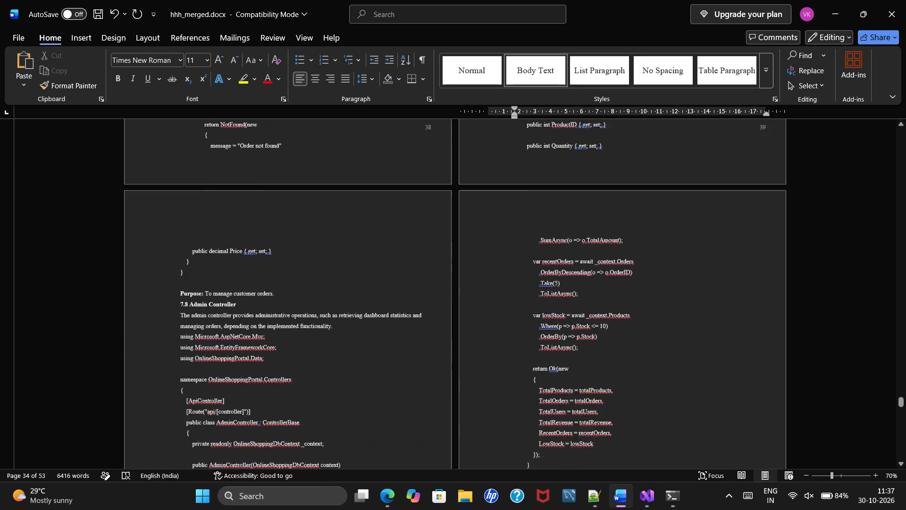
pyautogui.scroll(-8, 519, 238)
pyautogui.scroll(3, 519, 238)
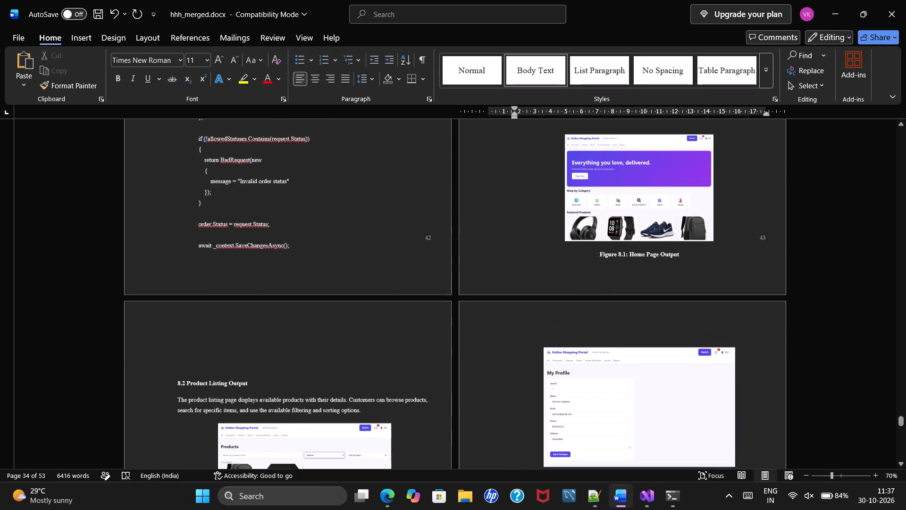
pyautogui.scroll(3, 519, 238)
pyautogui.scroll(-2, 519, 238)
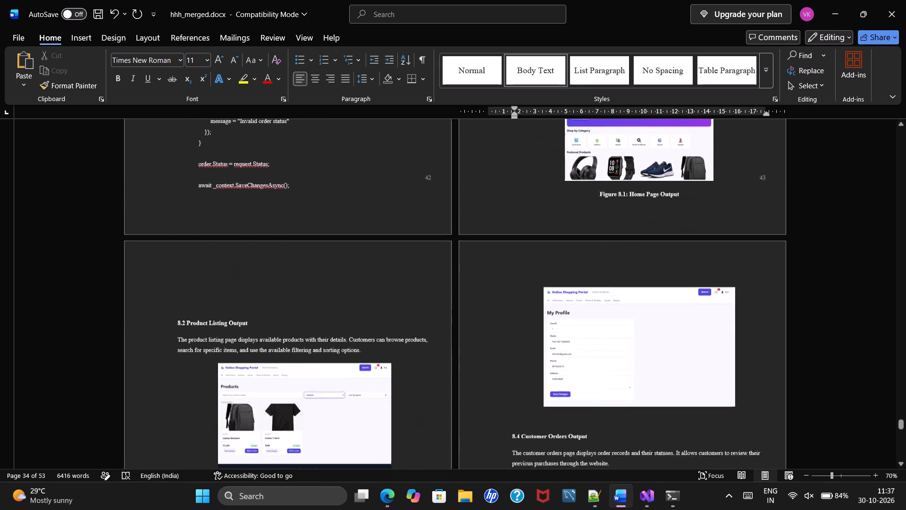
pyautogui.scroll(-7, 519, 238)
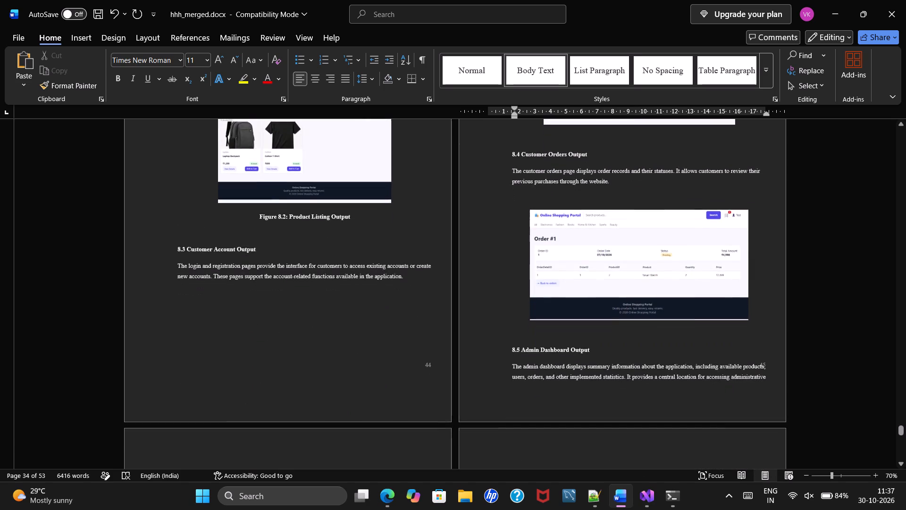
pyautogui.scroll(5, 519, 238)
pyautogui.scroll(-4, 519, 238)
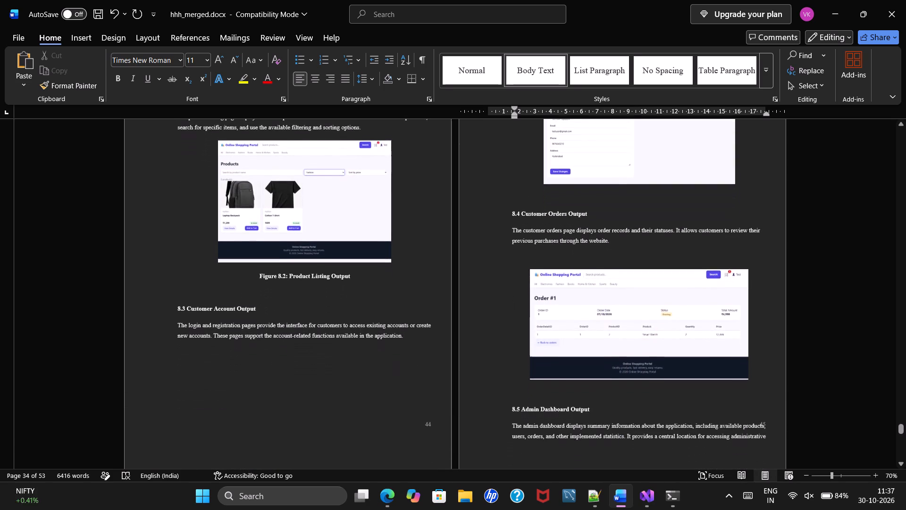
pyautogui.scroll(4, 519, 238)
# Delete the two blank lines above the "8.2 Product Listing Output" heading to pull the My Profile screenshot onto the section 8.3 page.
pyautogui.click(234, 184)
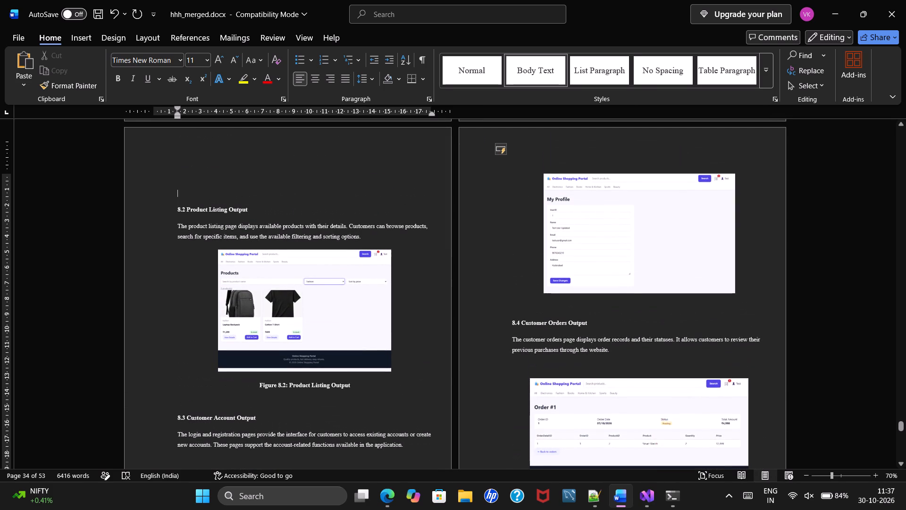
pyautogui.press('BackSpace')
pyautogui.press('BackSpace')
pyautogui.scroll(-5, 243, 252)
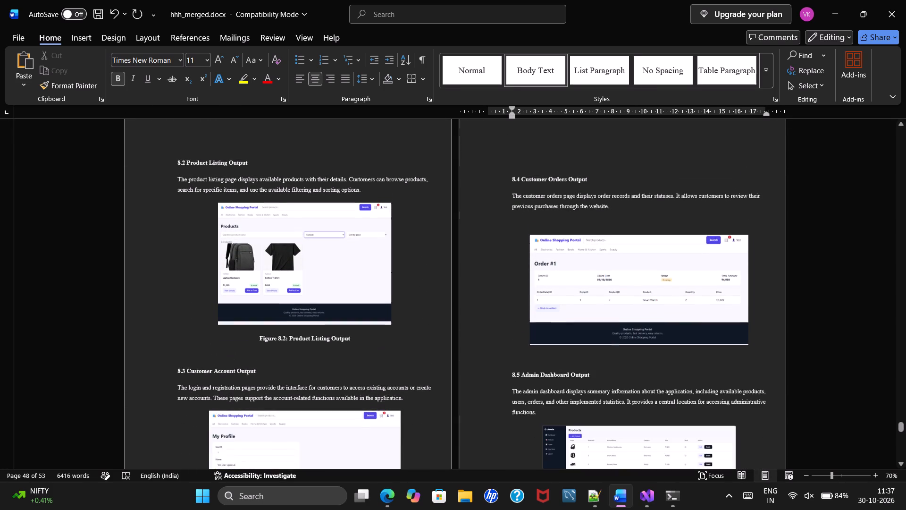
pyautogui.scroll(-1, 243, 252)
pyautogui.scroll(-4, 314, 341)
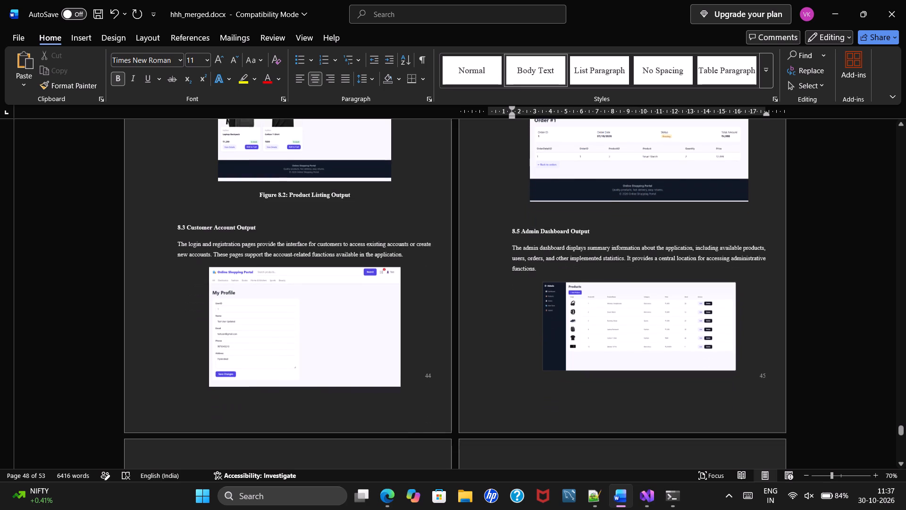
# Delete the blank line above the "8.4 Customer Orders Output" heading at the top of its page.
pyautogui.scroll(7, 314, 341)
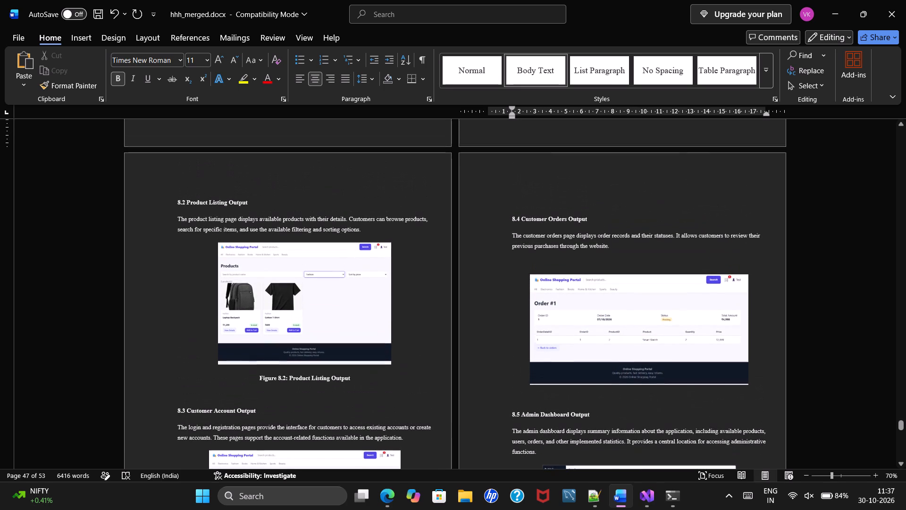
pyautogui.click(522, 213)
pyautogui.click(525, 194)
pyautogui.press('BackSpace')
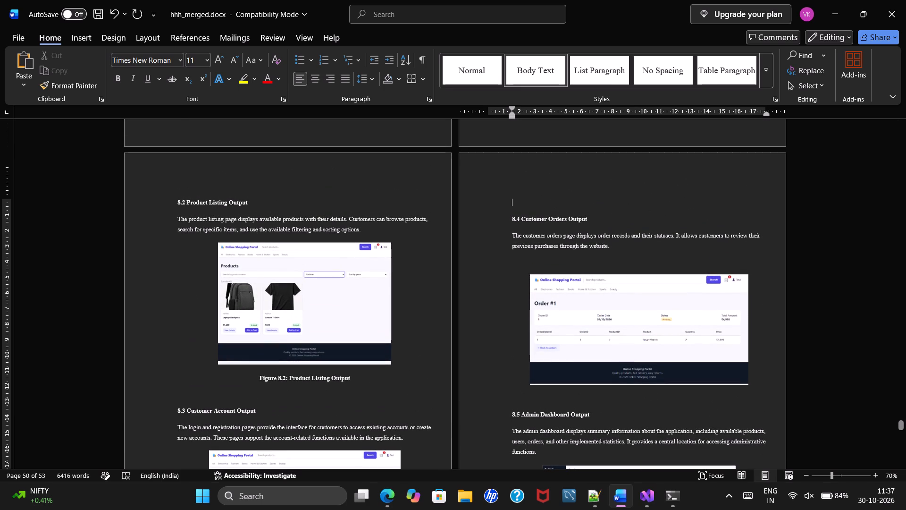
# Insert a blank line below the admin dashboard screenshot to push the "8.6 Product Management Output" heading onto the next page.
pyautogui.scroll(-6, 525, 194)
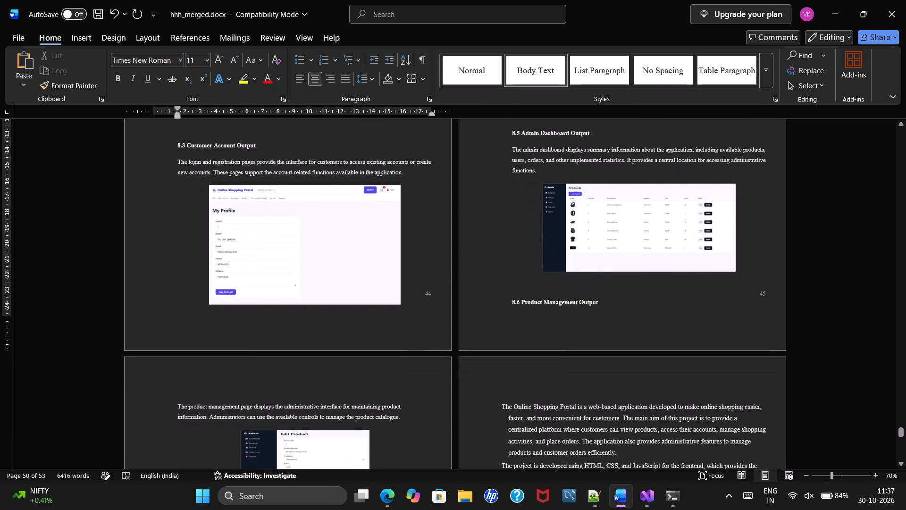
pyautogui.click(614, 286)
pyautogui.press('Return')
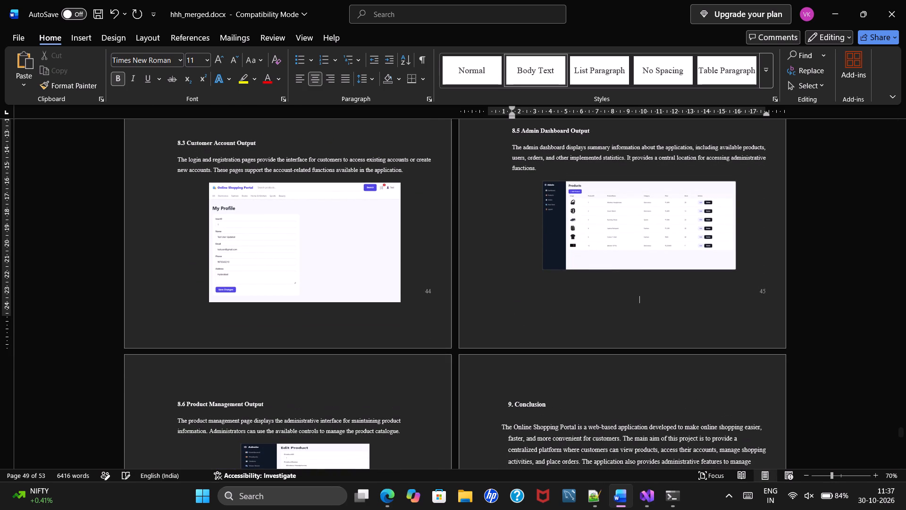
# Check the layout from section 8.6 to the end of the Conclusion, and go back through the report to the "7. Code" heading.
pyautogui.scroll(-11, 614, 286)
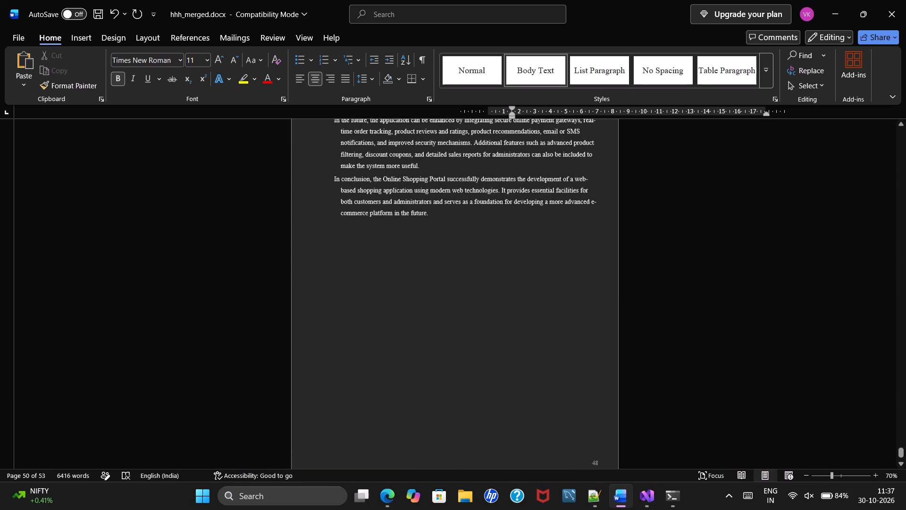
pyautogui.scroll(-2, 614, 286)
pyautogui.scroll(6, 740, 440)
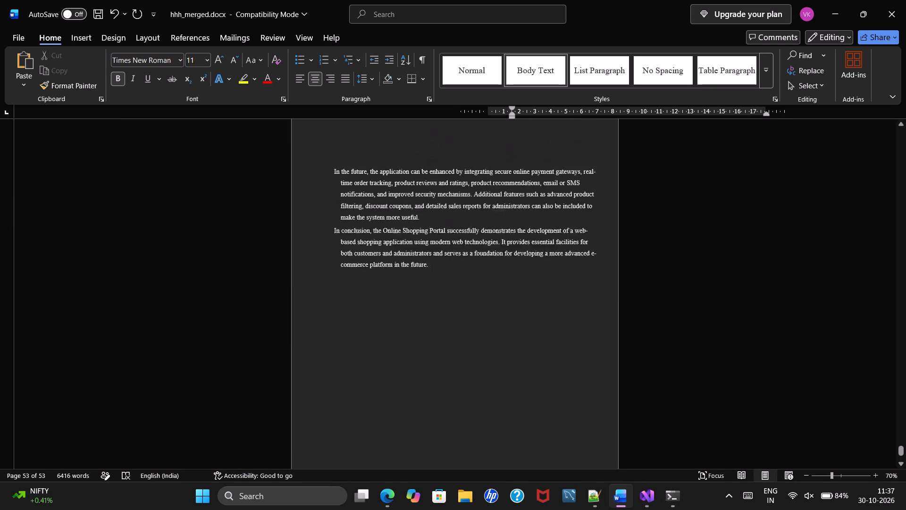
pyautogui.scroll(8, 756, 253)
pyautogui.scroll(20, 756, 253)
pyautogui.scroll(20, 756, 253)
pyautogui.scroll(20, 756, 253)
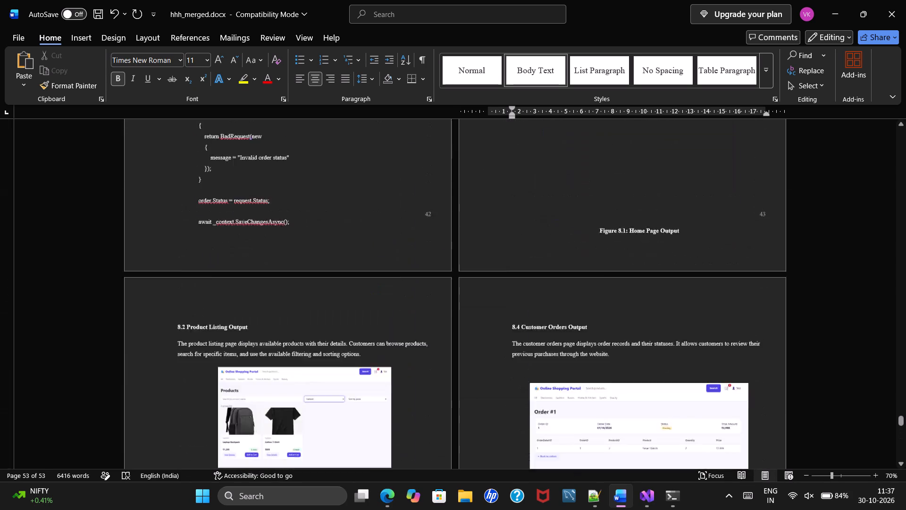
pyautogui.scroll(20, 756, 253)
pyautogui.scroll(20, 756, 253)
pyautogui.scroll(1, 756, 253)
pyautogui.scroll(-13, 756, 253)
pyautogui.scroll(20, 756, 253)
pyautogui.scroll(20, 756, 253)
pyautogui.scroll(20, 756, 253)
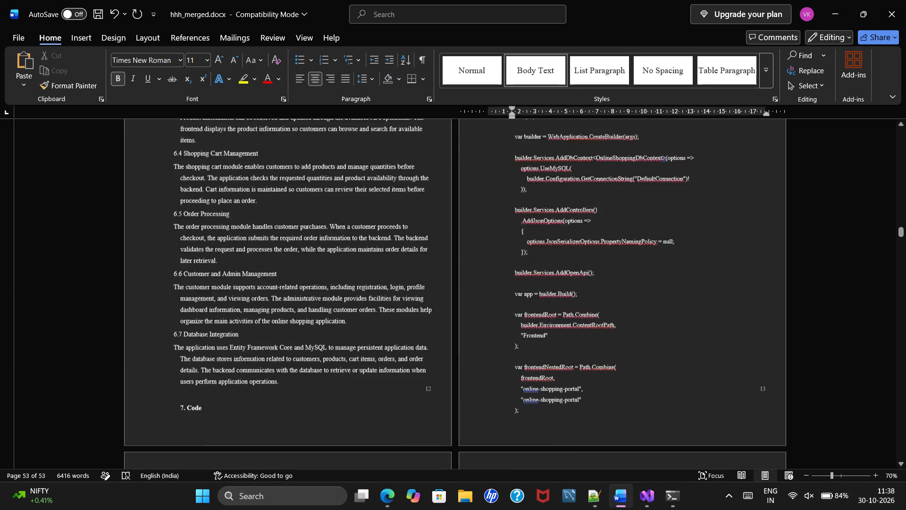
# Set the print paper size to A4 (21 cm x 29.7 cm) for the "Online Shopping Portal" title page section.
pyautogui.scroll(20, 756, 253)
pyautogui.scroll(20, 756, 253)
pyautogui.scroll(20, 756, 253)
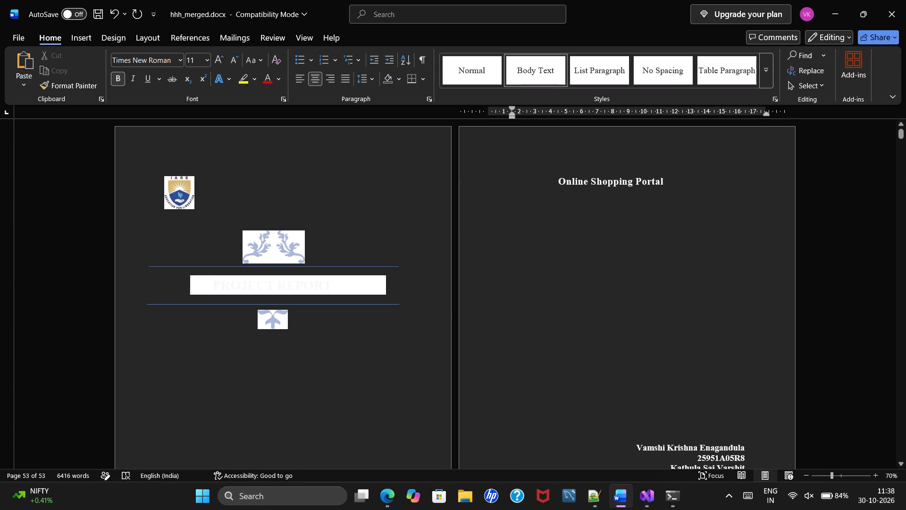
pyautogui.click(839, 292)
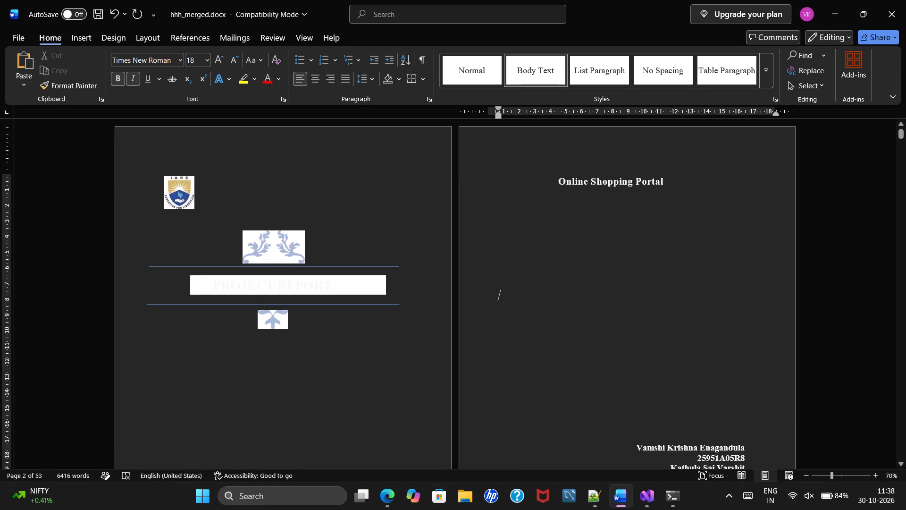
pyautogui.click(16, 30)
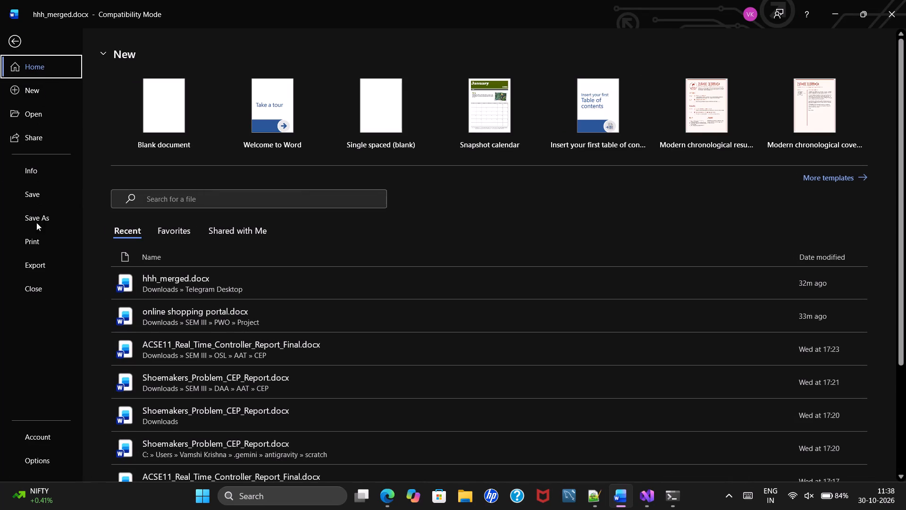
pyautogui.click(42, 241)
pyautogui.click(42, 241)
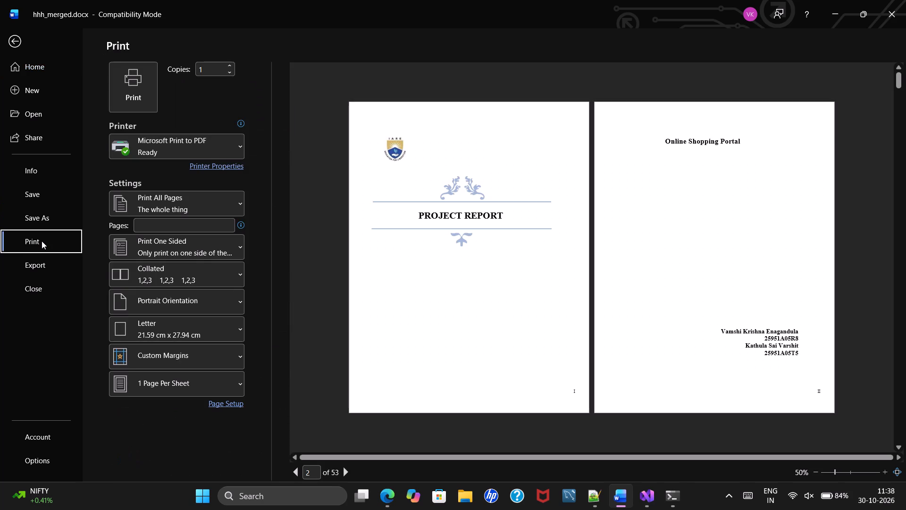
pyautogui.click(160, 330)
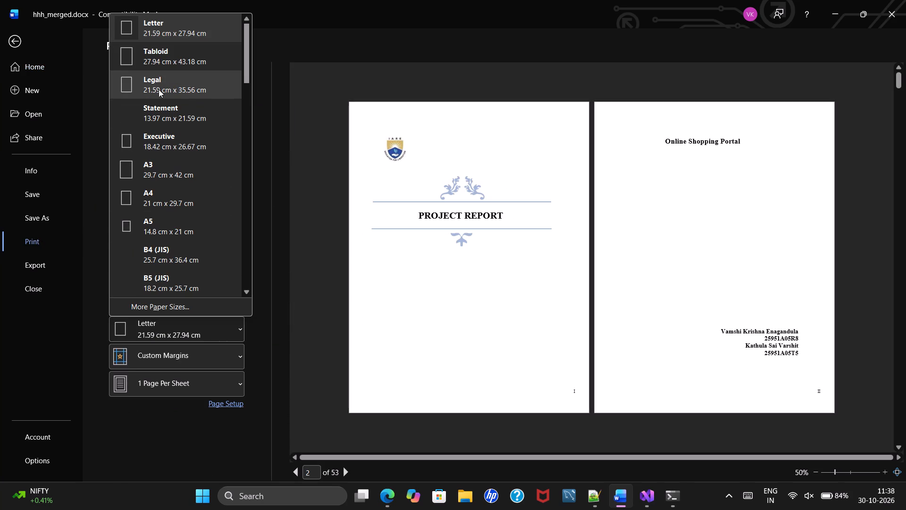
pyautogui.click(185, 204)
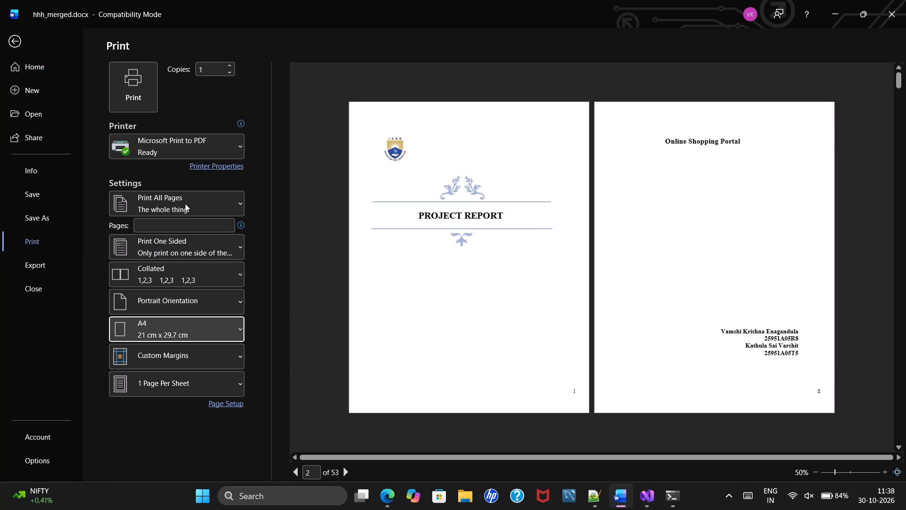
pyautogui.click(131, 84)
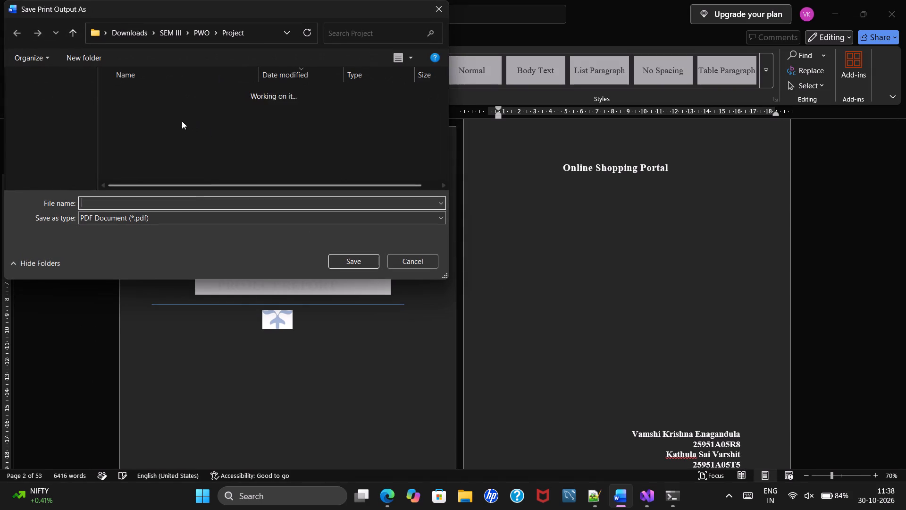
pyautogui.click(448, 9)
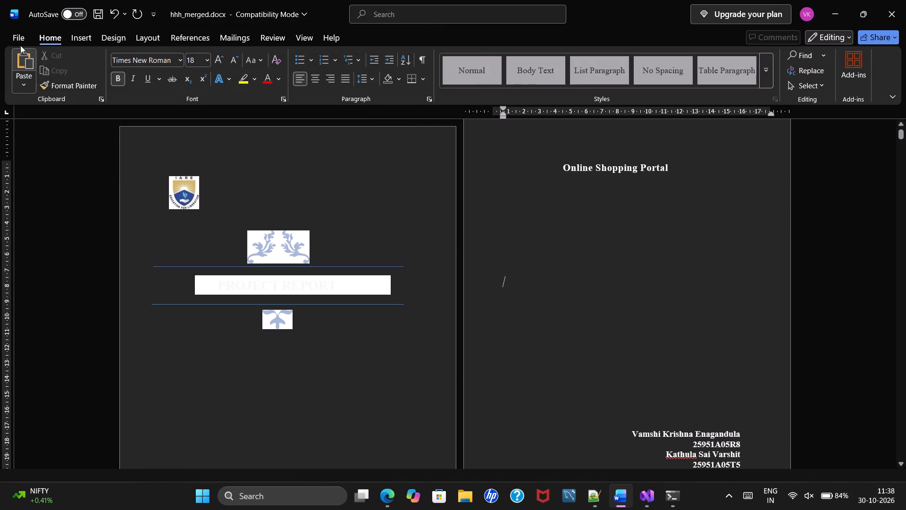
# Set the print paper size to A4 for the "PROJECT REPORT" cover page.
pyautogui.click(18, 38)
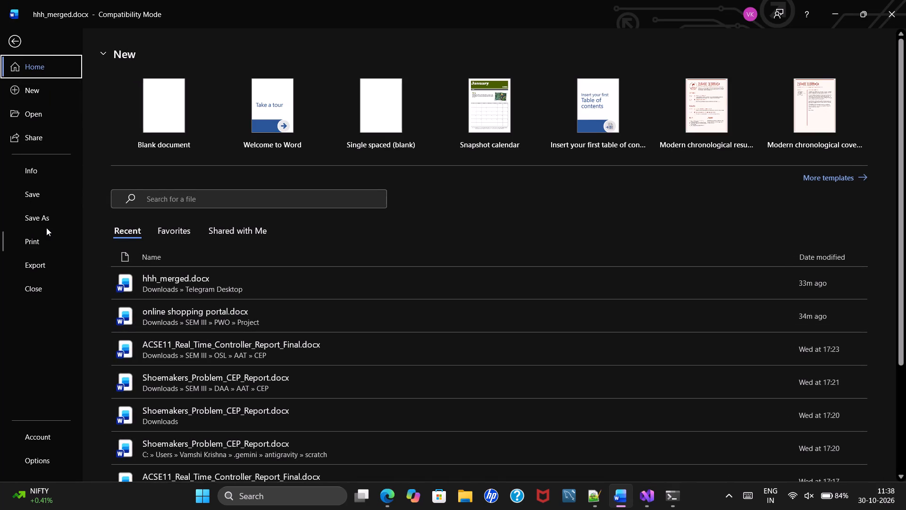
pyautogui.click(41, 237)
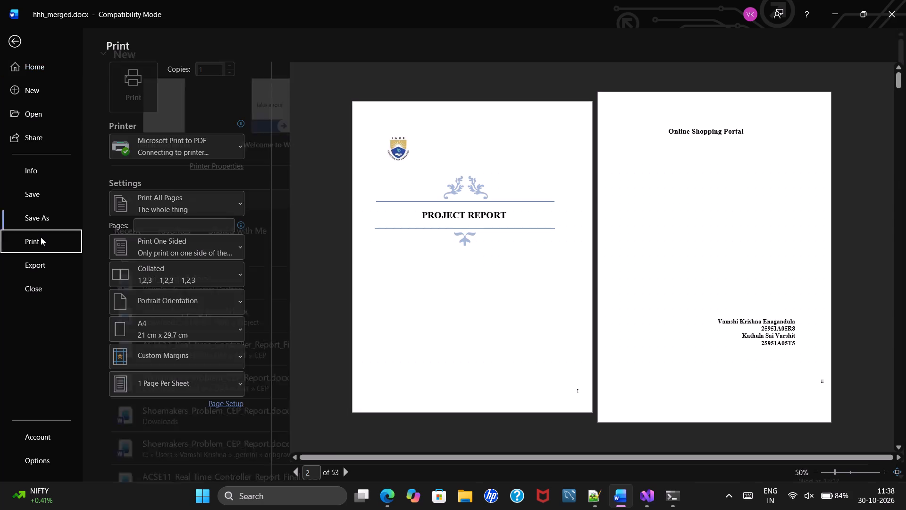
pyautogui.click(399, 225)
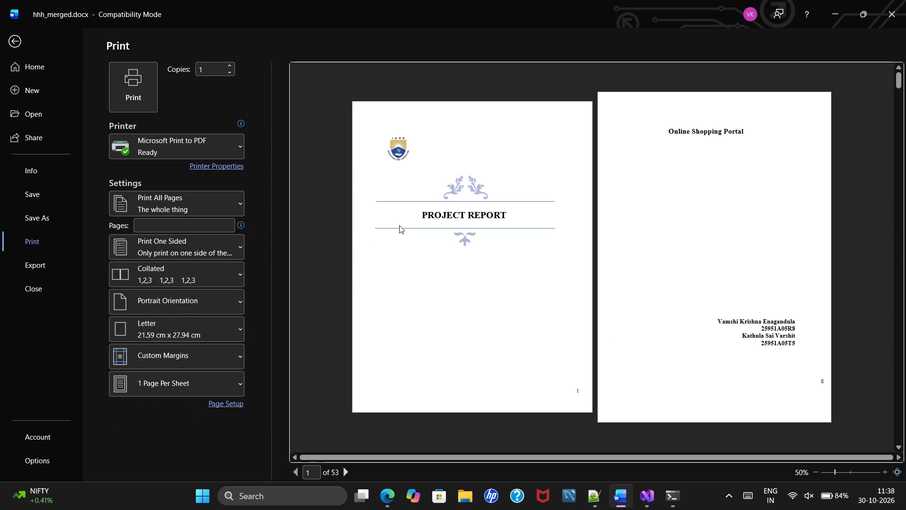
pyautogui.hotkey('ctrl', 'a')
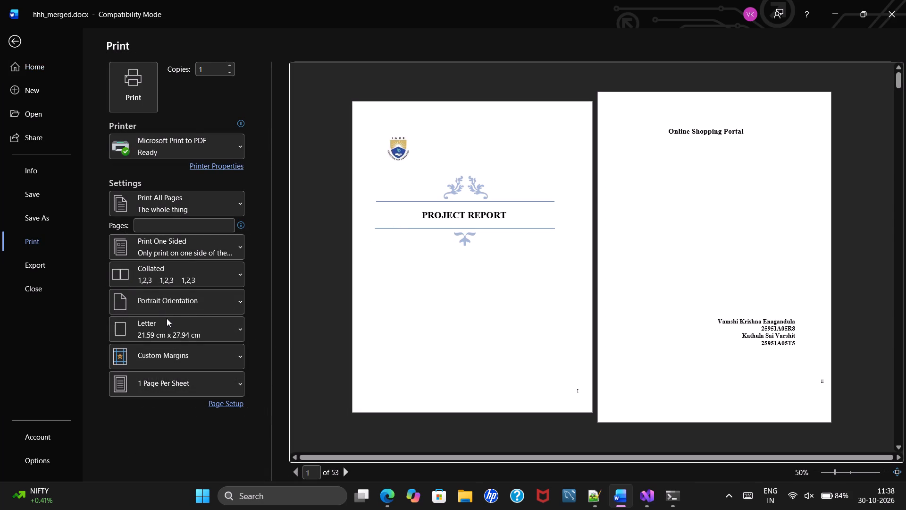
pyautogui.click(167, 318)
pyautogui.click(182, 201)
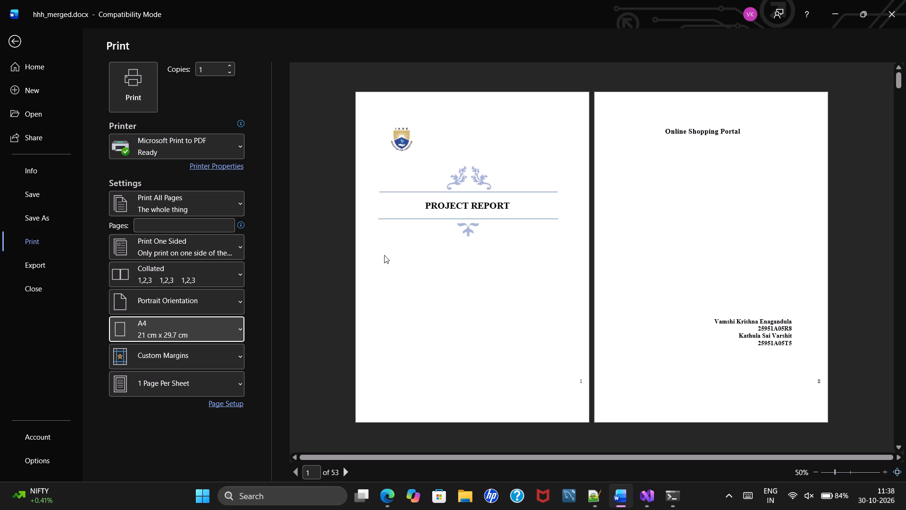
# Print the whole report with Microsoft Print to PDF, replacing the existing REPORT.pdf in the Project folder.
pyautogui.click(155, 79)
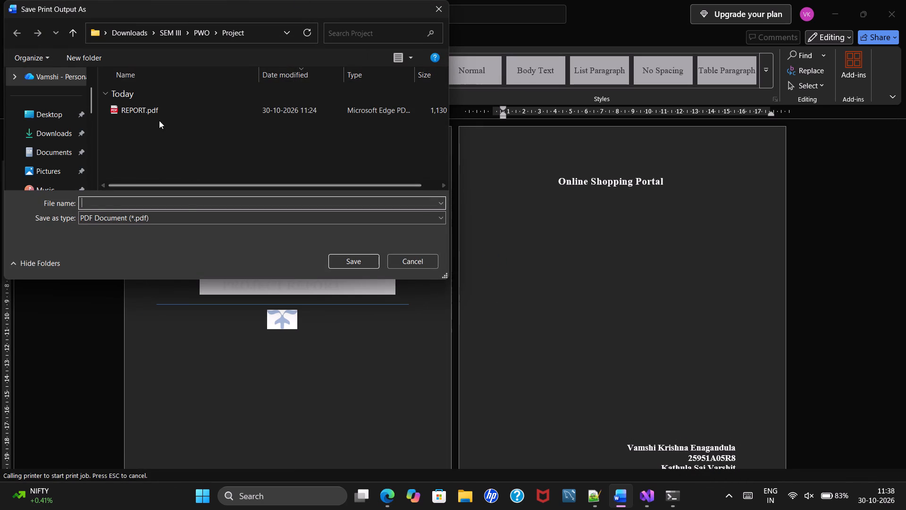
pyautogui.click(155, 115)
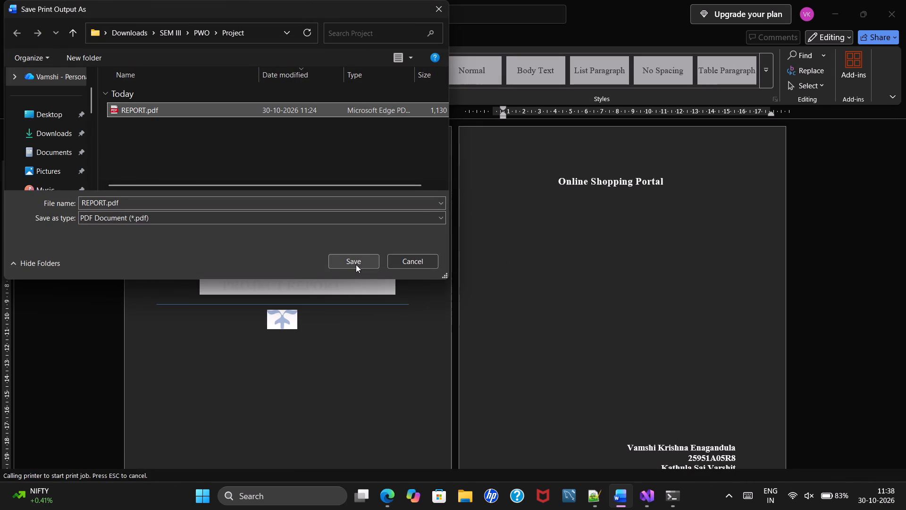
pyautogui.click(356, 264)
pyautogui.click(480, 253)
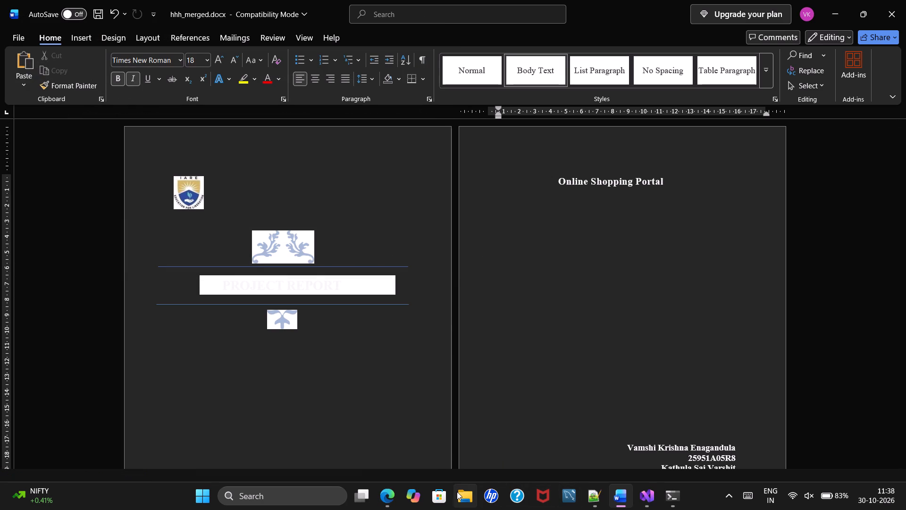
# Switch to File Explorer and open REPORT.pdf from Downloads > SEM III > PWO > Project.
pyautogui.click(457, 492)
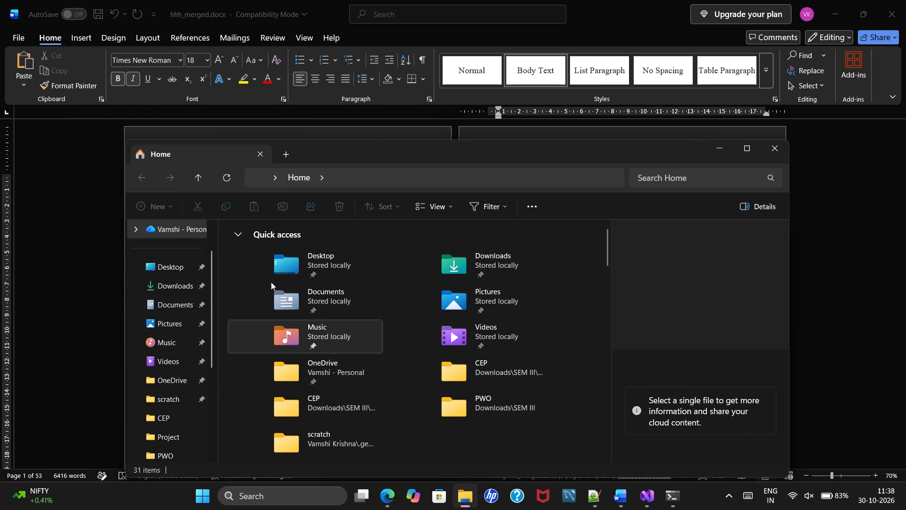
pyautogui.click(161, 285)
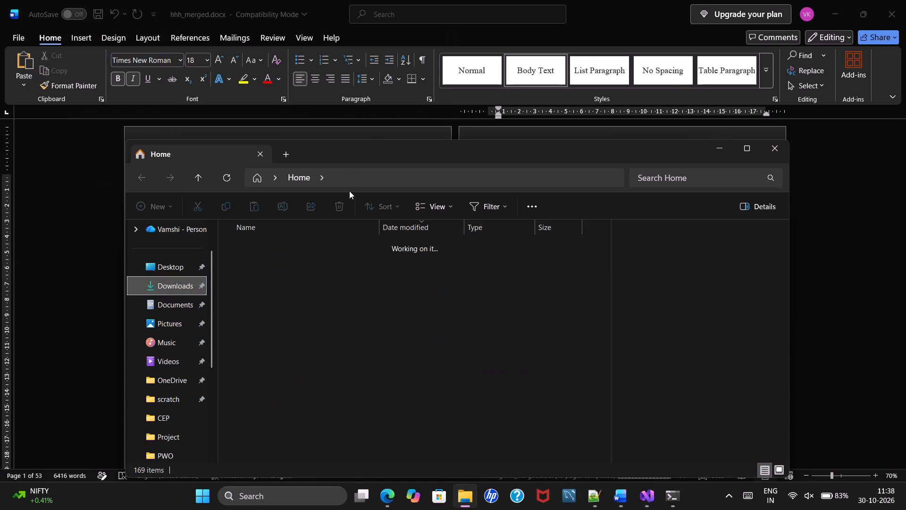
pyautogui.click(346, 174)
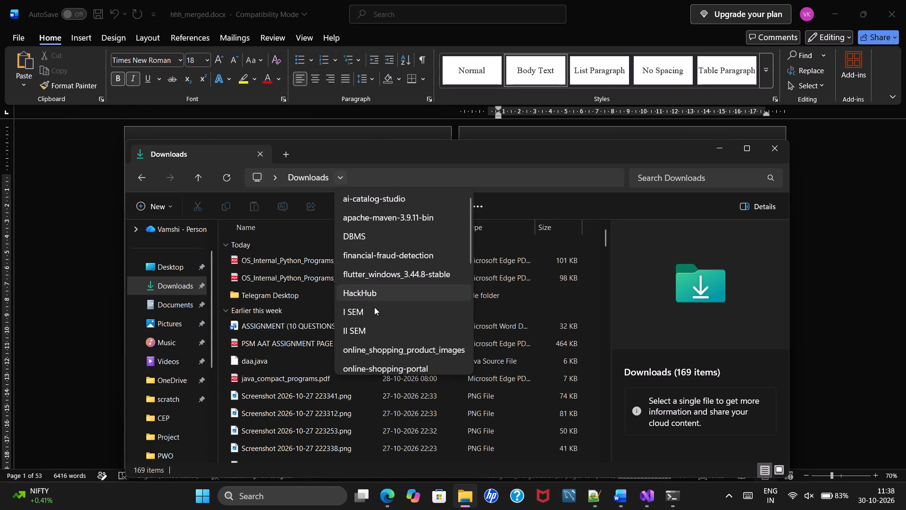
pyautogui.scroll(-2, 386, 327)
pyautogui.click(377, 318)
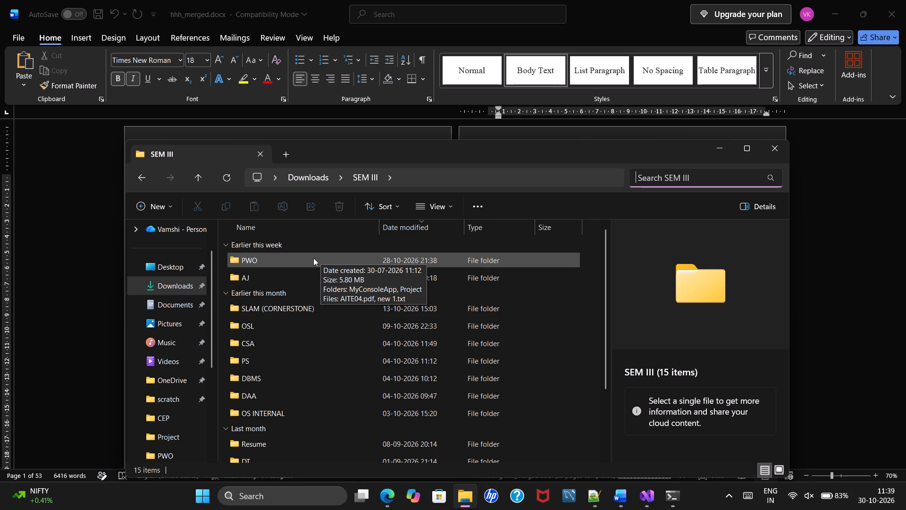
pyautogui.doubleClick(313, 258)
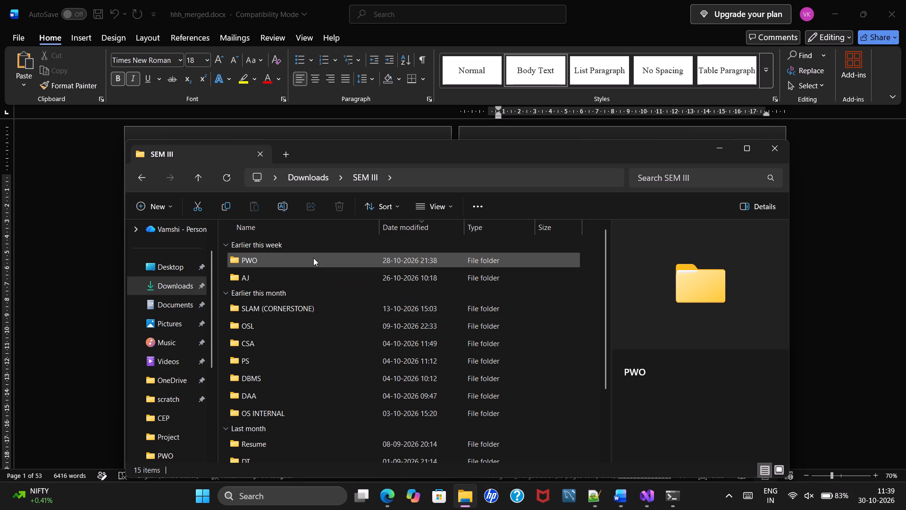
pyautogui.doubleClick(313, 258)
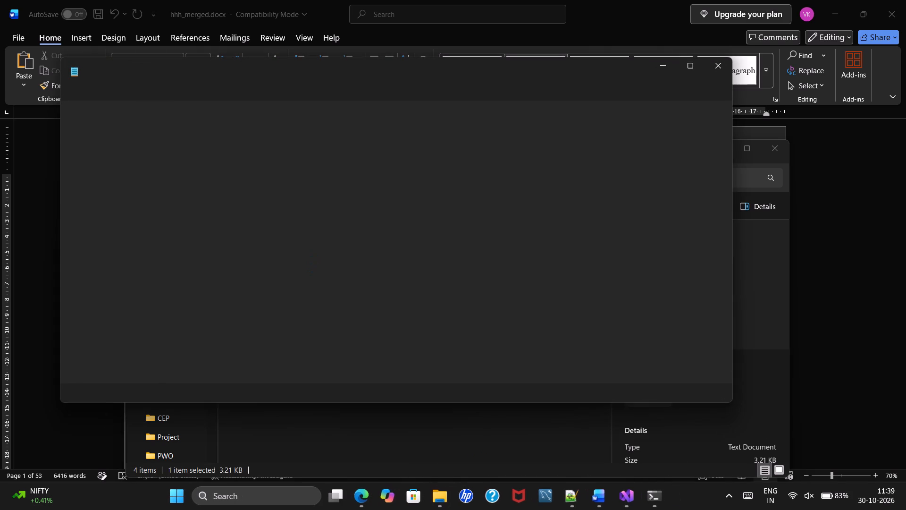
pyautogui.click(730, 66)
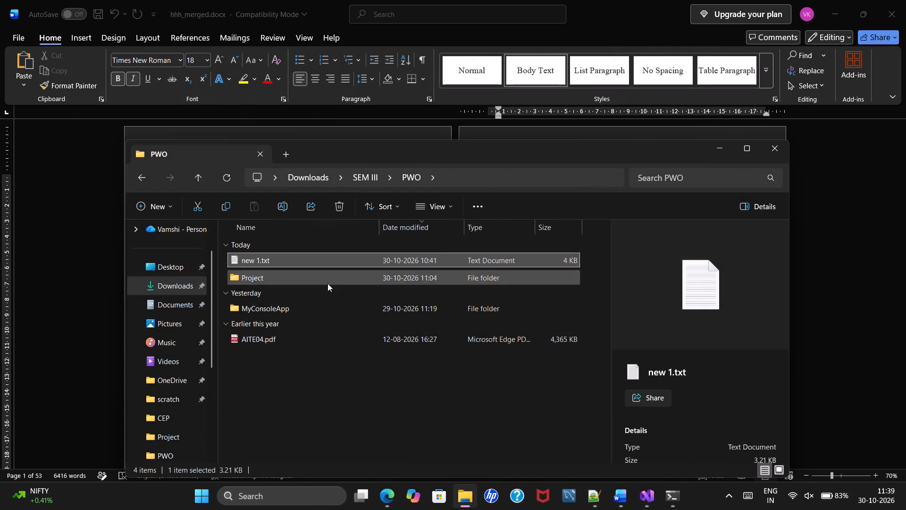
pyautogui.doubleClick(274, 273)
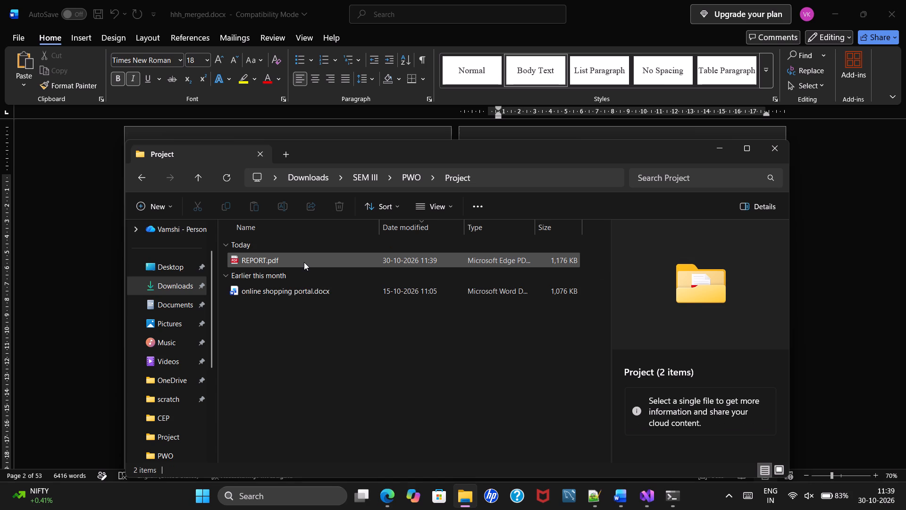
pyautogui.doubleClick(304, 262)
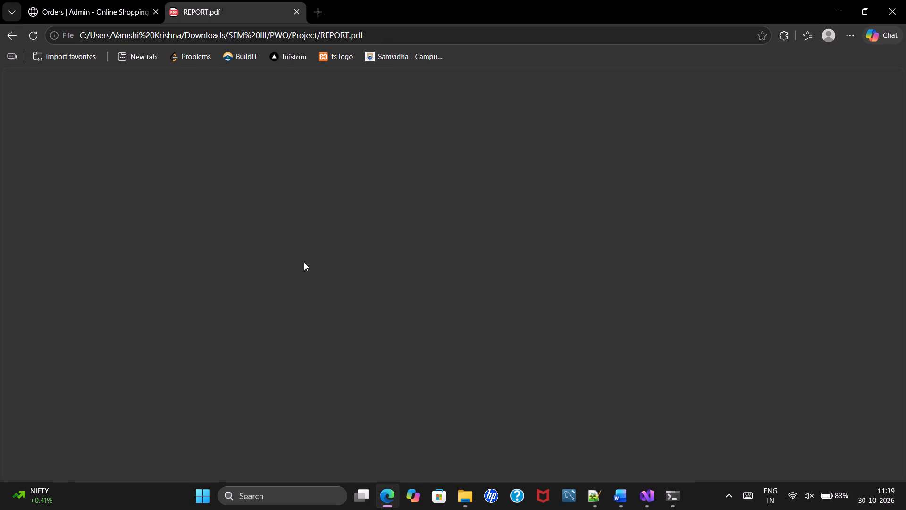
# Check the exported PDF's page layout from the title page through the Introduction section to the "1.3 Problem Statement" heading.
pyautogui.scroll(-2, 304, 262)
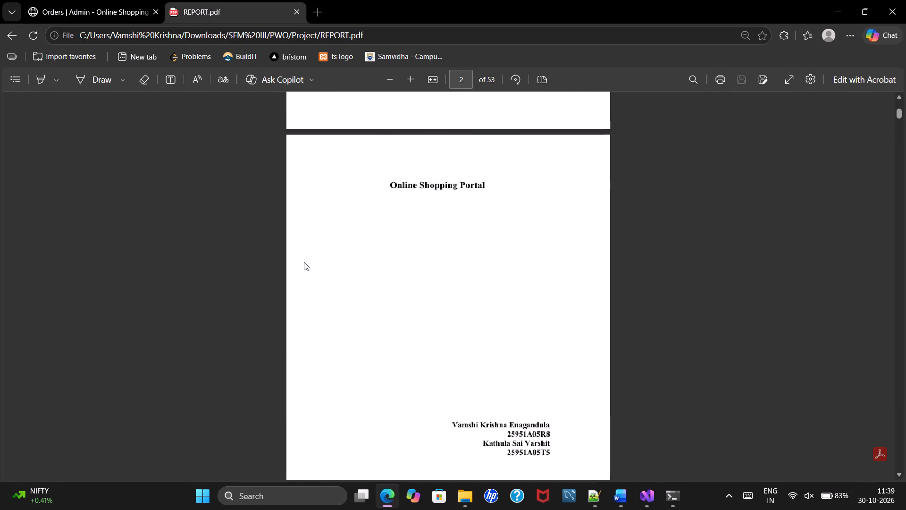
pyautogui.scroll(-17, 304, 262)
pyautogui.scroll(-6, 304, 262)
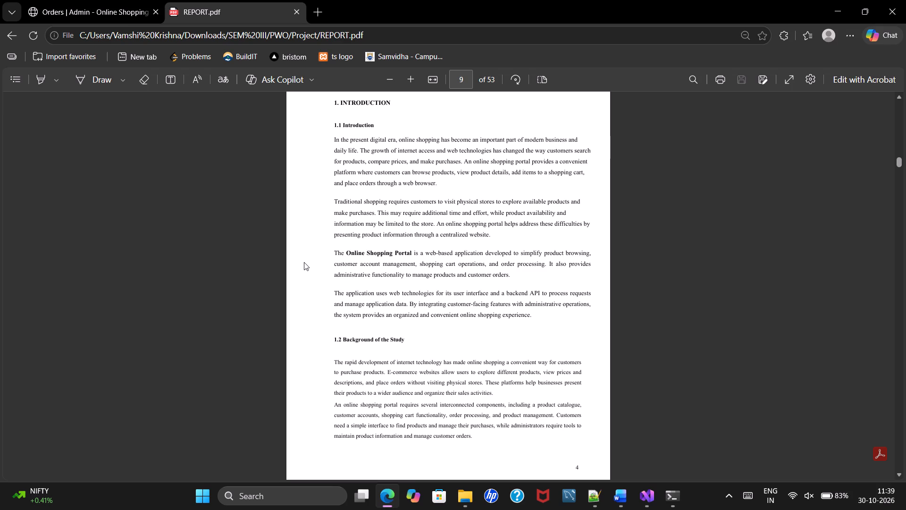
pyautogui.scroll(-2, 304, 262)
pyautogui.scroll(1, 304, 262)
pyautogui.scroll(-2, 304, 262)
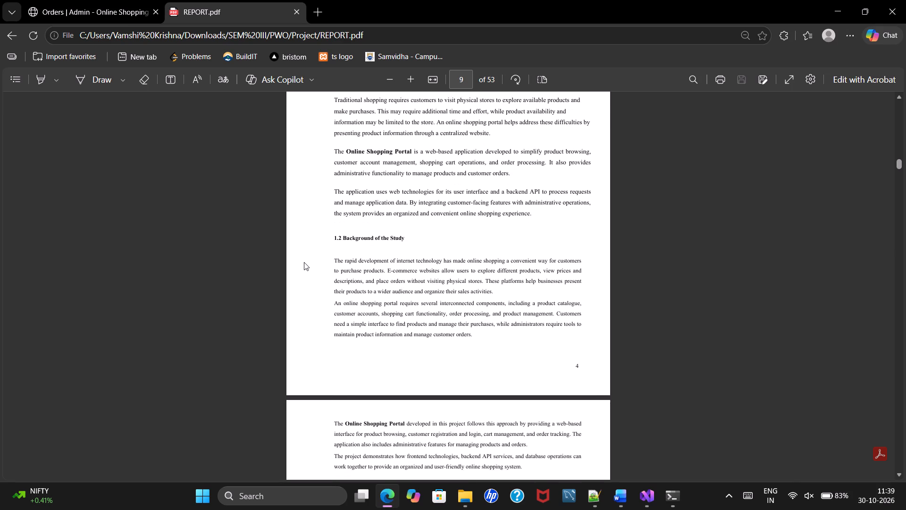
pyautogui.scroll(-1, 304, 262)
pyautogui.scroll(2, 304, 262)
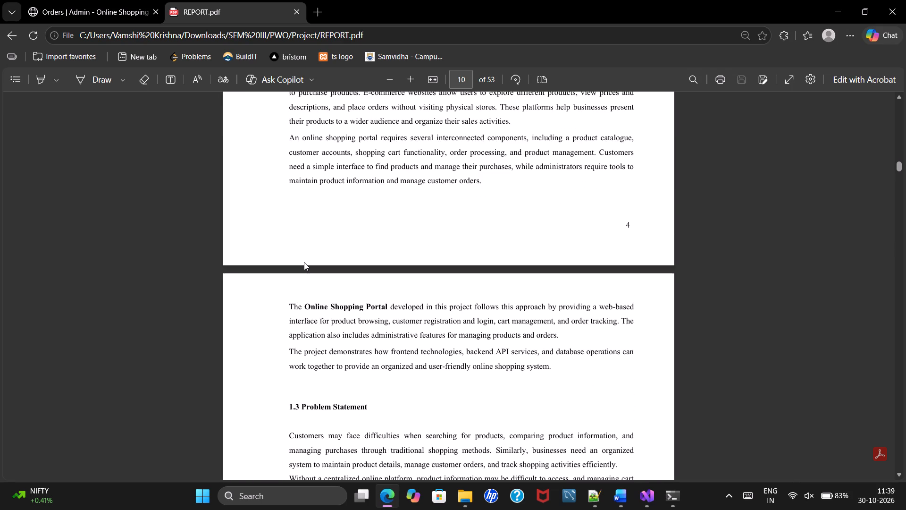
pyautogui.scroll(1, 304, 262)
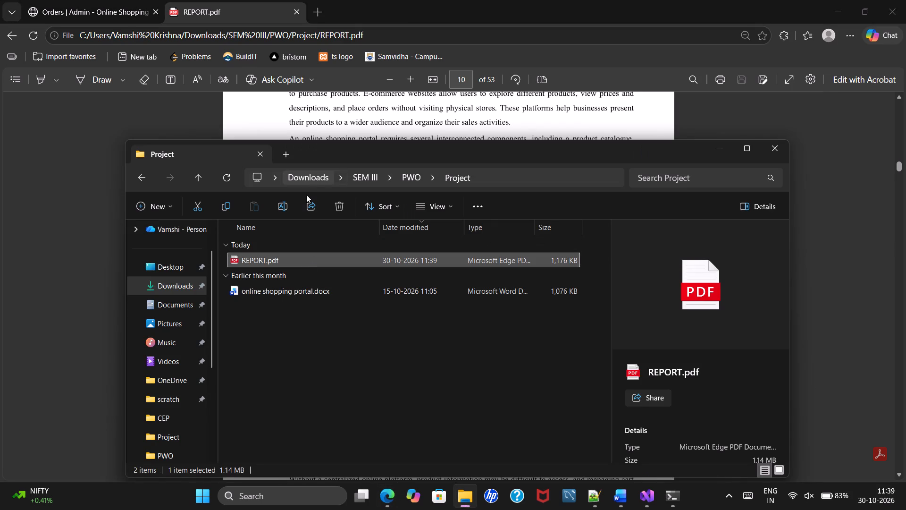
# Copy the REPORT.pdf file from the Project folder and show the hidden background apps.
pyautogui.hotkey('ctrl', 'c')
pyautogui.click(732, 506)
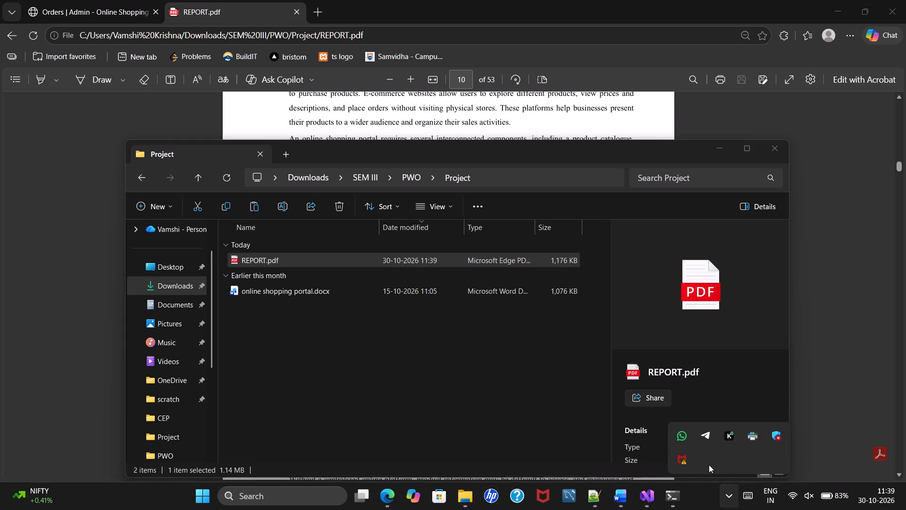
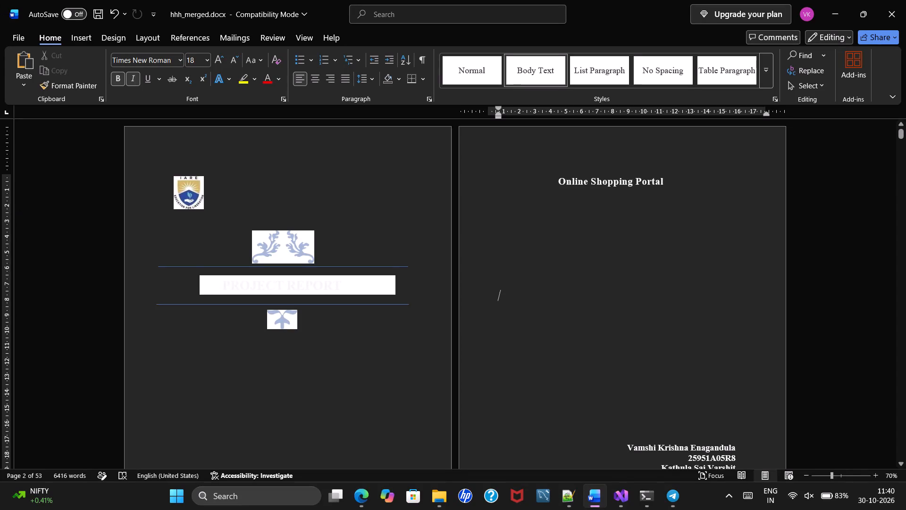
# Examine the Word report's paragraph alignment from the title page through the 5. Design Screens section.
pyautogui.scroll(-20, 84, 367)
pyautogui.scroll(-1, 84, 367)
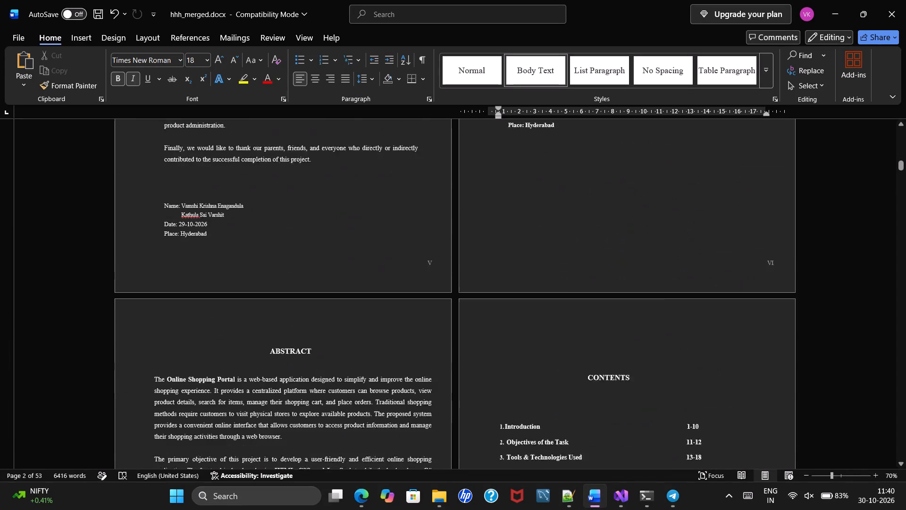
pyautogui.scroll(-13, 84, 367)
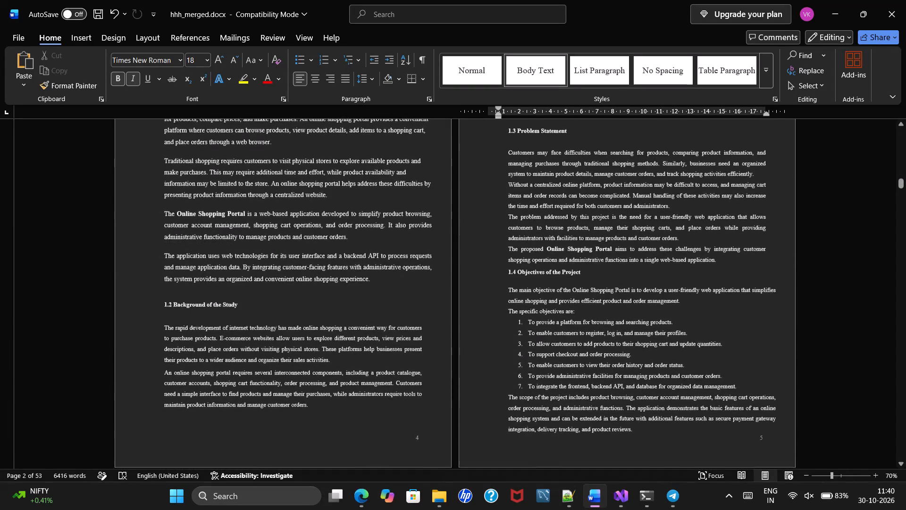
pyautogui.scroll(-8, 84, 367)
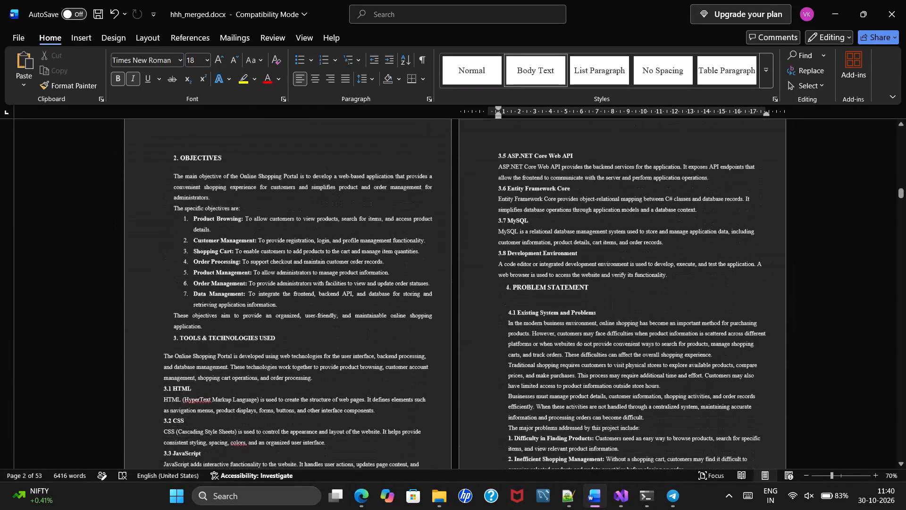
pyautogui.scroll(-10, 84, 367)
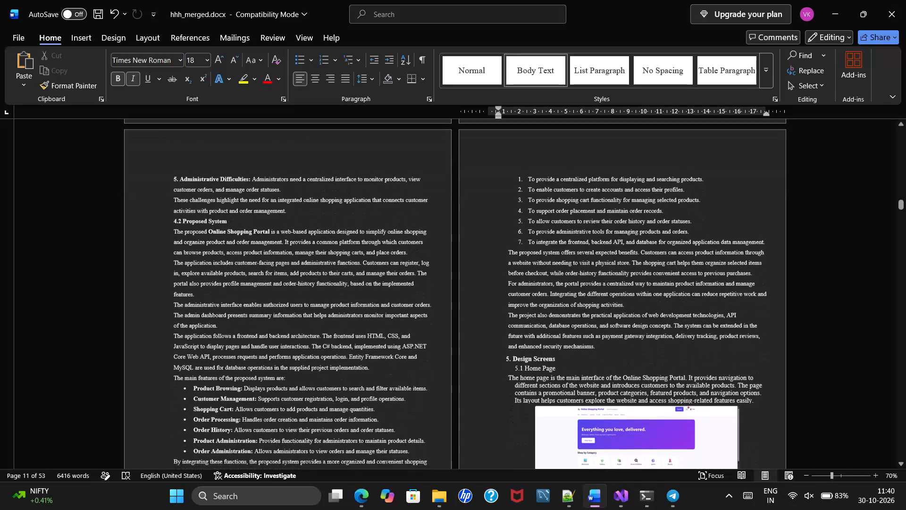
pyautogui.scroll(-7, 84, 367)
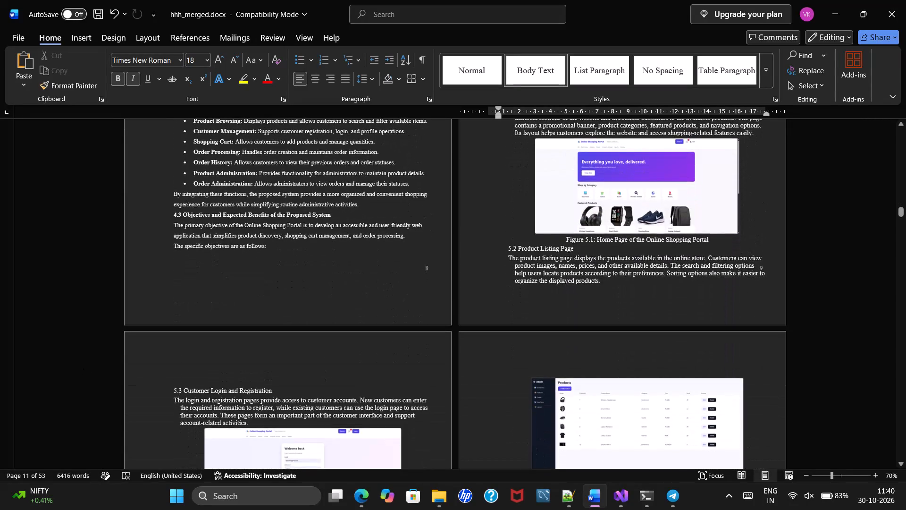
pyautogui.scroll(11, 84, 367)
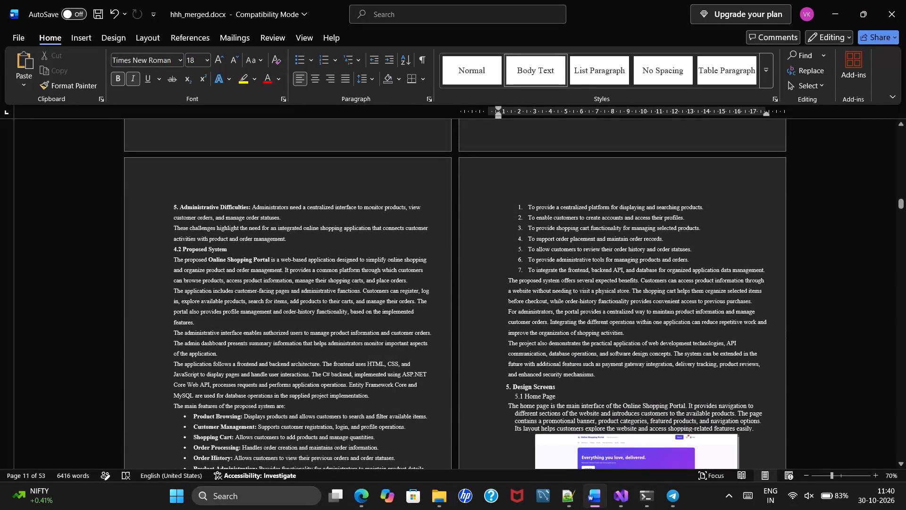
pyautogui.scroll(4, 403, 300)
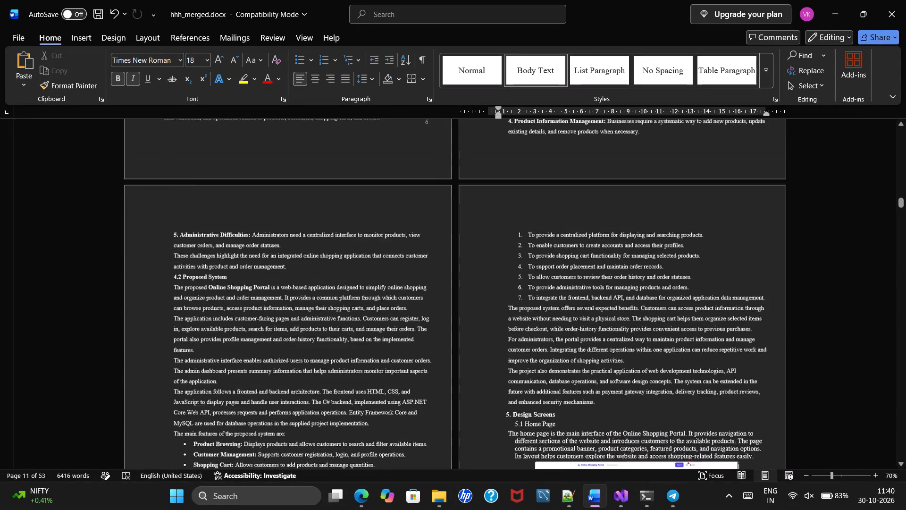
pyautogui.scroll(7, 403, 300)
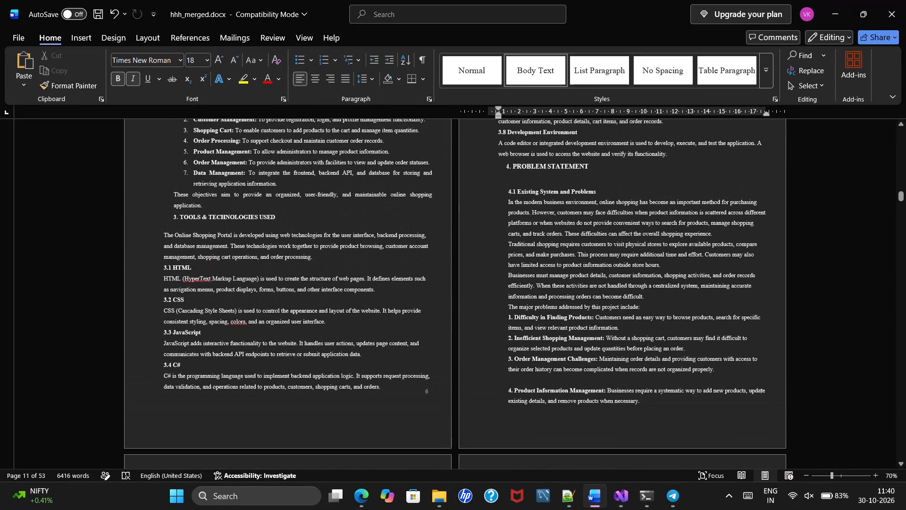
pyautogui.scroll(-9, 403, 300)
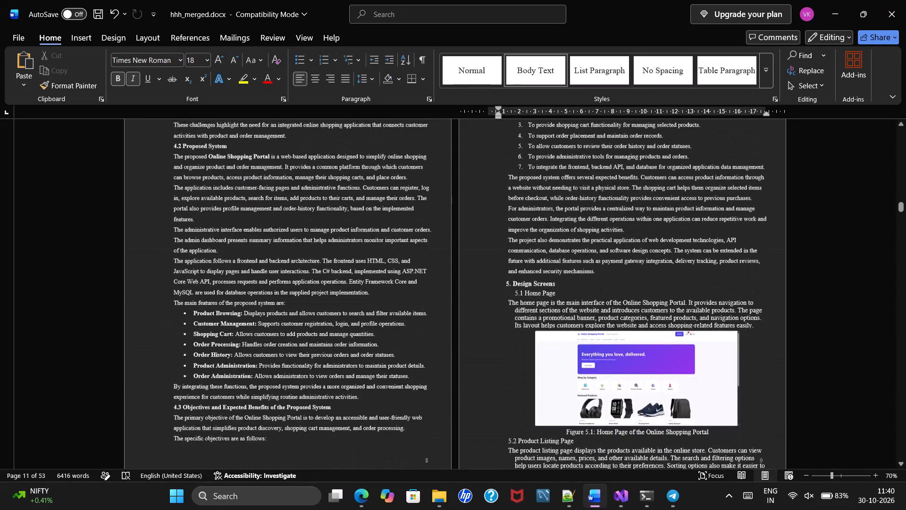
pyautogui.scroll(-2, 403, 300)
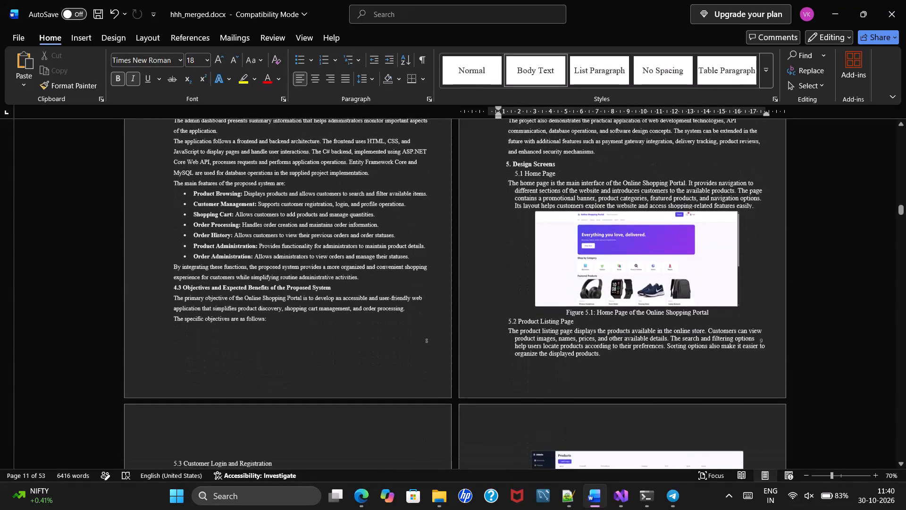
pyautogui.scroll(-1, 403, 300)
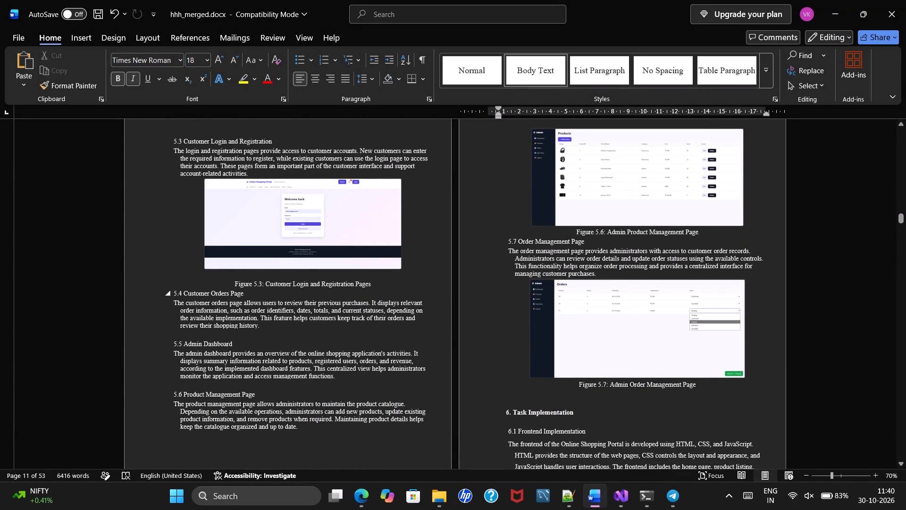
pyautogui.scroll(11, 177, 192)
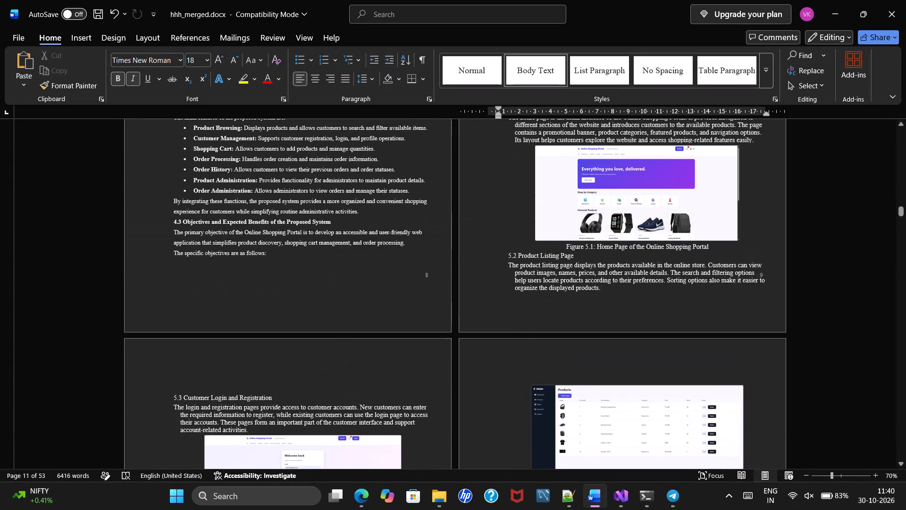
# Indent the first lines of the paragraphs under 5.1 Home Page and 5.2 Product Listing Page to align with their following lines.
pyautogui.scroll(4, 177, 192)
pyautogui.scroll(1, 501, 201)
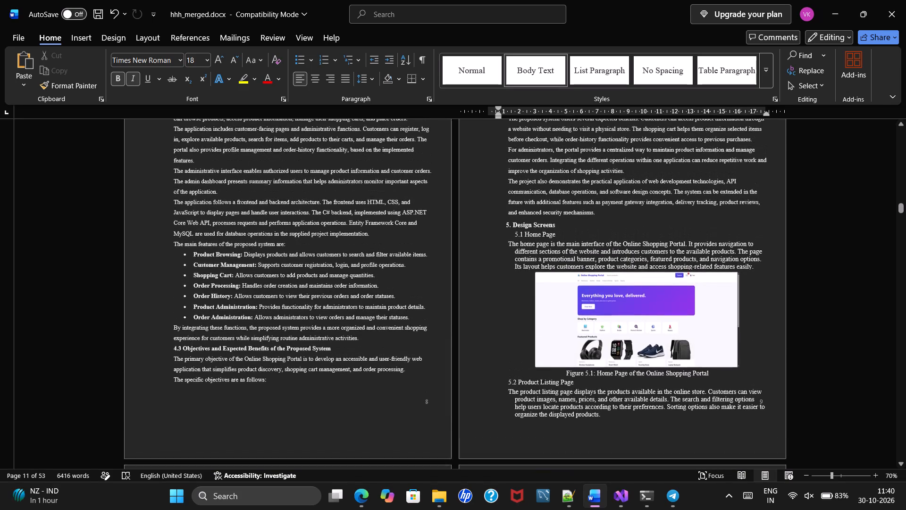
pyautogui.scroll(1, 501, 201)
pyautogui.click(510, 249)
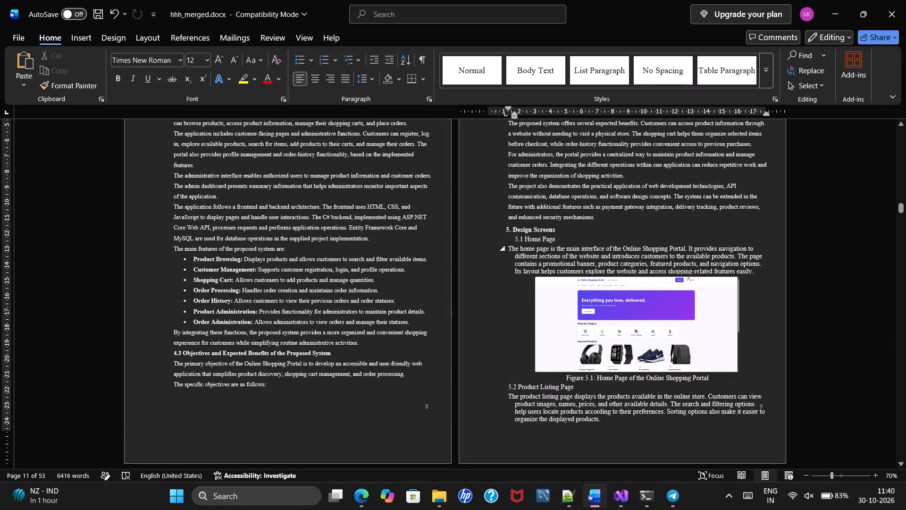
pyautogui.press('Tab')
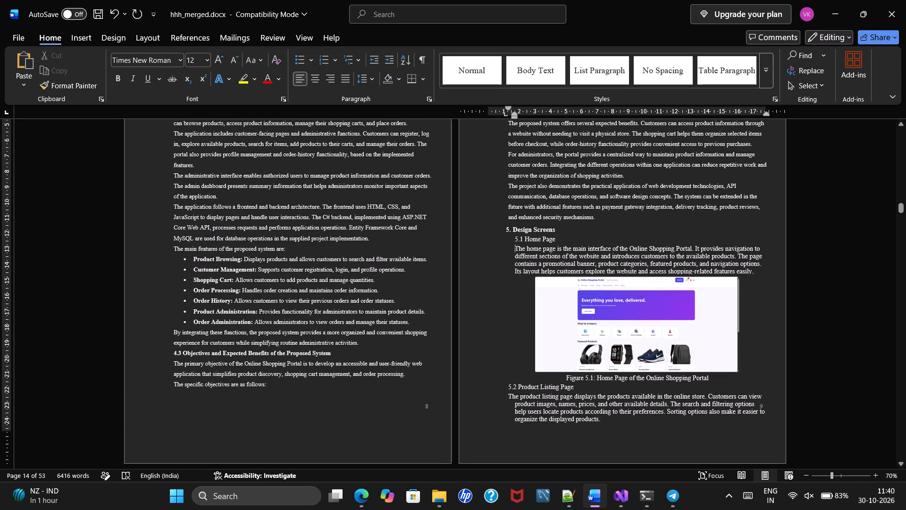
pyautogui.click(509, 394)
pyautogui.press('Tab')
# Increase the first-line indent of the paragraph under 5.3 Customer Login and Registration slightly towards its hanging indent.
pyautogui.scroll(-1, 509, 394)
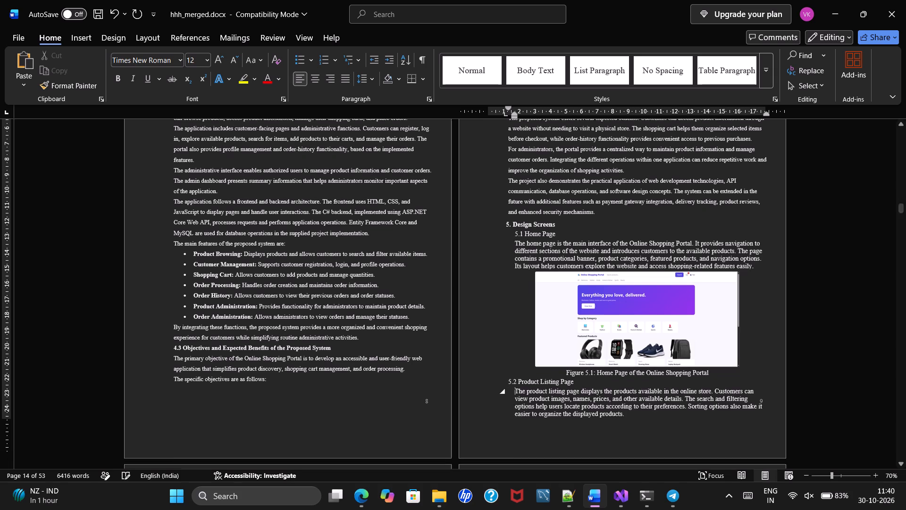
pyautogui.scroll(-6, 509, 394)
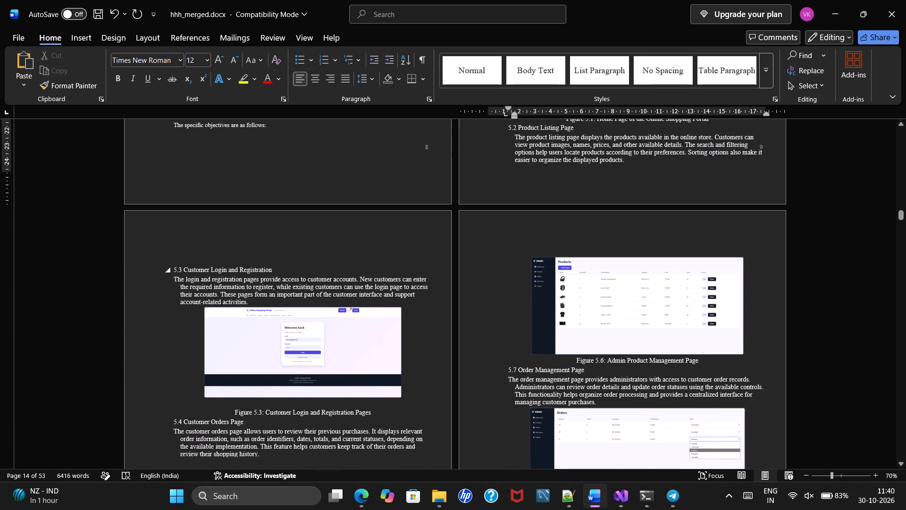
pyautogui.click(175, 277)
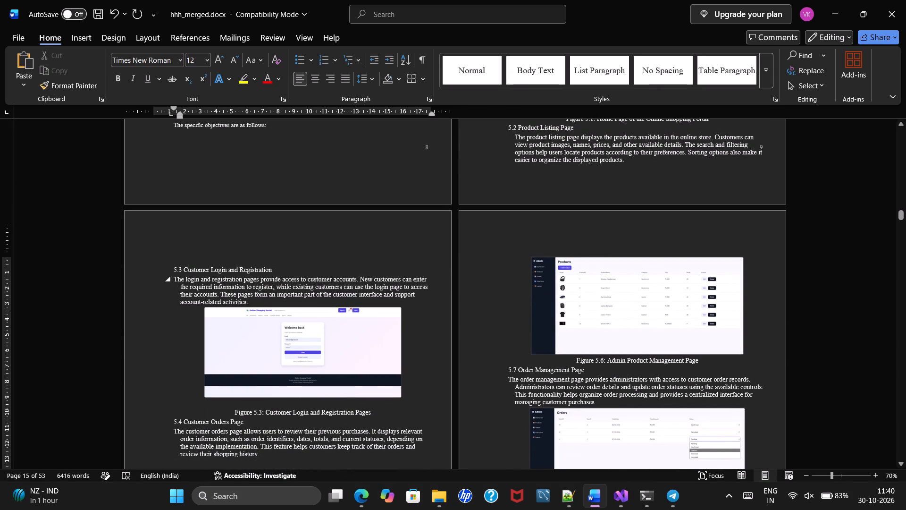
pyautogui.click(173, 105)
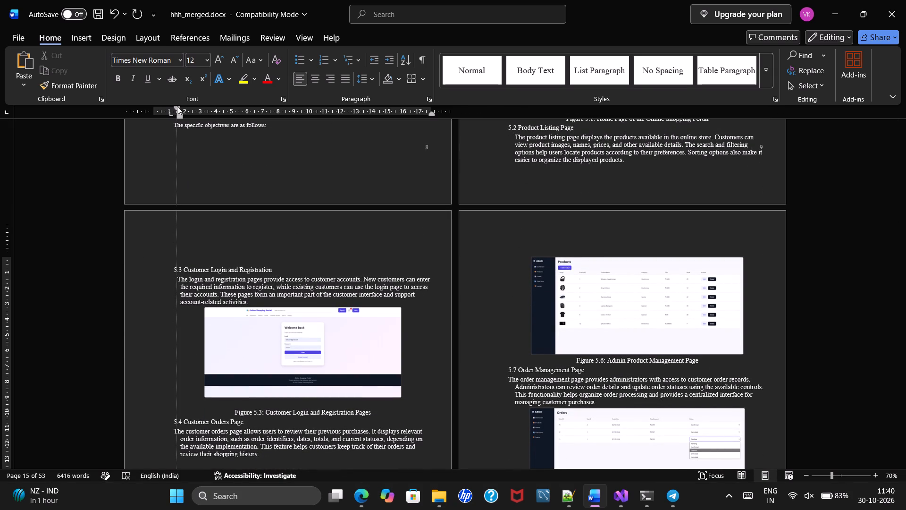
# Indent the first lines of the 5.4 Customer Orders, 5.5 Admin Dashboard and 5.6 Product Management paragraphs to align with their following lines.
pyautogui.click(175, 434)
pyautogui.press('Tab')
pyautogui.scroll(-3, 312, 409)
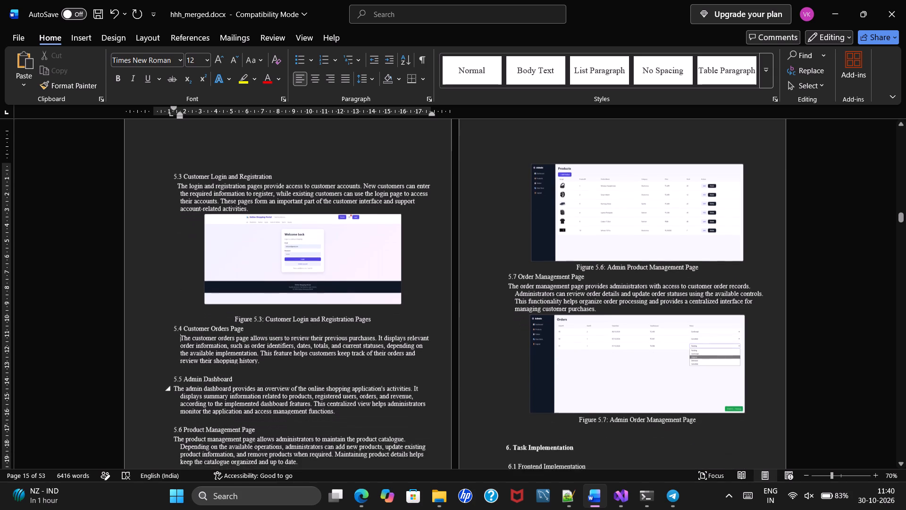
pyautogui.scroll(-1, 312, 409)
pyautogui.click(173, 336)
pyautogui.press('Tab')
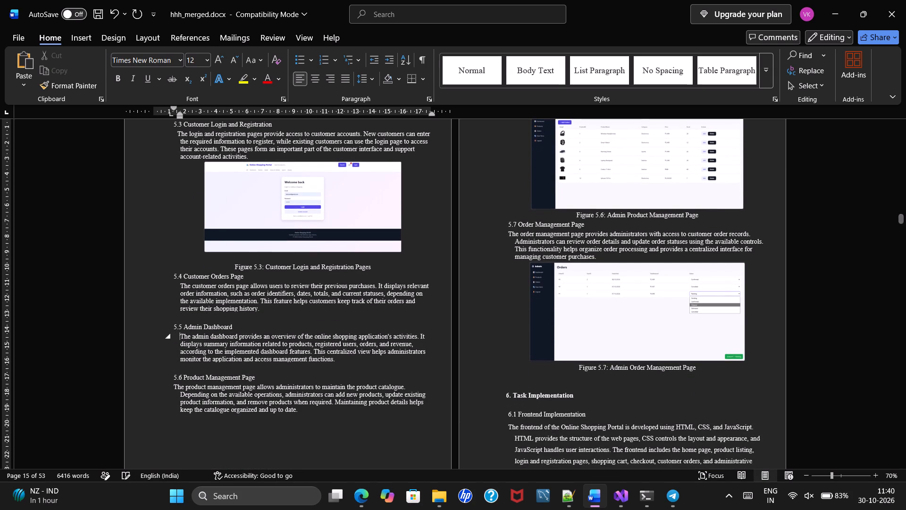
pyautogui.click(172, 383)
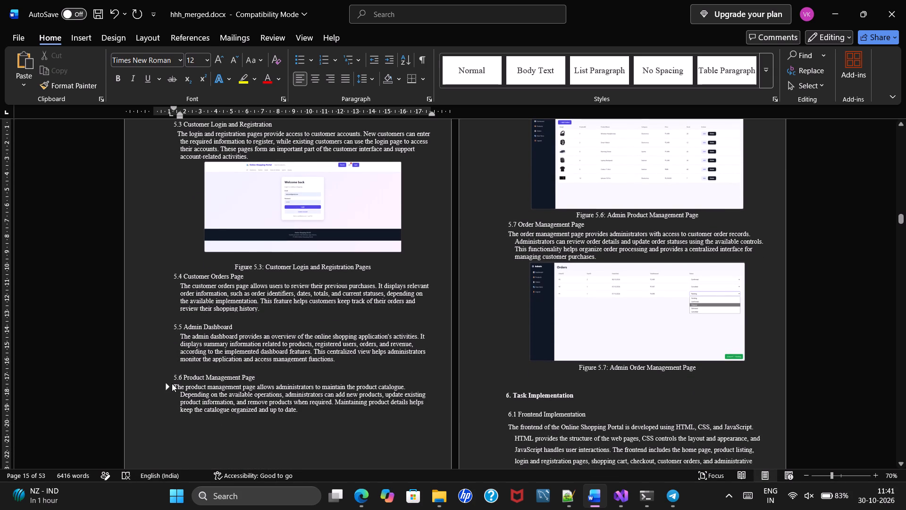
pyautogui.click(172, 383)
pyautogui.click(174, 384)
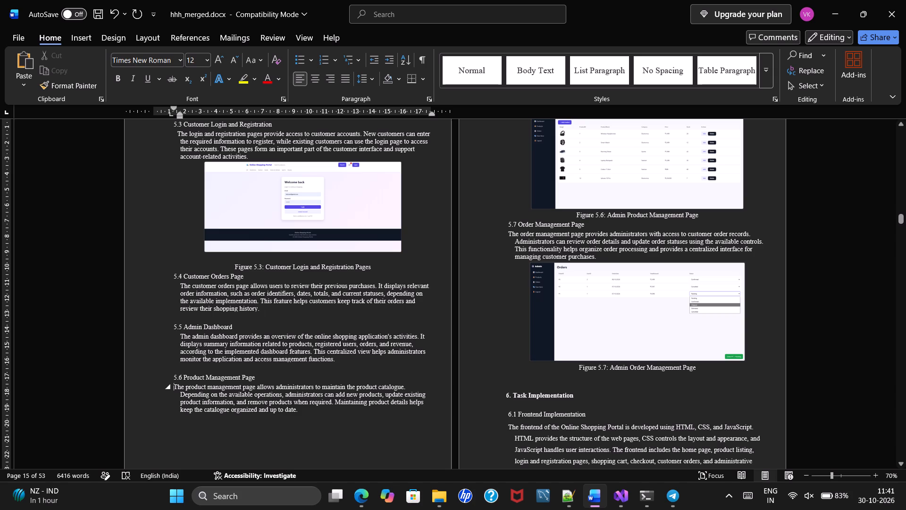
pyautogui.press('Tab')
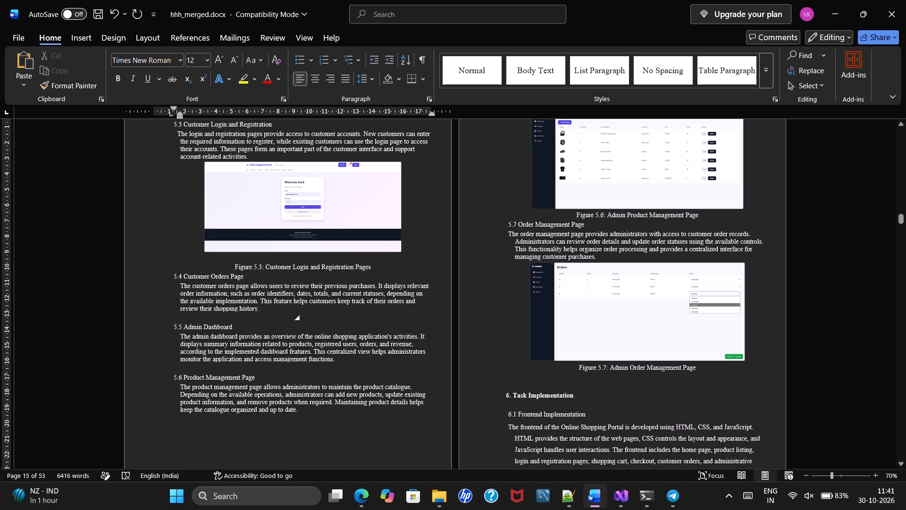
# Indent the first lines of the 5.7 Order Management Page and 6.1 Frontend Implementation paragraphs to align with their following lines.
pyautogui.click(510, 232)
pyautogui.press('Tab')
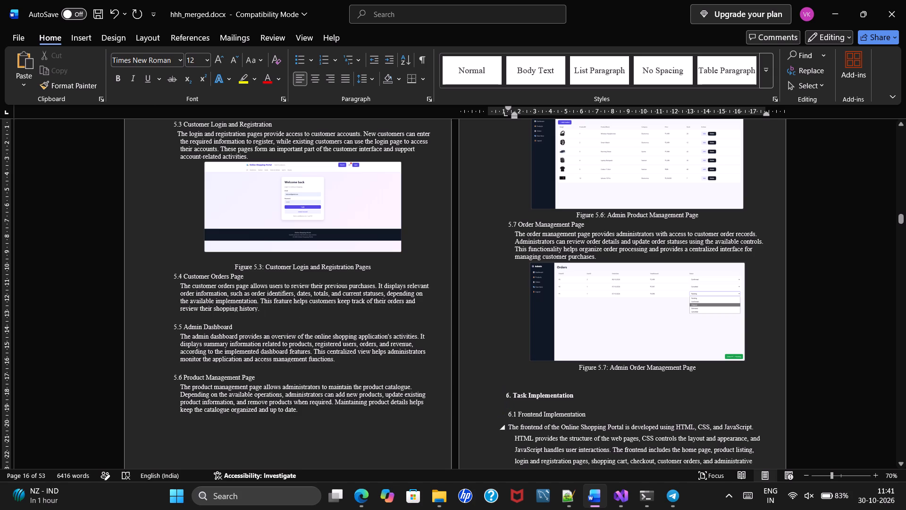
pyautogui.click(507, 427)
pyautogui.press('Tab')
# Indent the first lines of the paragraphs under headings 6.2, 6.3, 6.4 and 6.5 to align with their following lines.
pyautogui.scroll(7, 507, 396)
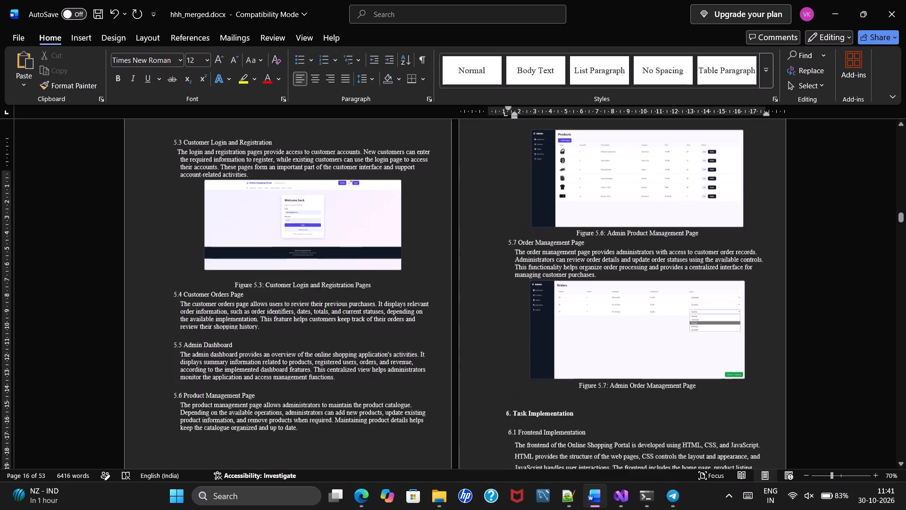
pyautogui.scroll(2, 507, 396)
pyautogui.scroll(-8, 507, 396)
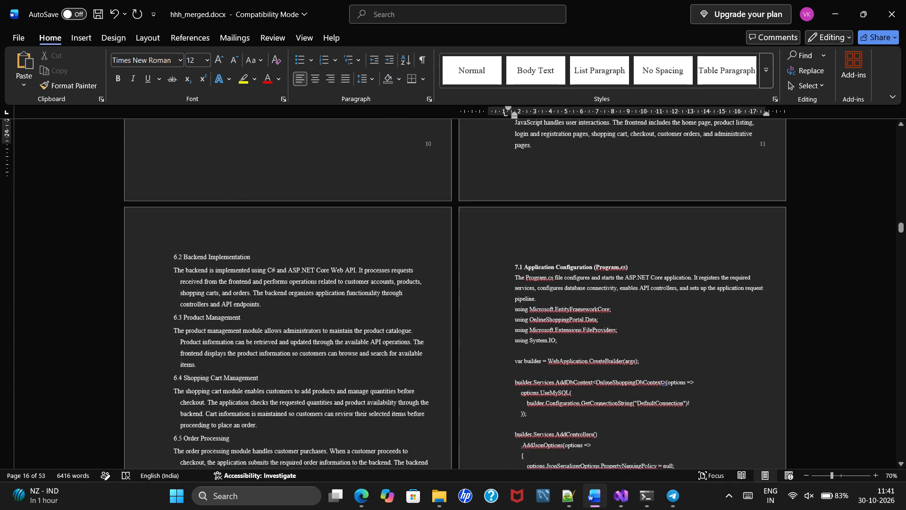
pyautogui.scroll(-2, 507, 396)
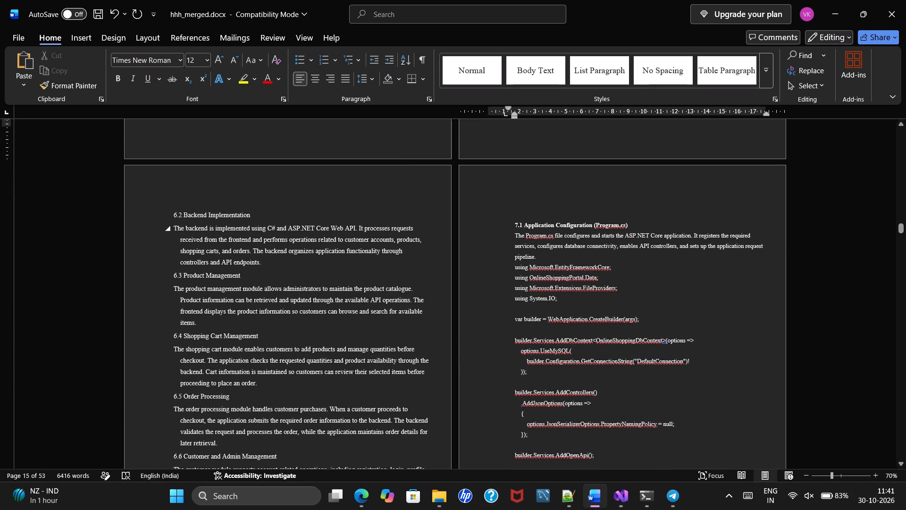
pyautogui.click(174, 228)
pyautogui.press('Tab')
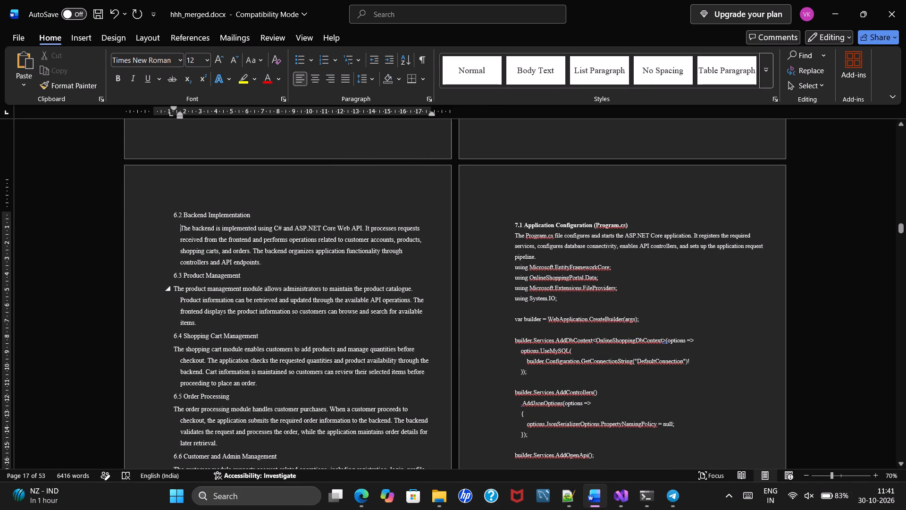
pyautogui.click(172, 289)
pyautogui.press('Tab')
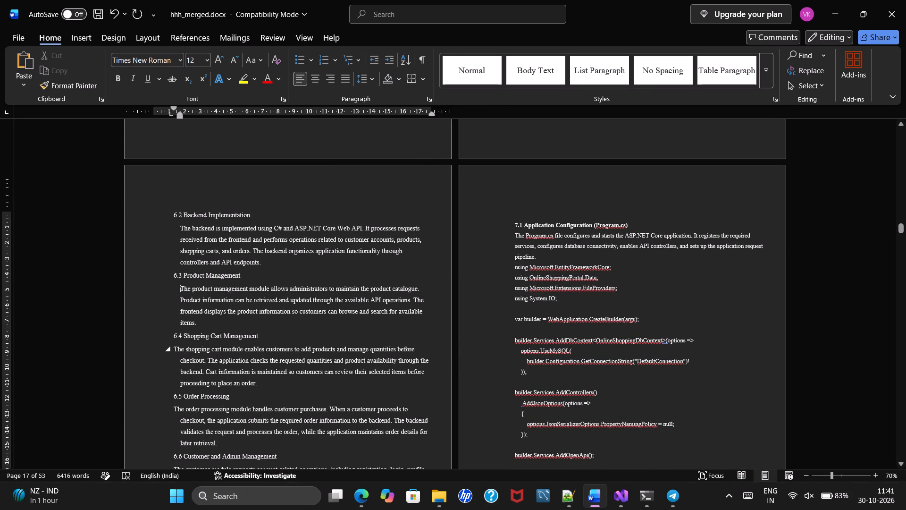
pyautogui.click(173, 347)
pyautogui.press('Tab')
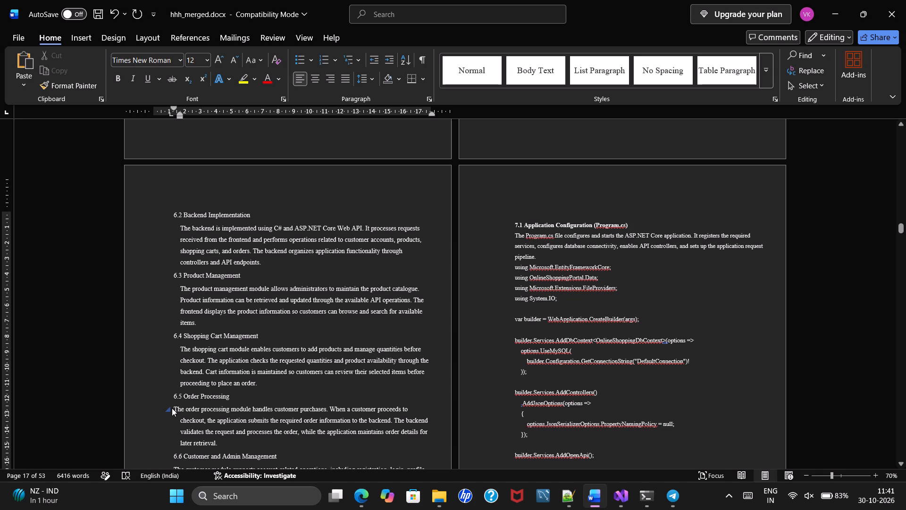
pyautogui.click(176, 408)
pyautogui.press('Tab')
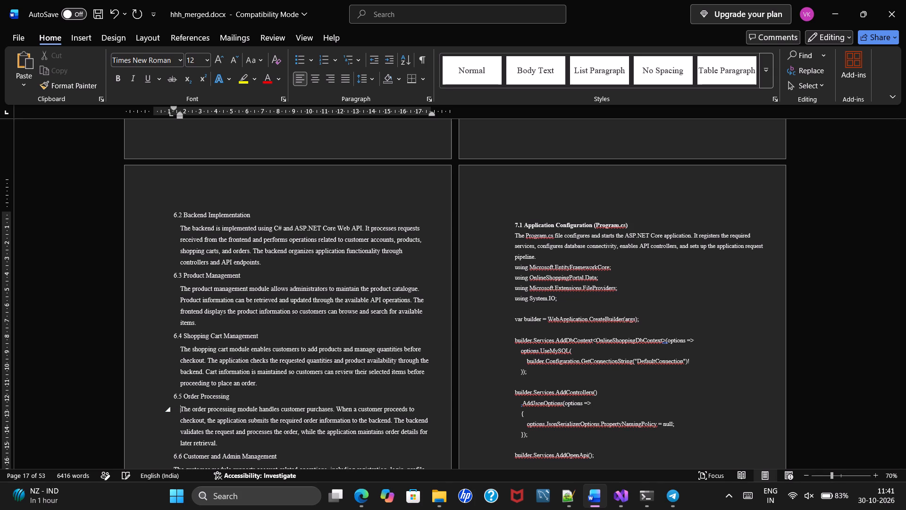
# Indent the first lines of the paragraphs under 6.6 Customer and Admin Management and 6.7 Database Integration to align with their following lines.
pyautogui.scroll(-5, 176, 408)
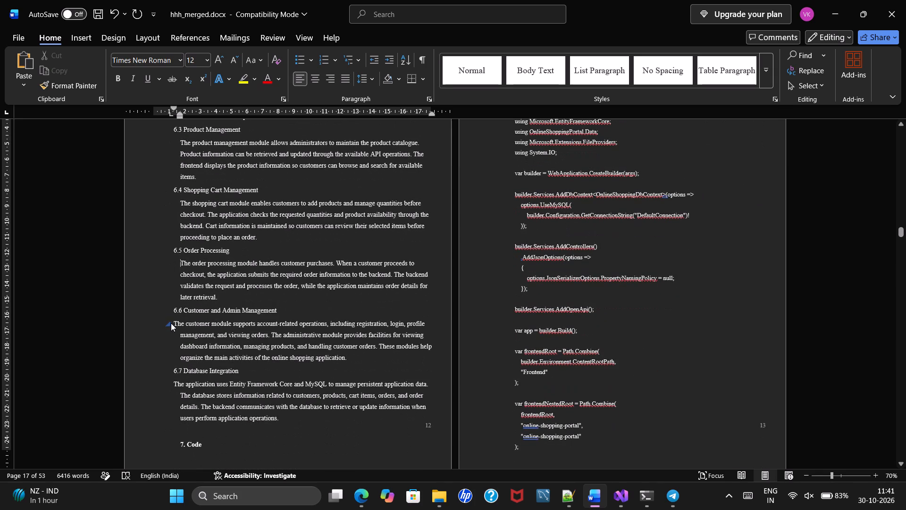
pyautogui.click(173, 323)
pyautogui.press('Tab')
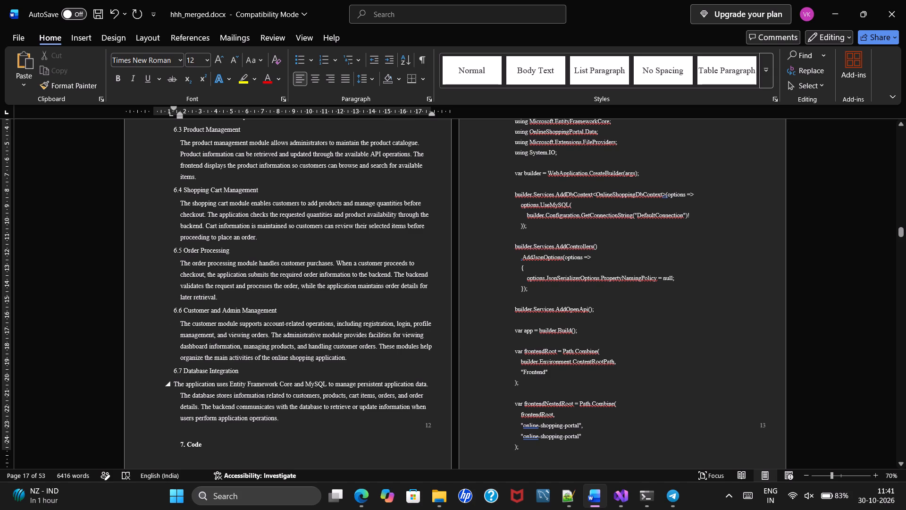
pyautogui.click(173, 382)
pyautogui.press('Tab')
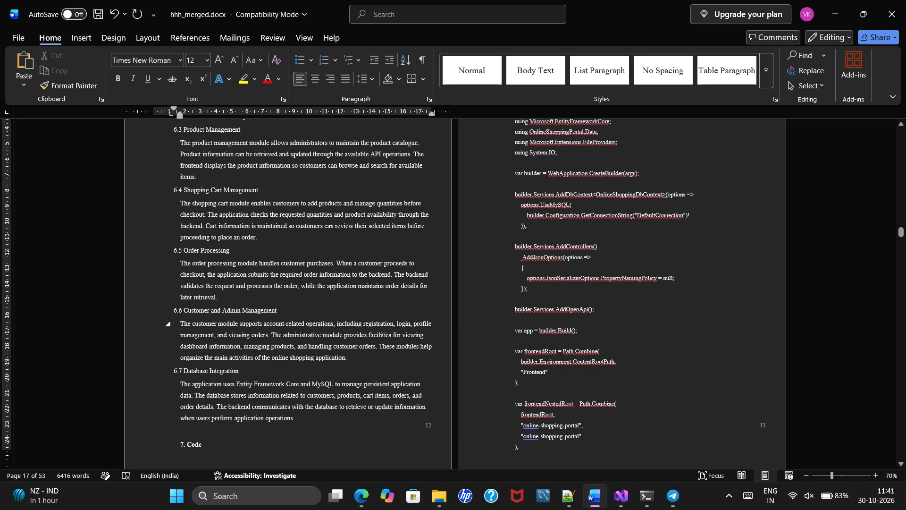
# Insert a blank line before the 7. Code heading to push it onto the page with 7.1 Application Configuration.
pyautogui.click(216, 433)
pyautogui.scroll(-4, 216, 433)
pyautogui.press('Return')
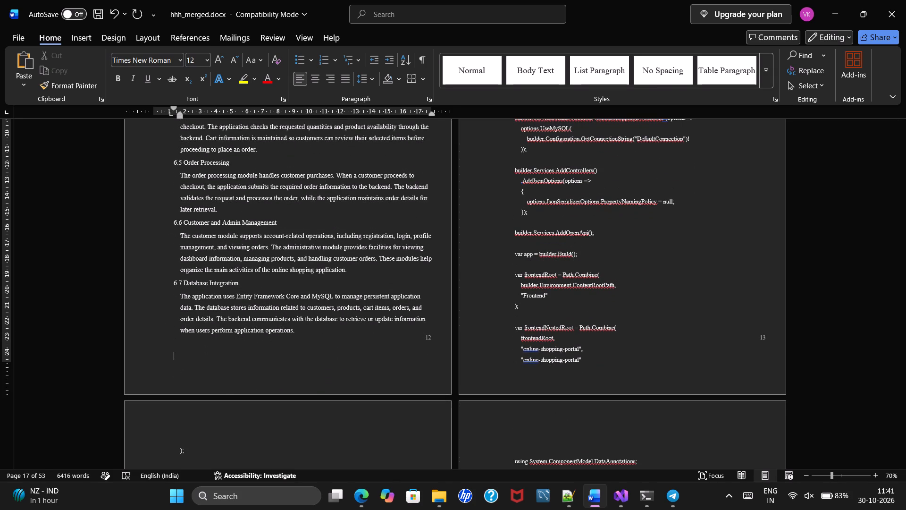
pyautogui.scroll(1, 316, 262)
pyautogui.scroll(-4, 274, 297)
pyautogui.click(194, 389)
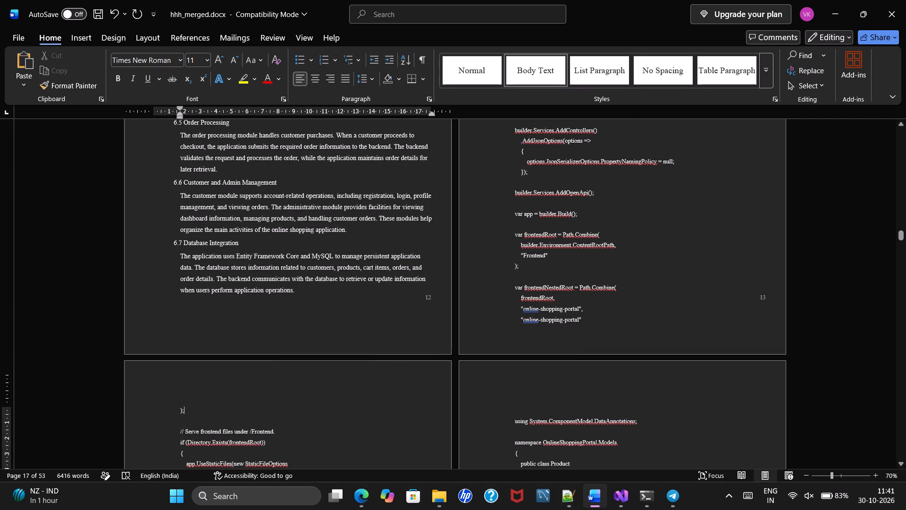
pyautogui.press('Up')
pyautogui.scroll(3, 194, 389)
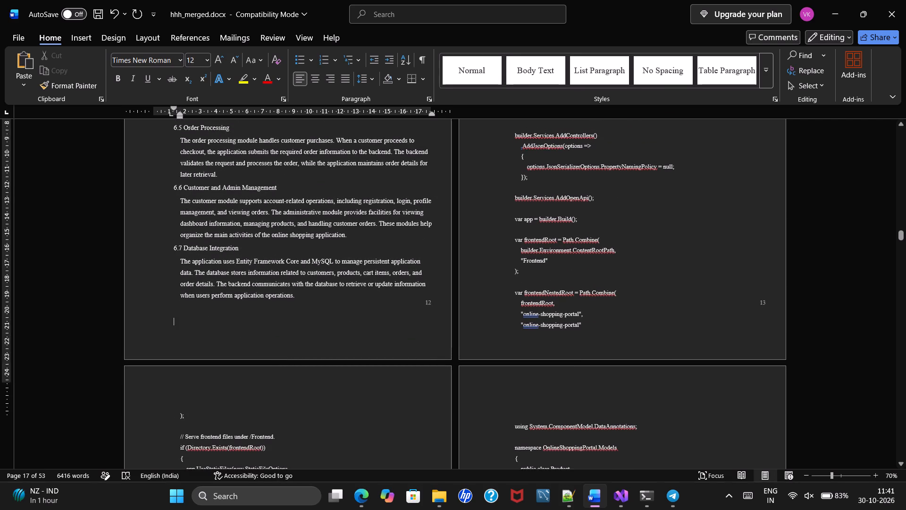
pyautogui.scroll(5, 194, 389)
# Delete the blank line between "using System.IO;" and "var builder" in the Program.cs code.
pyautogui.click(543, 244)
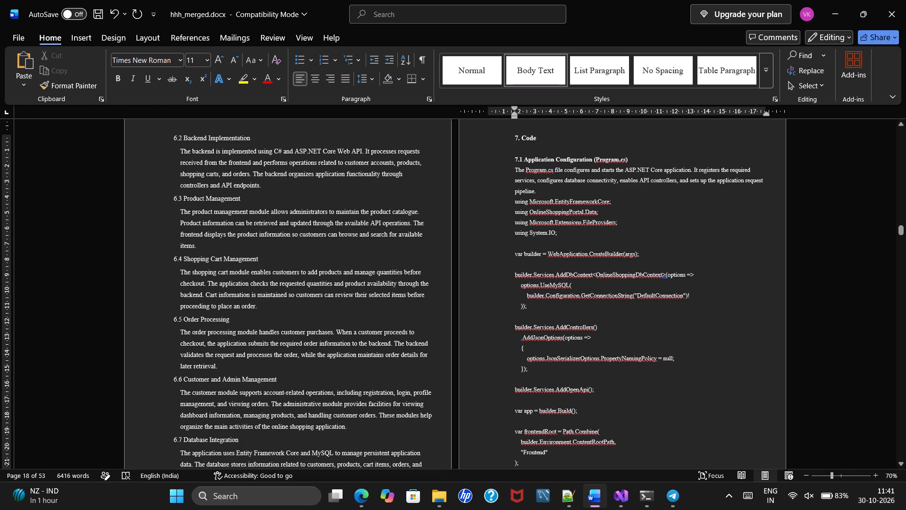
pyautogui.press('BackSpace')
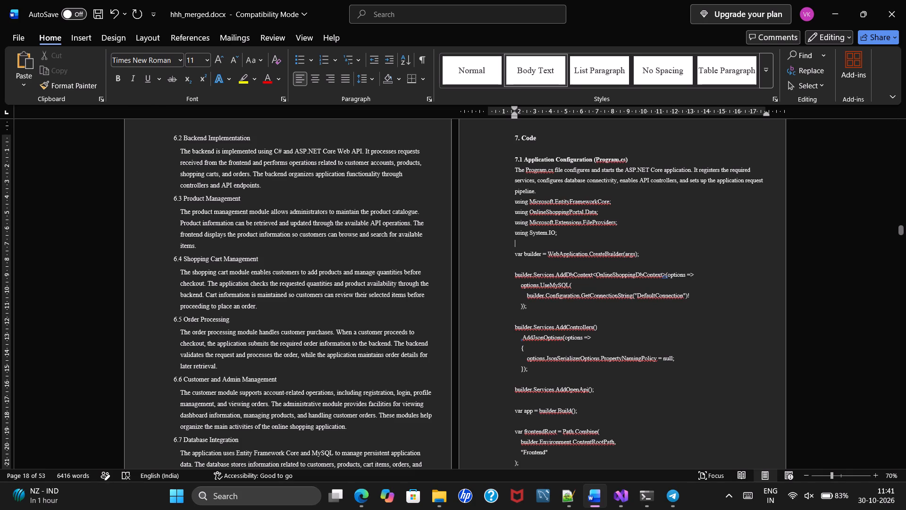
# Indent the first lines of the "In conclusion" and "In the future" paragraphs on the last page by one small increment.
pyautogui.scroll(-8, 543, 244)
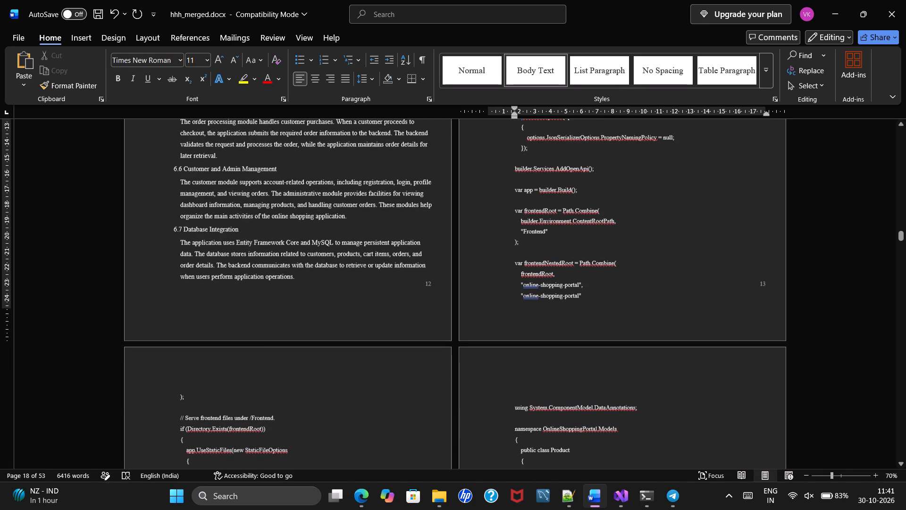
pyautogui.scroll(6, 543, 244)
pyautogui.scroll(-1, 543, 244)
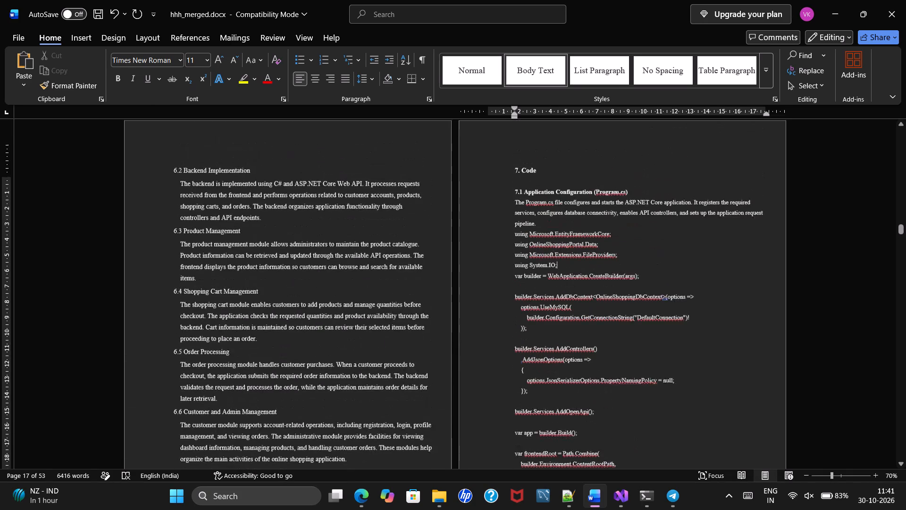
pyautogui.scroll(-6, 543, 244)
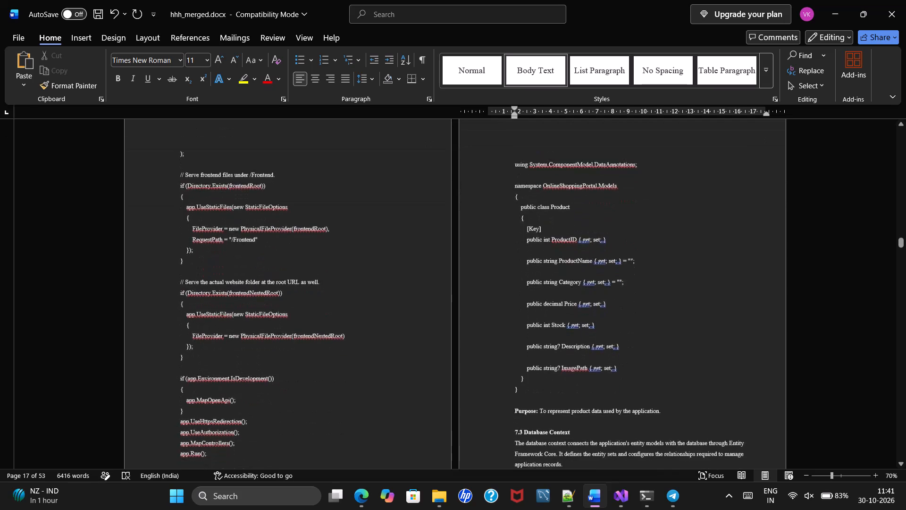
pyautogui.scroll(-2, 543, 244)
pyautogui.scroll(-20, 543, 244)
pyautogui.scroll(-5, 543, 244)
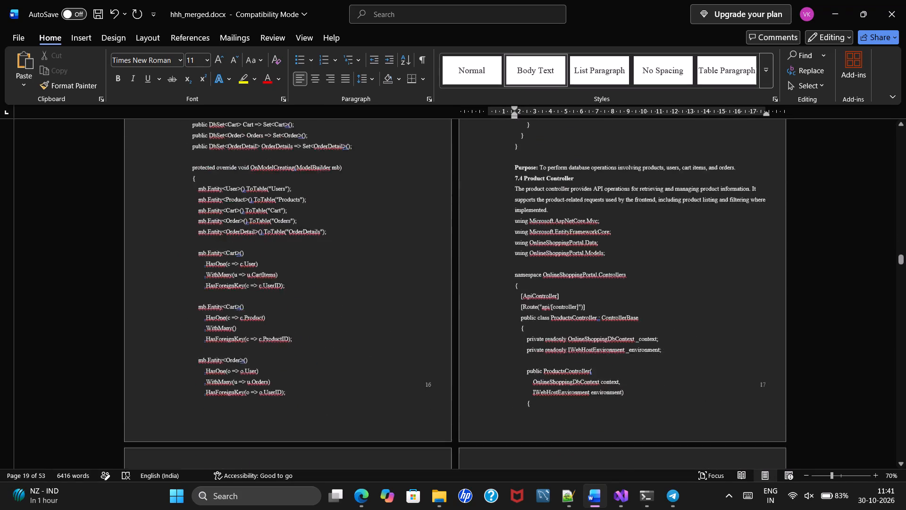
pyautogui.scroll(-20, 543, 244)
pyautogui.scroll(-20, 543, 244)
pyautogui.scroll(-20, 543, 244)
pyautogui.scroll(1, 543, 244)
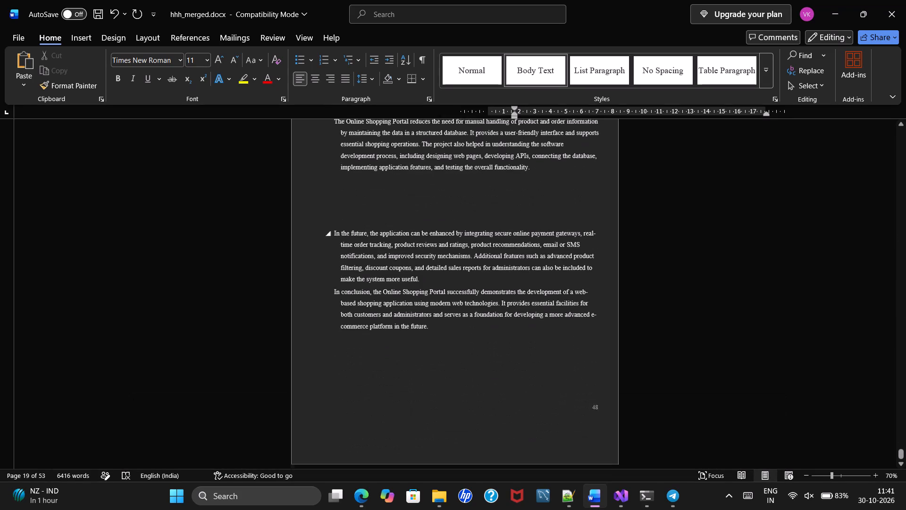
pyautogui.scroll(1, 543, 244)
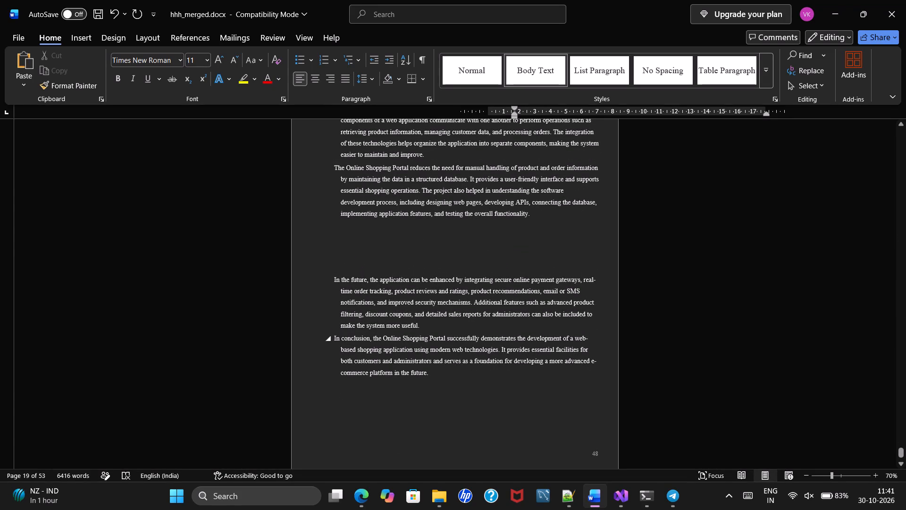
pyautogui.click(335, 335)
pyautogui.press('Tab')
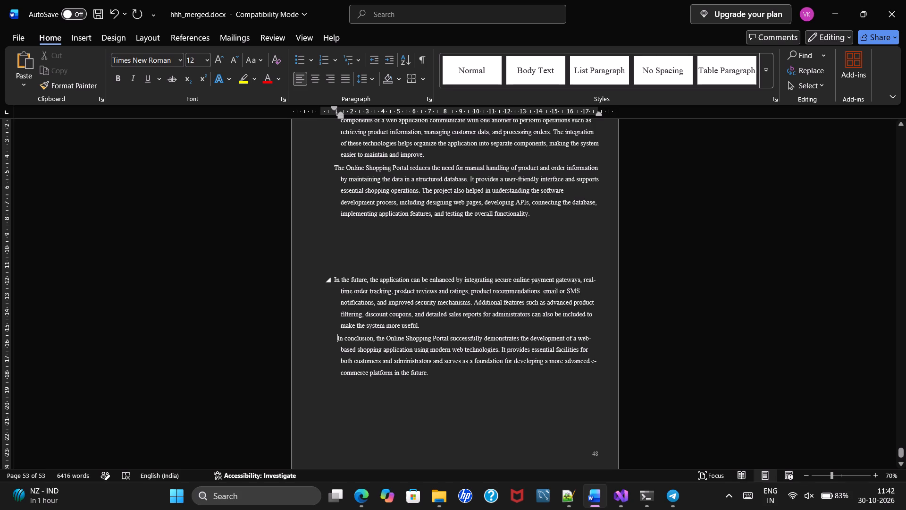
pyautogui.click(336, 282)
pyautogui.click(335, 280)
pyautogui.press('Tab')
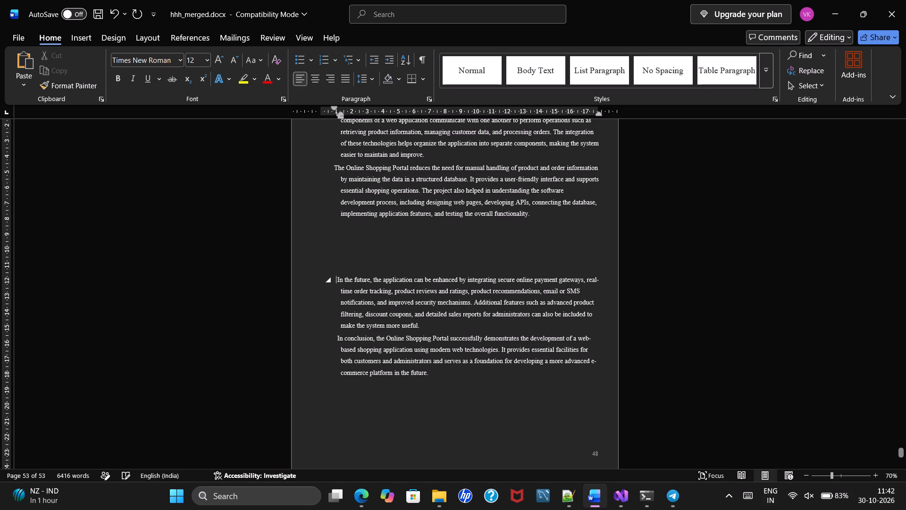
# Indent the first lines of the last page's "The Online Shopping Portal reduces" and "The project demonstrates" paragraphs to align with their following lines.
pyautogui.scroll(2, 335, 280)
pyautogui.click(334, 229)
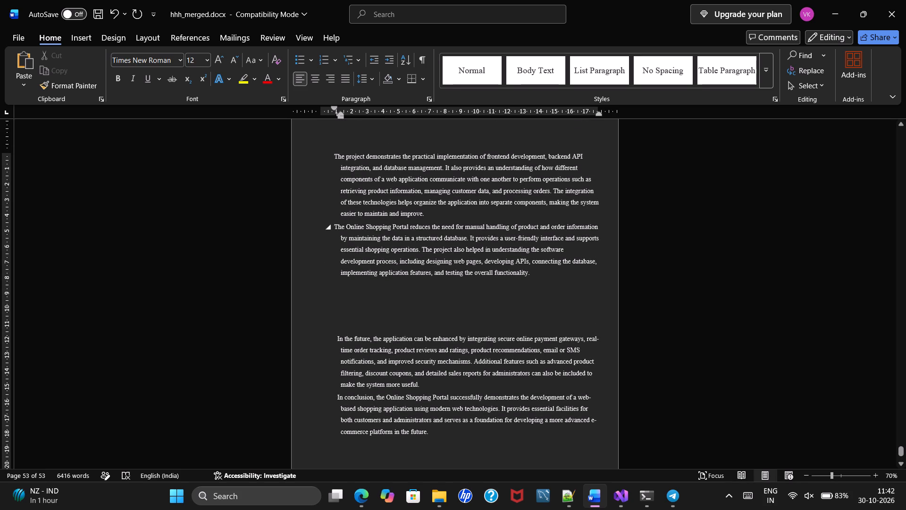
pyautogui.press('Tab')
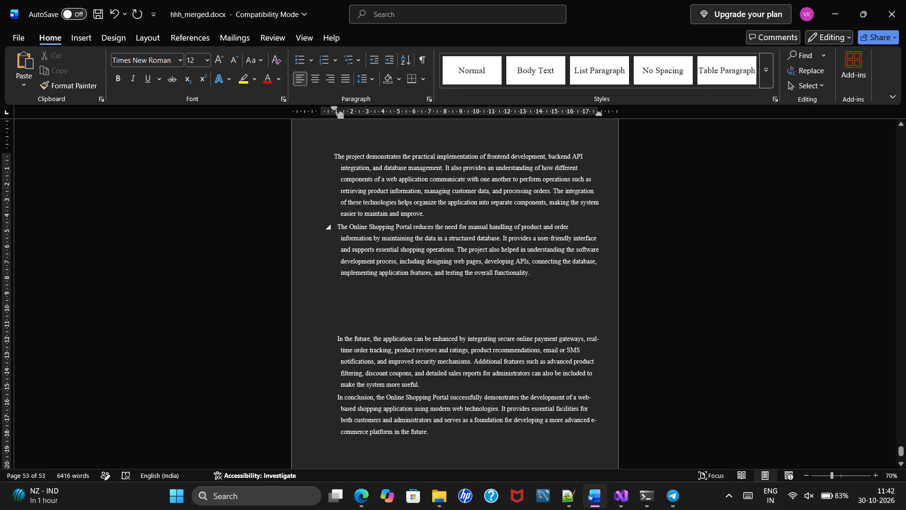
pyautogui.press('Tab')
pyautogui.click(334, 158)
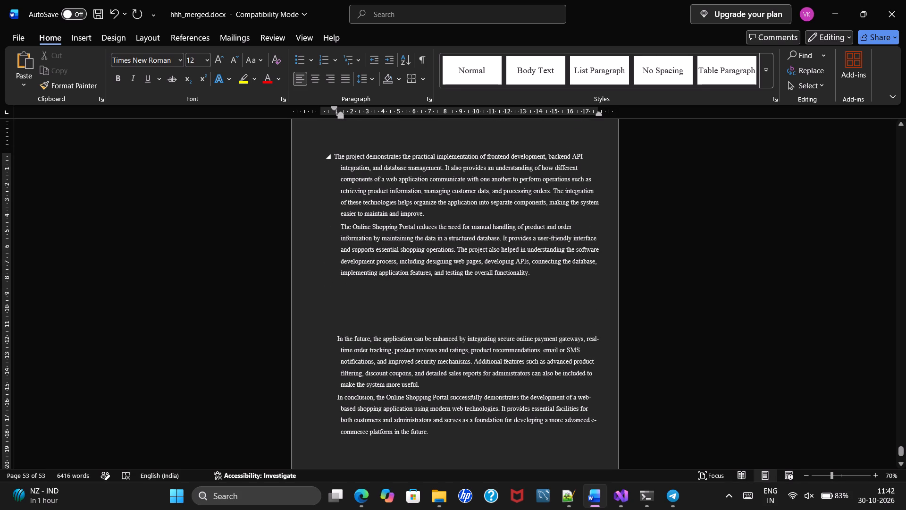
pyautogui.press('Tab')
pyautogui.press('Tab')
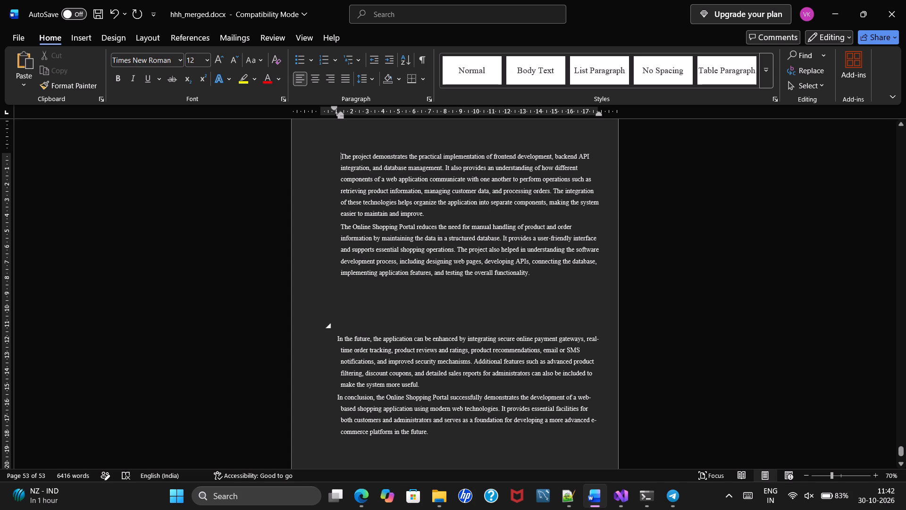
# Indent the "In the future" and "In conclusion" first lines further to align fully with their following lines.
pyautogui.click(337, 339)
pyautogui.press('Tab')
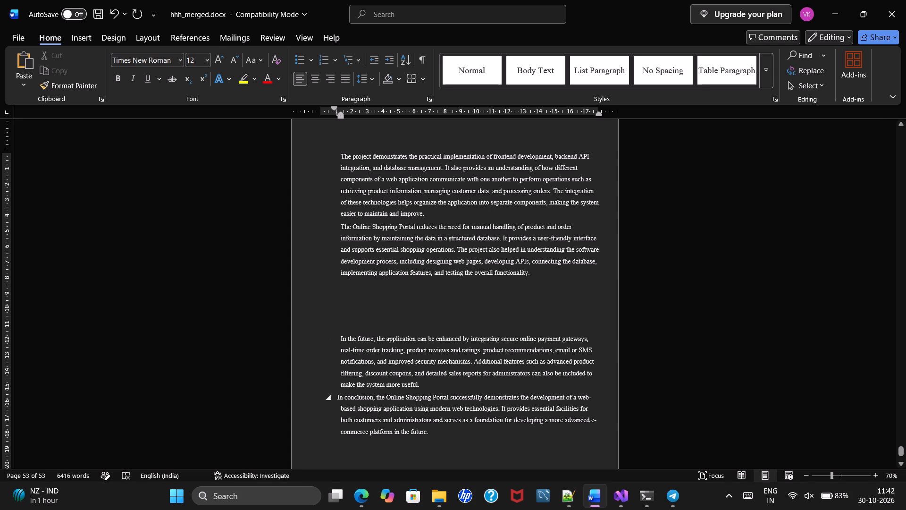
pyautogui.click(337, 399)
pyautogui.press('Tab')
# Indent the first lines of the three paragraphs directly under the 9. Conclusion heading to align with their following lines.
pyautogui.scroll(3, 365, 292)
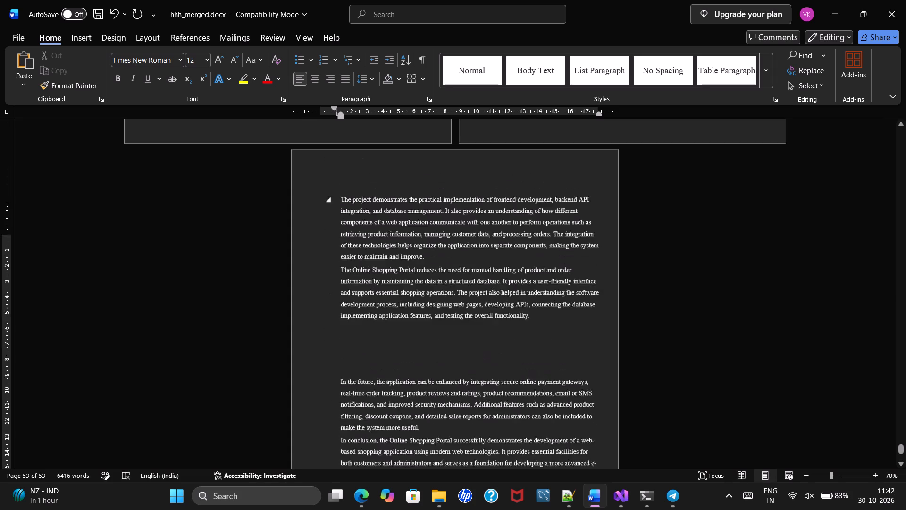
pyautogui.scroll(7, 365, 292)
pyautogui.scroll(-2, 449, 337)
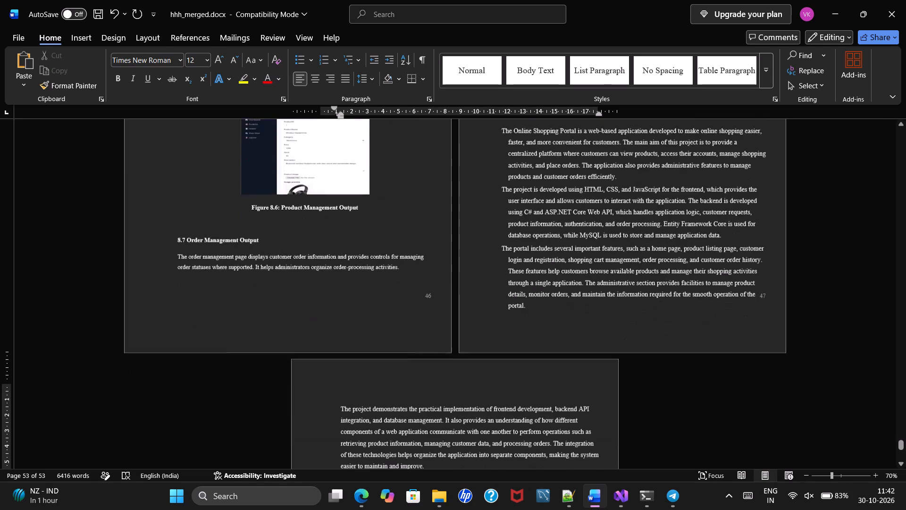
pyautogui.scroll(-1, 449, 337)
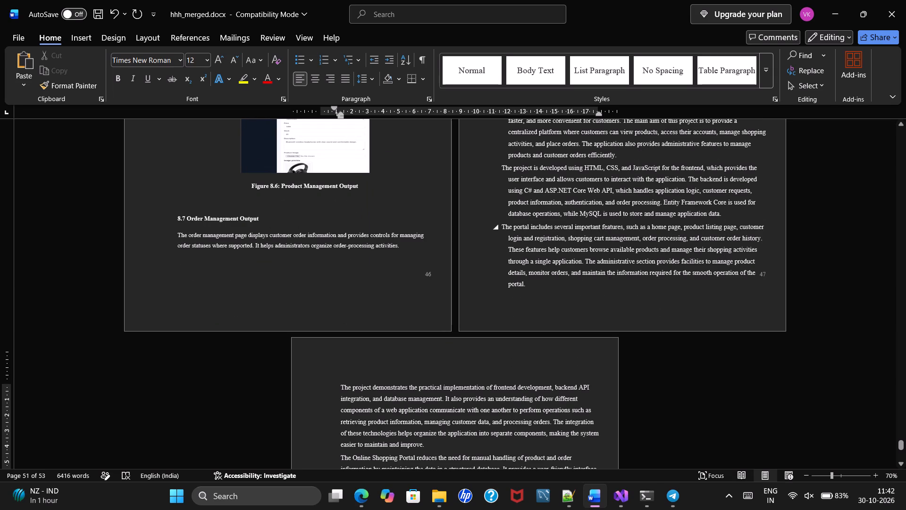
pyautogui.click(502, 229)
pyautogui.press('Tab')
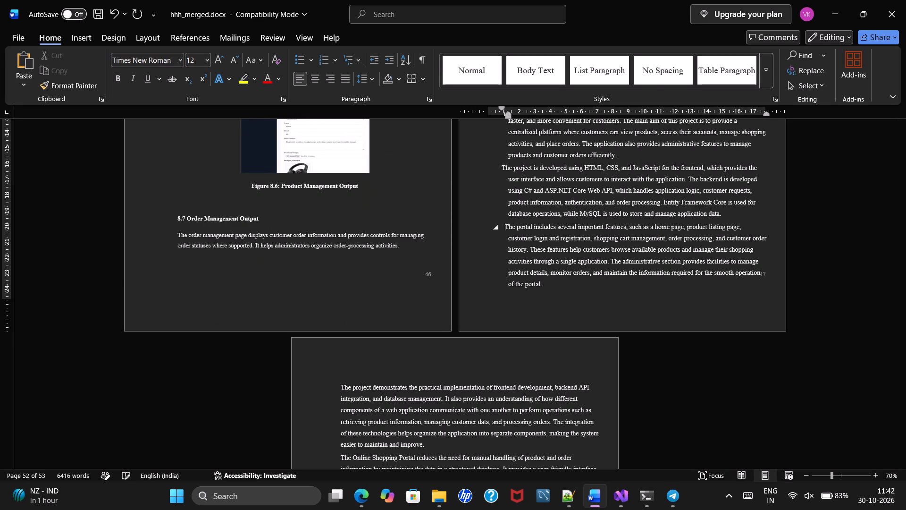
pyautogui.press('Tab')
pyautogui.scroll(3, 502, 229)
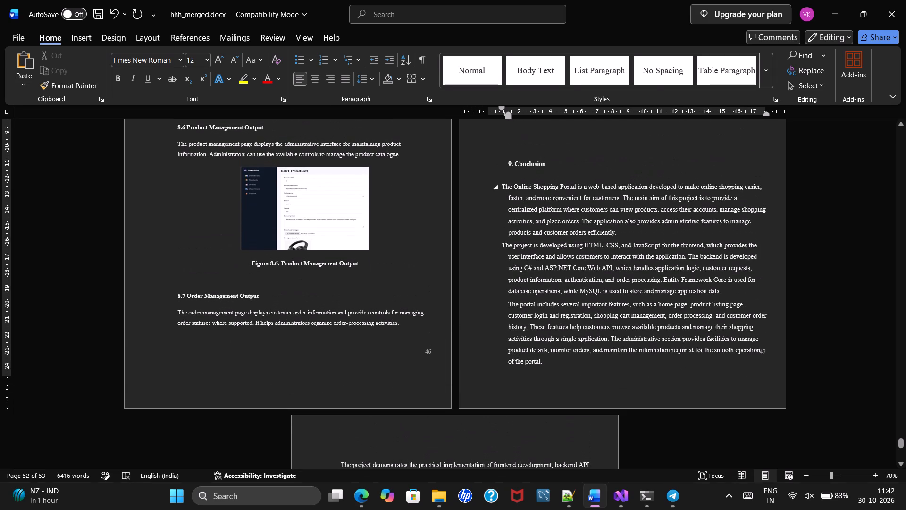
pyautogui.click(502, 246)
pyautogui.press('Tab')
pyautogui.press('Tab')
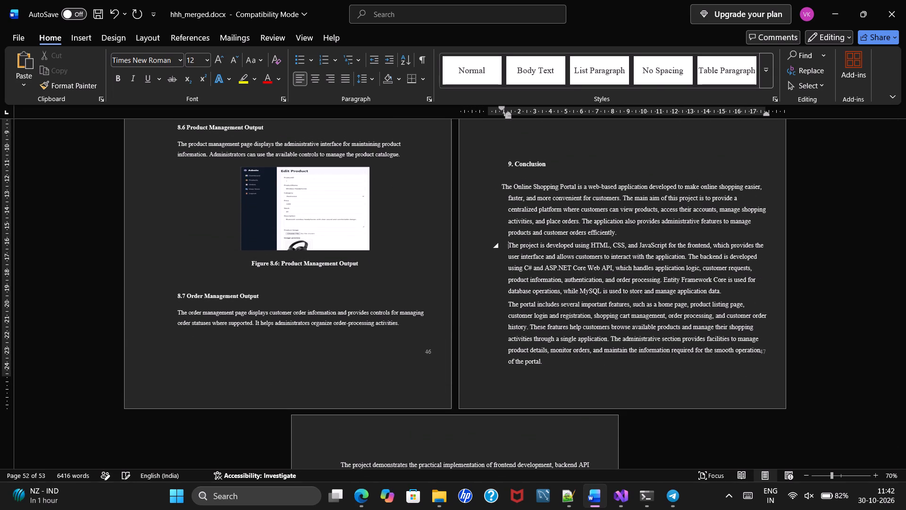
pyautogui.click(503, 187)
pyautogui.press('Tab')
pyautogui.press('Tab')
# Save the document.
pyautogui.scroll(4, 503, 187)
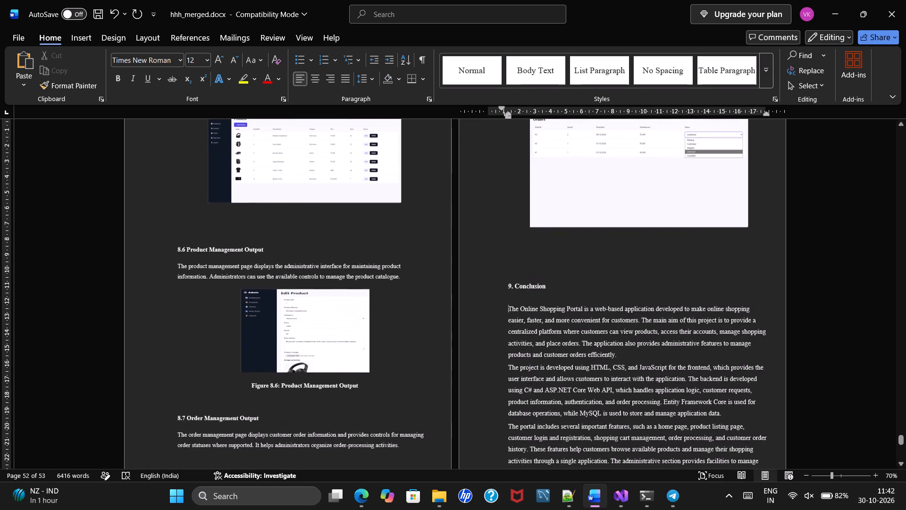
pyautogui.scroll(-1, 503, 187)
pyautogui.hotkey('ctrl', 's')
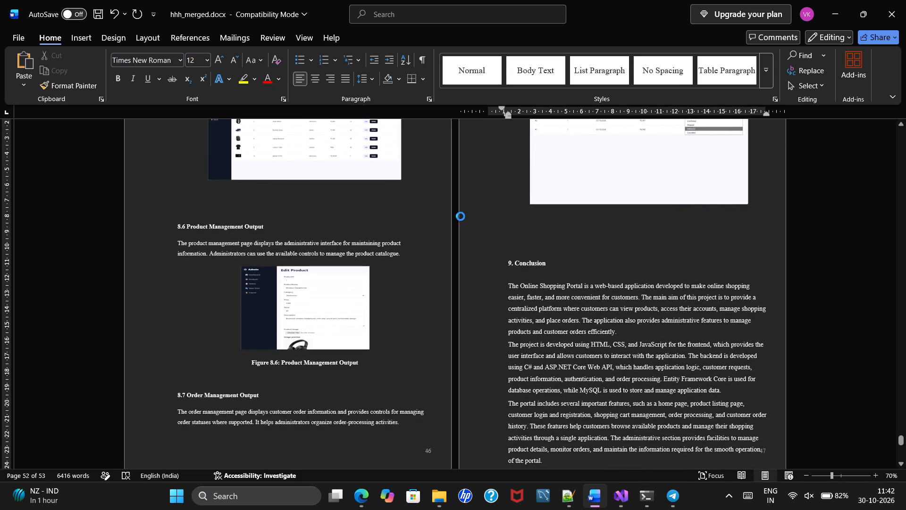
# Print the whole document to PDF on A4 paper, replacing the existing REPORT.pdf in the Project folder.
pyautogui.click(18, 27)
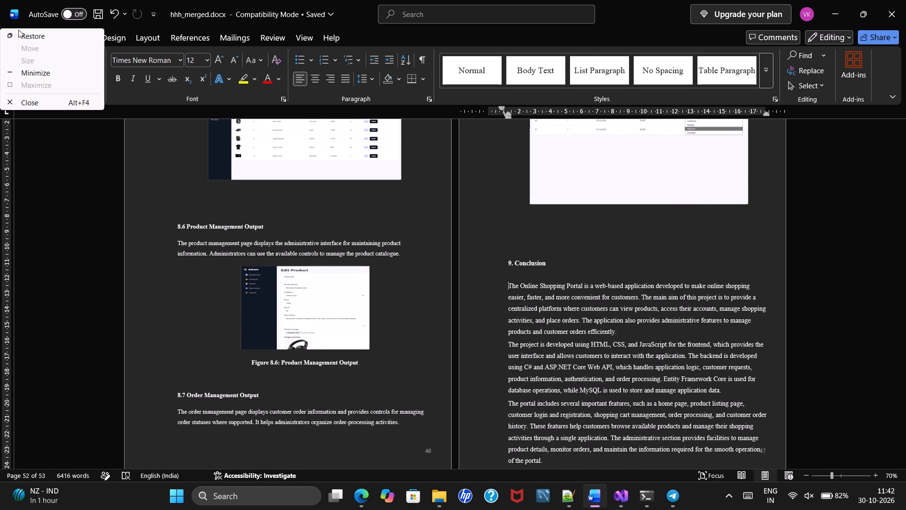
pyautogui.click(67, 150)
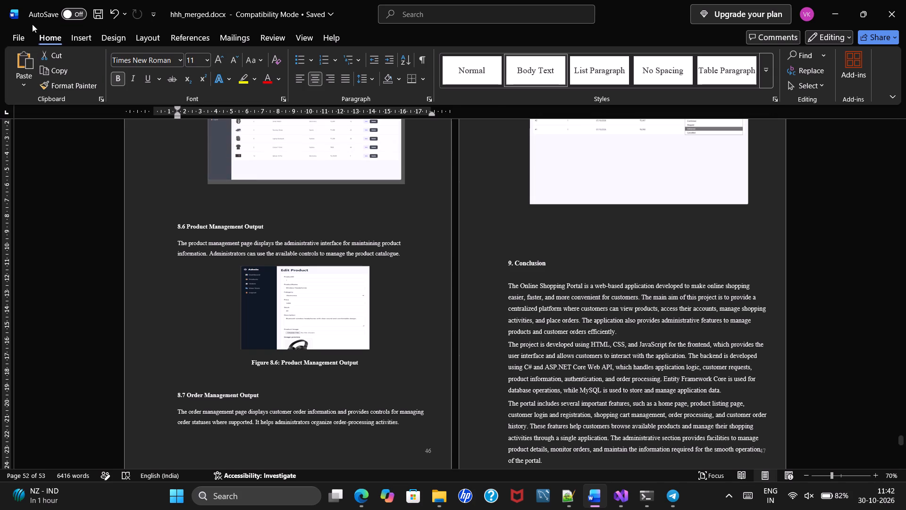
pyautogui.click(24, 35)
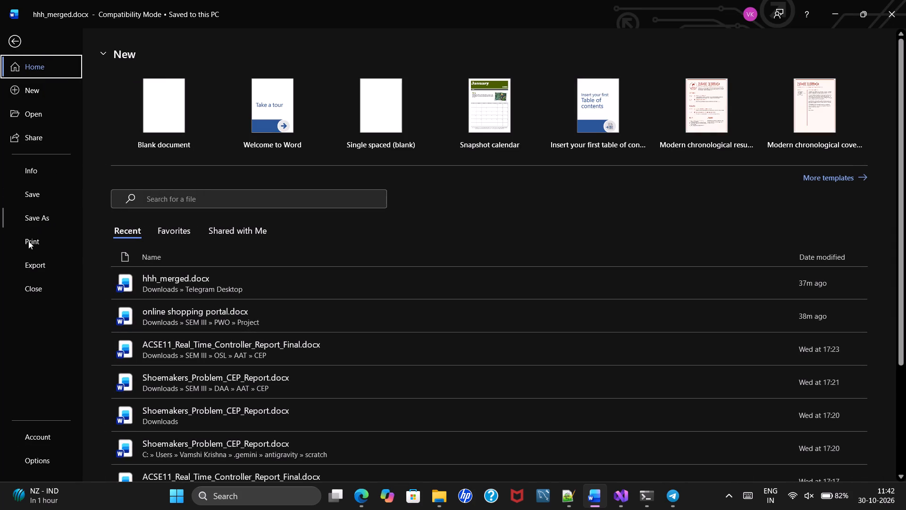
pyautogui.click(28, 241)
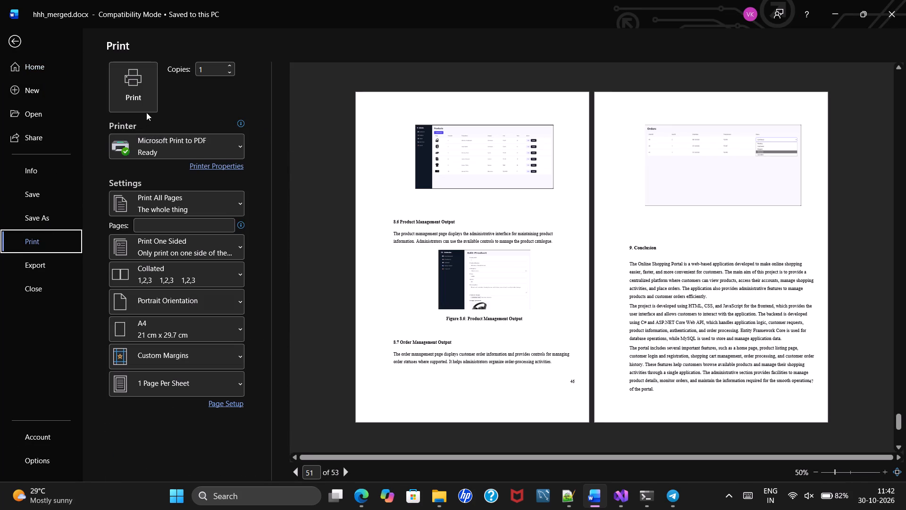
pyautogui.click(162, 314)
pyautogui.moveTo(162, 314); pyautogui.dragTo(163, 316)
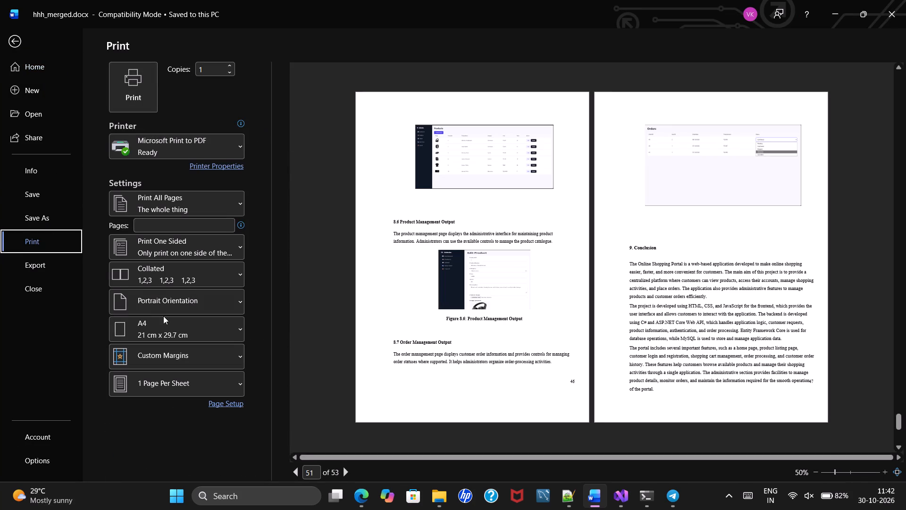
pyautogui.moveTo(163, 316); pyautogui.dragTo(165, 319)
pyautogui.click(165, 319)
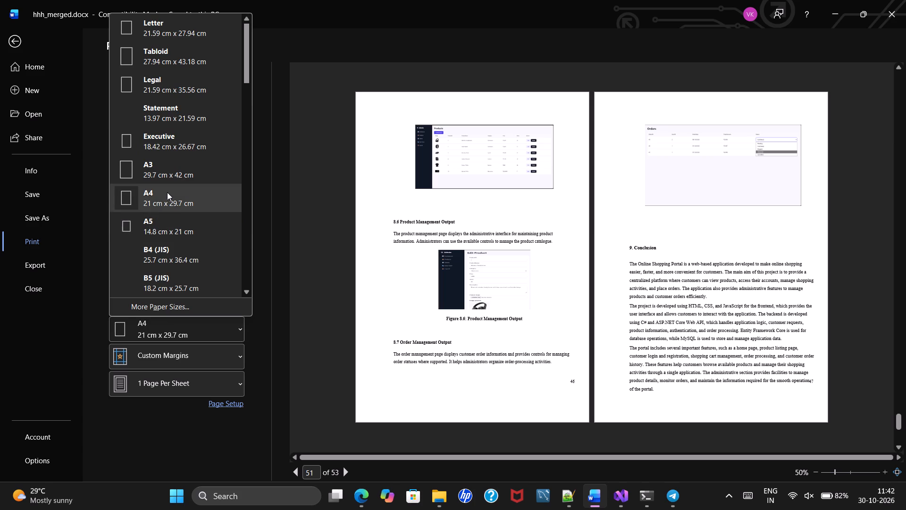
pyautogui.click(167, 192)
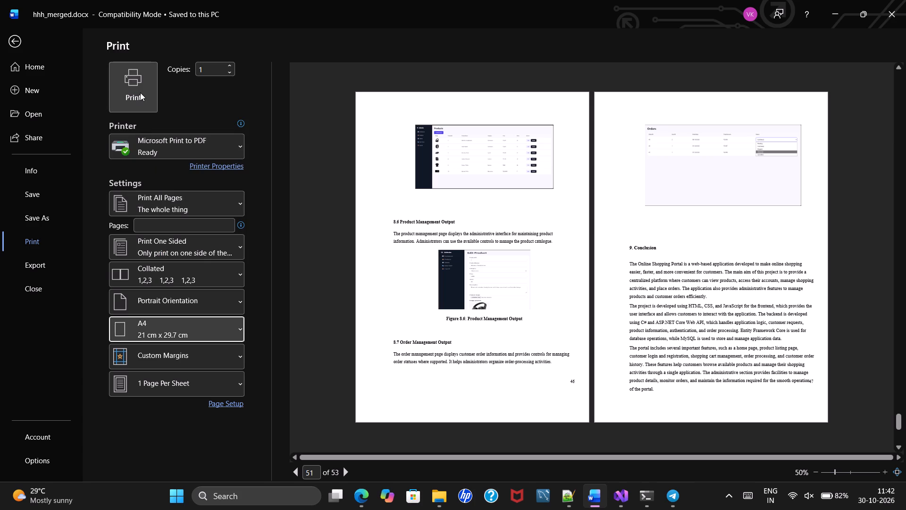
pyautogui.click(140, 93)
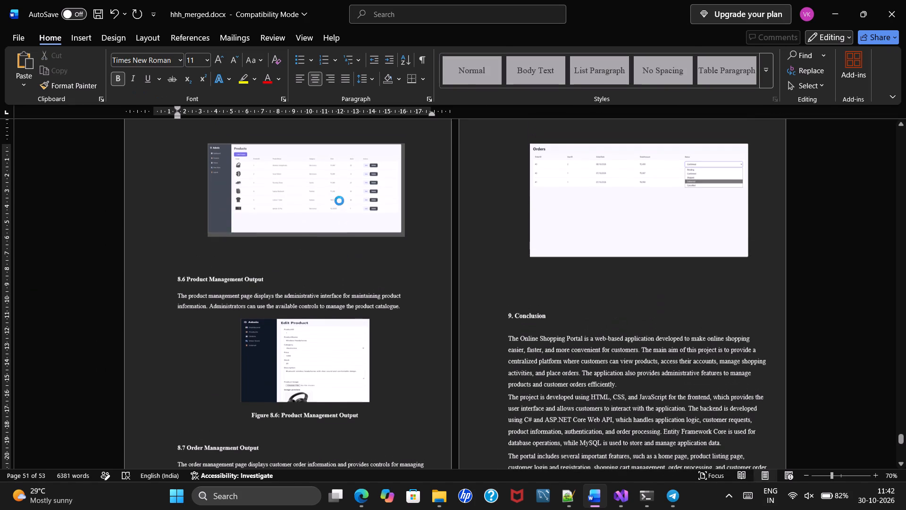
pyautogui.click(164, 106)
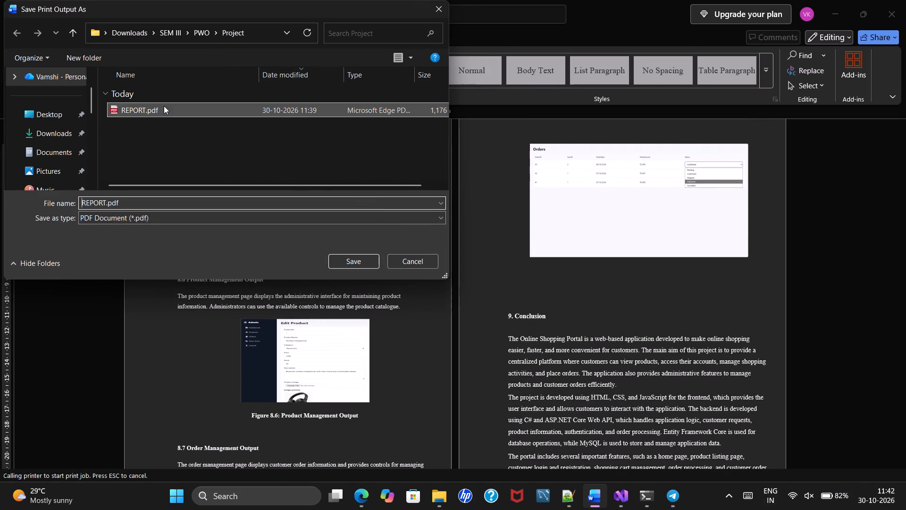
pyautogui.click(348, 258)
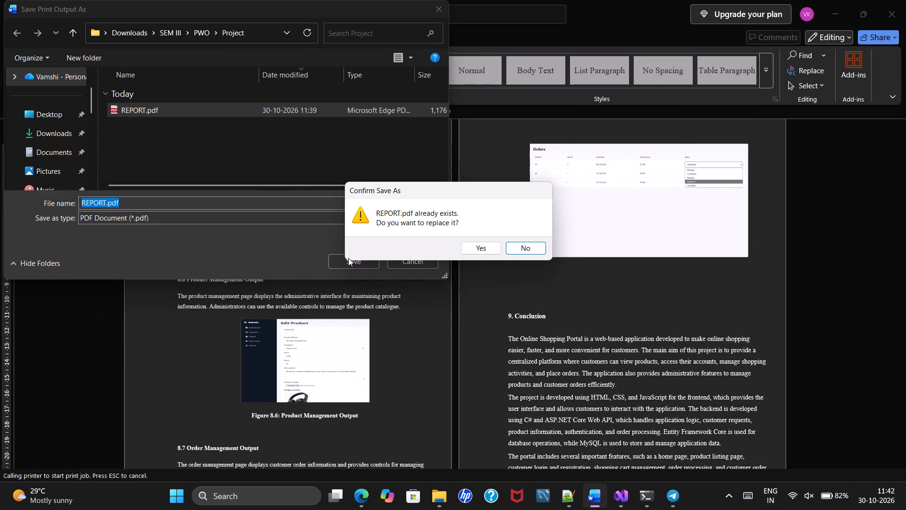
pyautogui.click(492, 249)
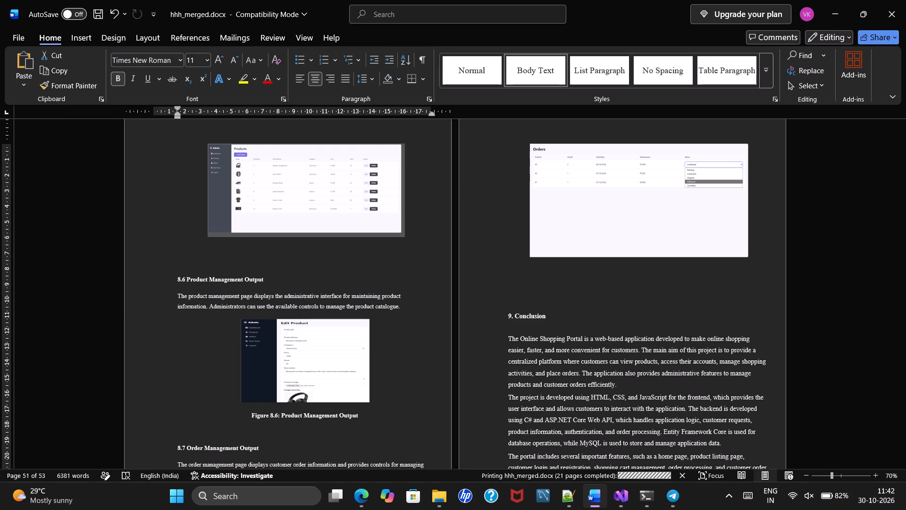
# Switch to File Explorer and share REPORT.pdf from the Project folder using Telegram Desktop.
pyautogui.click(428, 494)
pyautogui.hotkey('ctrl', 'c')
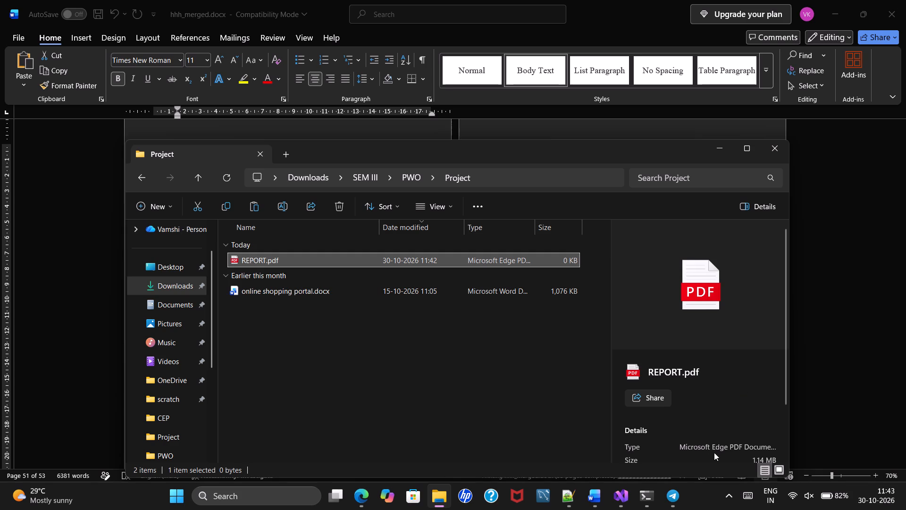
pyautogui.click(384, 357)
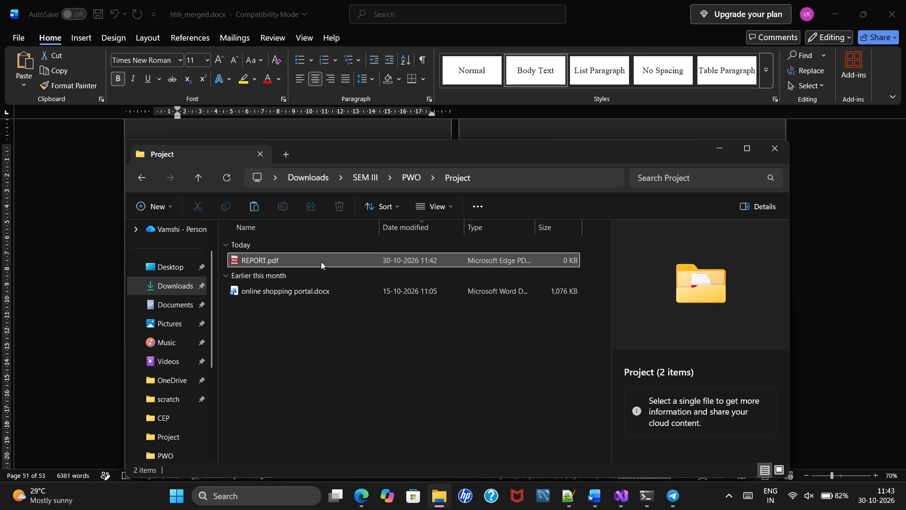
pyautogui.click(321, 262)
pyautogui.click(315, 207)
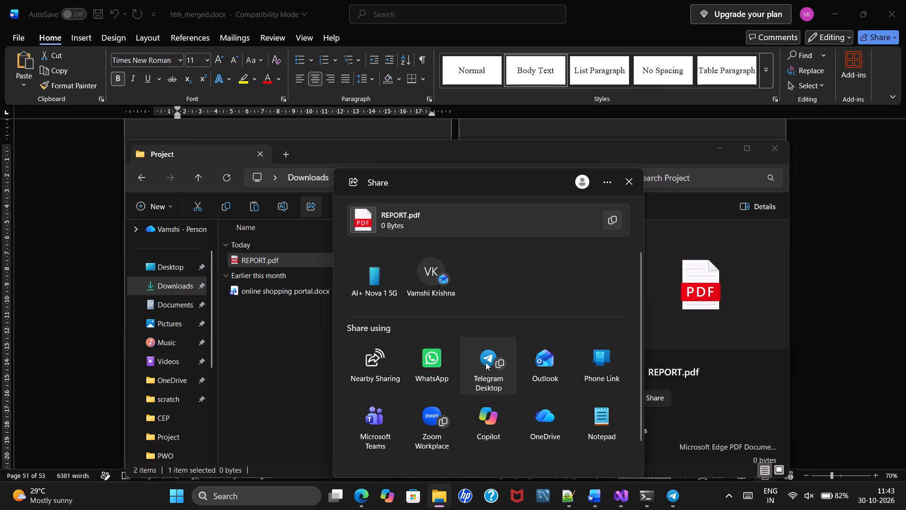
pyautogui.click(486, 362)
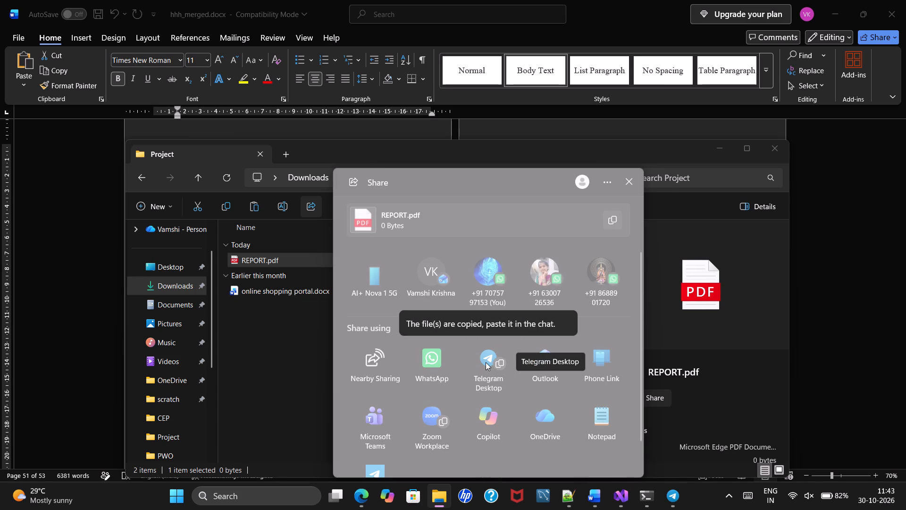
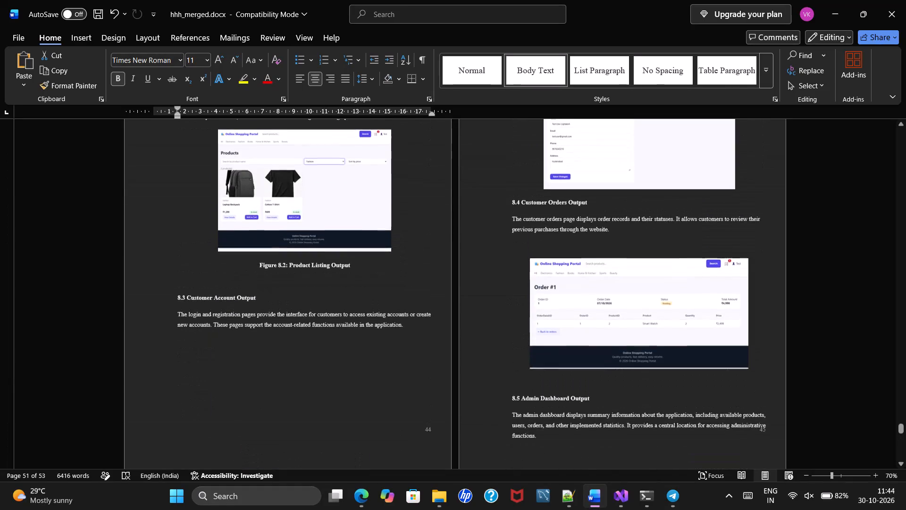
# Delete the extra blank lines above the "In the future" paragraph on the report's last page.
pyautogui.scroll(5, 337, 248)
pyautogui.scroll(-17, 337, 248)
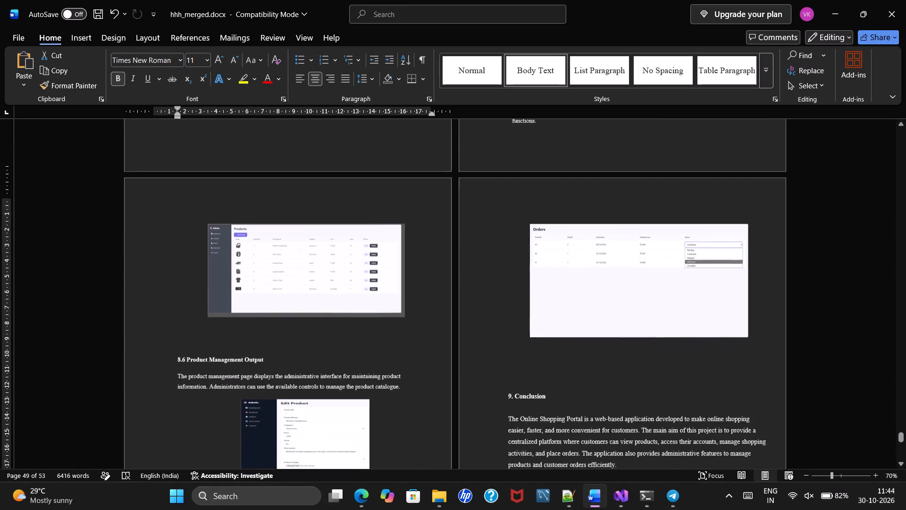
pyautogui.scroll(-9, 337, 248)
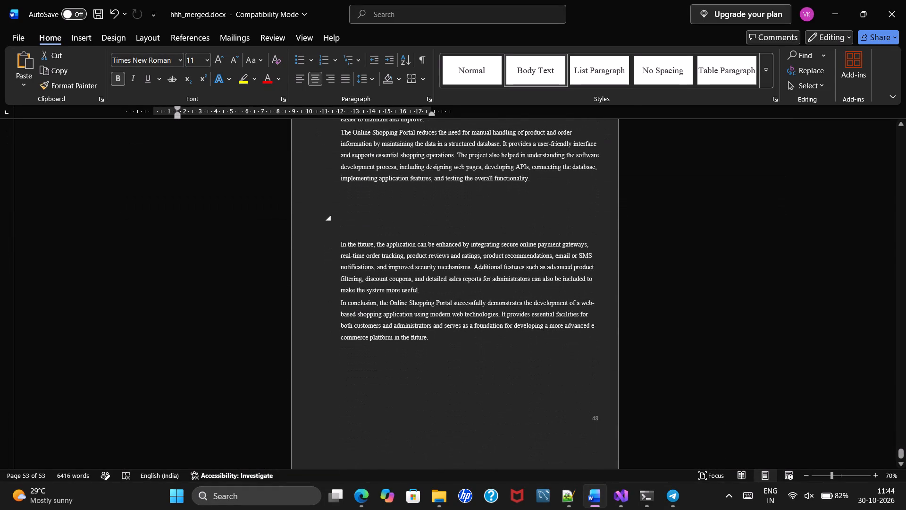
pyautogui.click(368, 215)
pyautogui.press('BackSpace')
pyautogui.press('BackSpace')
pyautogui.press('BackSpace')
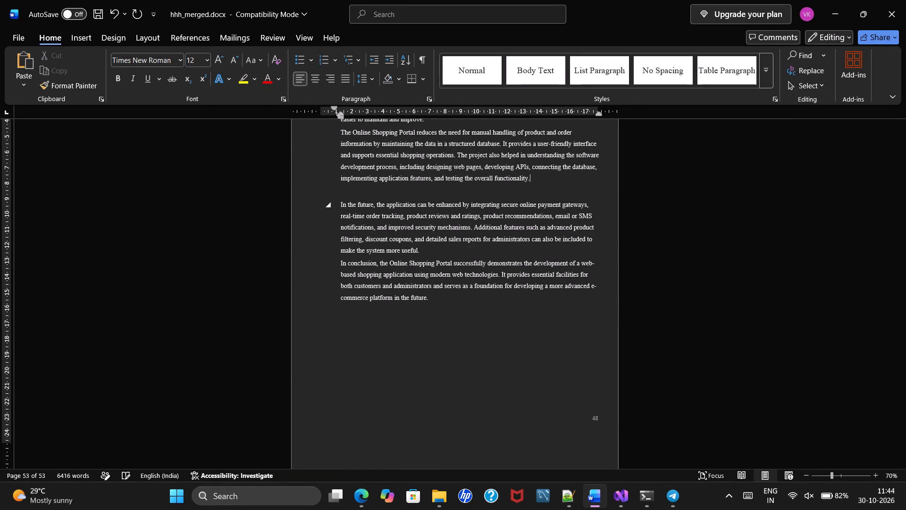
# Print the whole document with Microsoft Print to PDF as REPORT.pdf in the Project folder, replacing the existing file.
pyautogui.scroll(3, 368, 215)
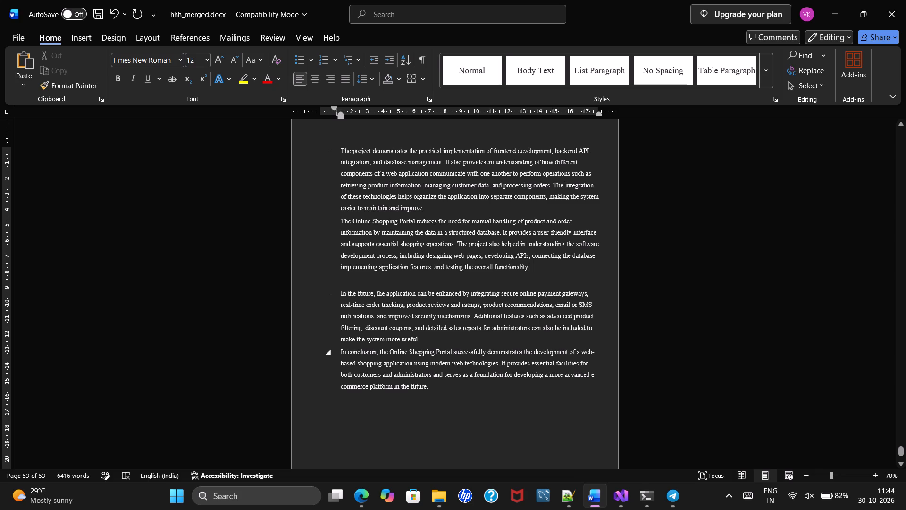
pyautogui.click(14, 41)
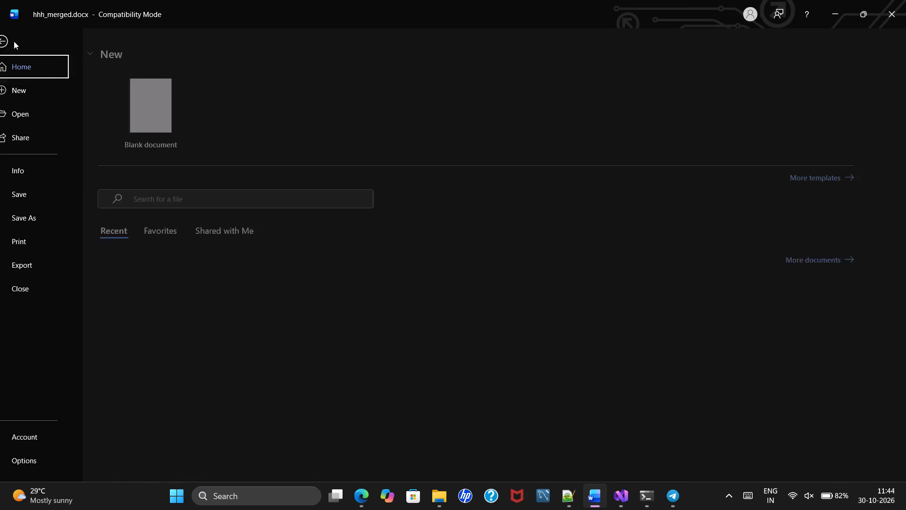
pyautogui.click(32, 248)
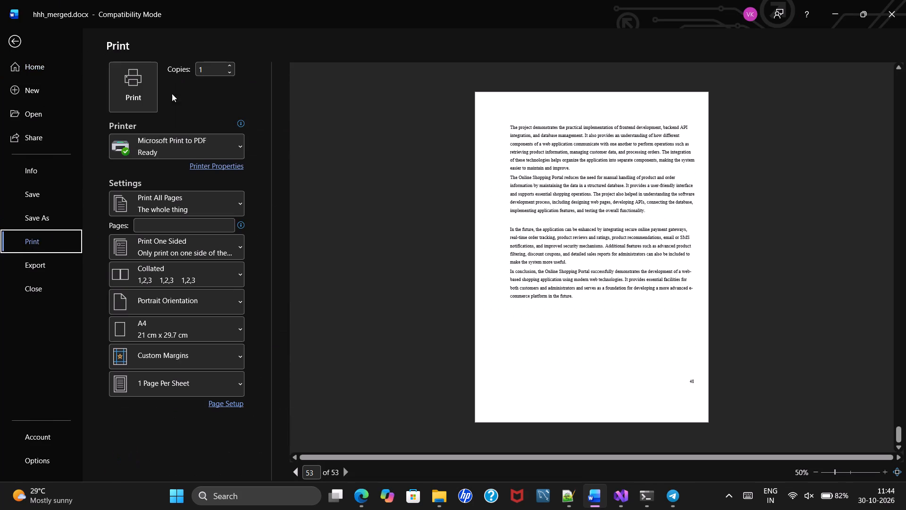
pyautogui.click(128, 90)
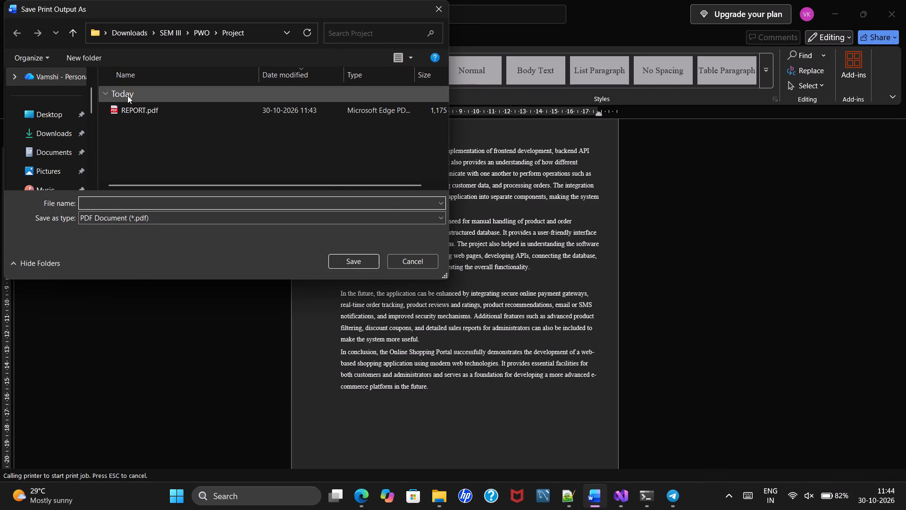
pyautogui.click(127, 117)
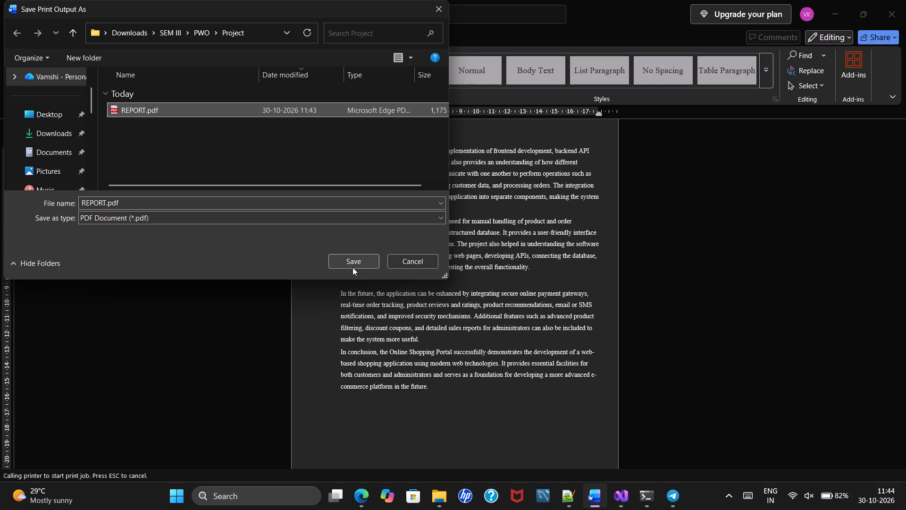
pyautogui.click(352, 267)
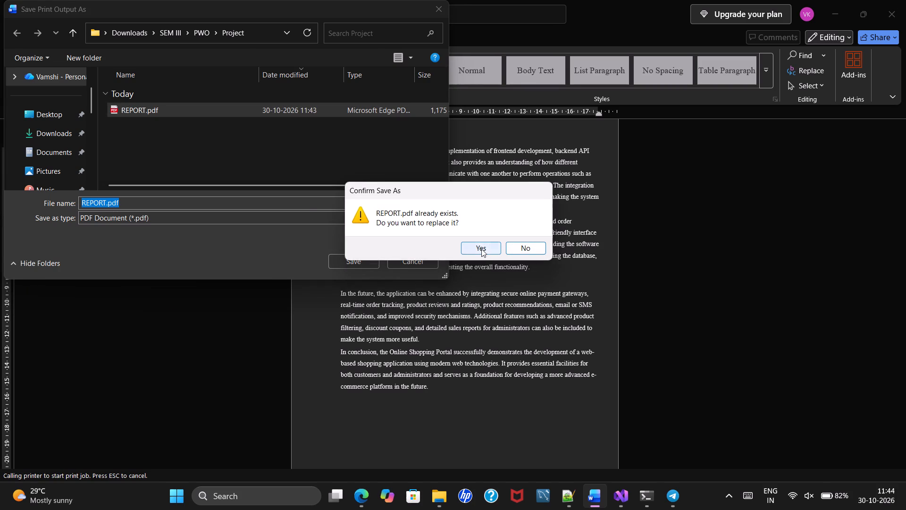
pyautogui.click(481, 249)
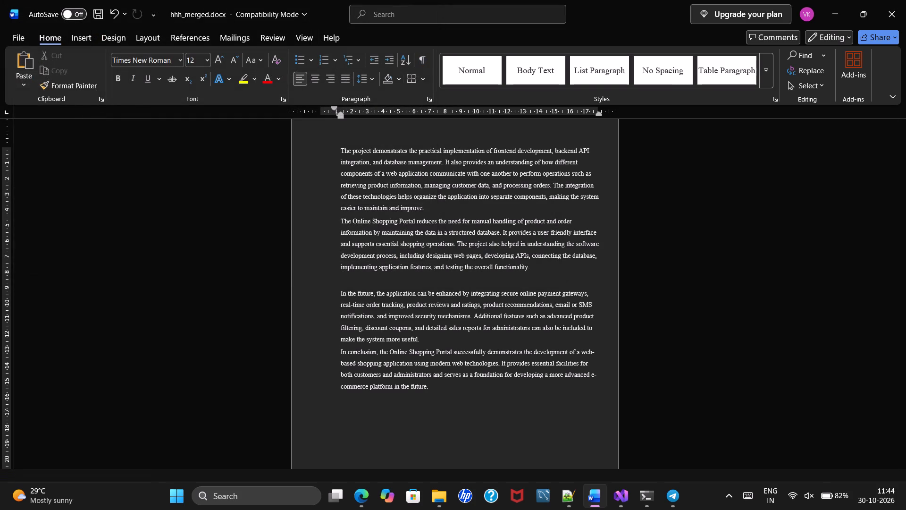
# Save the Word document.
pyautogui.hotkey('ctrl', 's')
# Switch to File Explorer with the Project folder open.
pyautogui.click(451, 492)
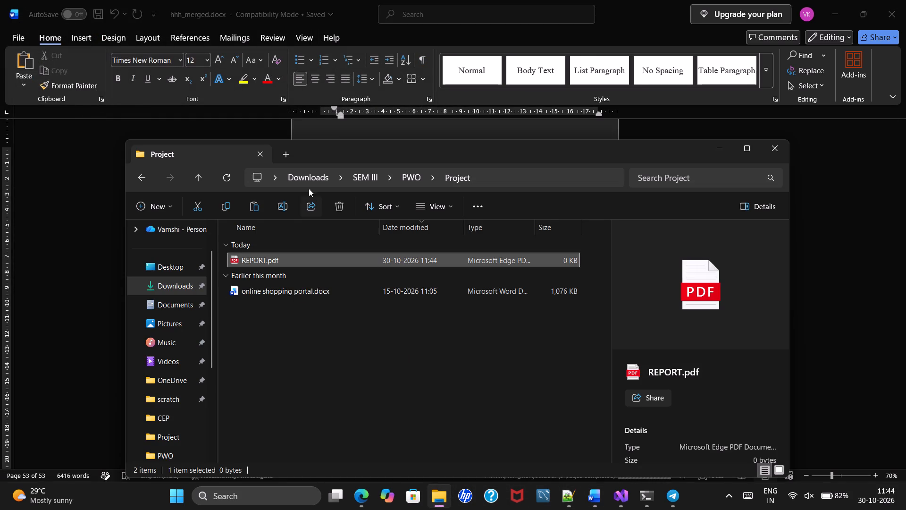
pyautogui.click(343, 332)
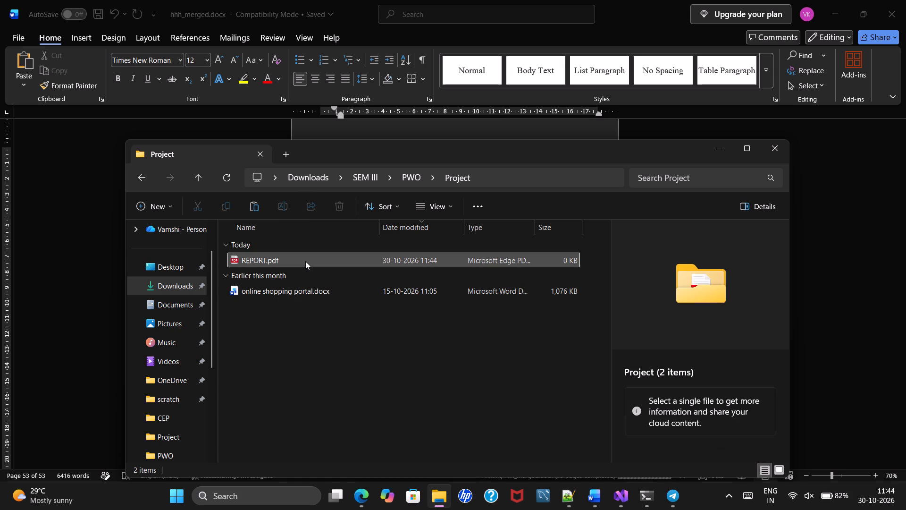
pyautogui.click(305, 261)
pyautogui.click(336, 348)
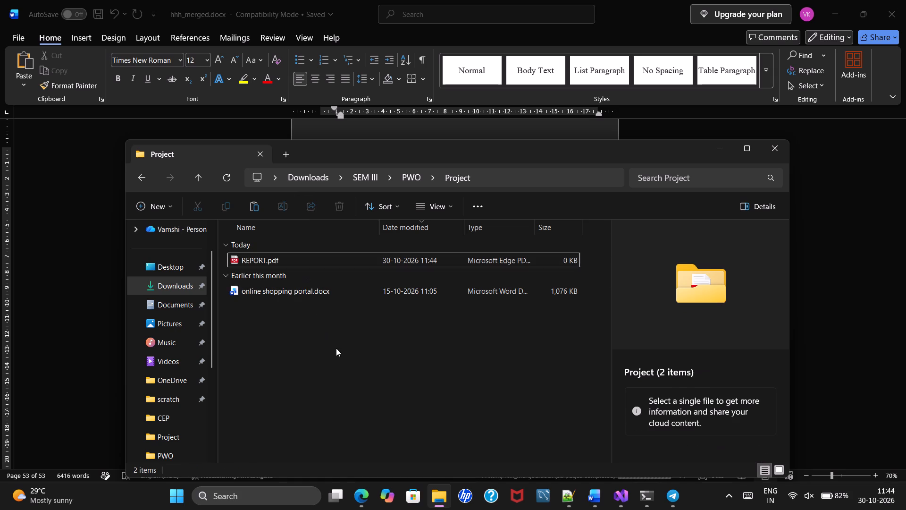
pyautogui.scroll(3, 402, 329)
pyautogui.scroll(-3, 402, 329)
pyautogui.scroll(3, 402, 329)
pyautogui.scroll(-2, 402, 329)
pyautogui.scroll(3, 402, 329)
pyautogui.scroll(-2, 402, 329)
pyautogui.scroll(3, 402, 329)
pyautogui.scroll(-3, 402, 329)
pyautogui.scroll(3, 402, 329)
# Go up to the PWO folder and reopen the Project folder to refresh the listing of REPORT.pdf.
pyautogui.click(296, 258)
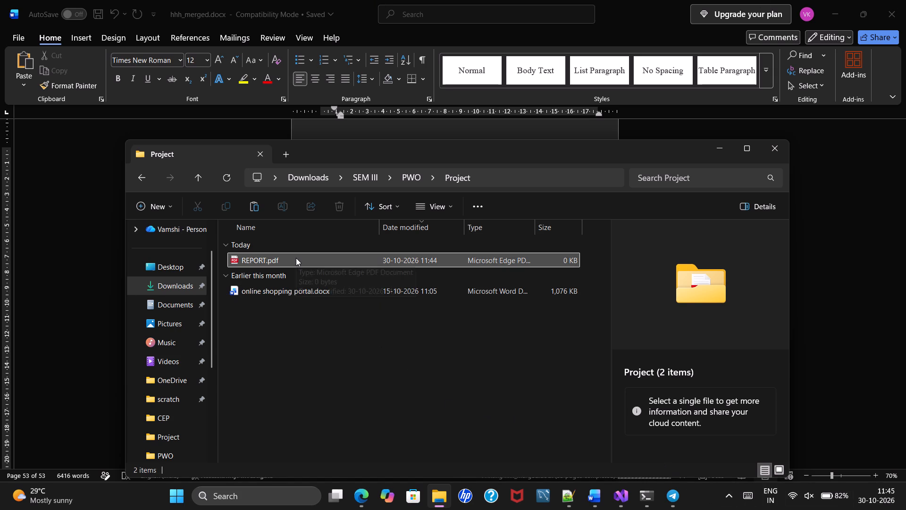
pyautogui.click(412, 177)
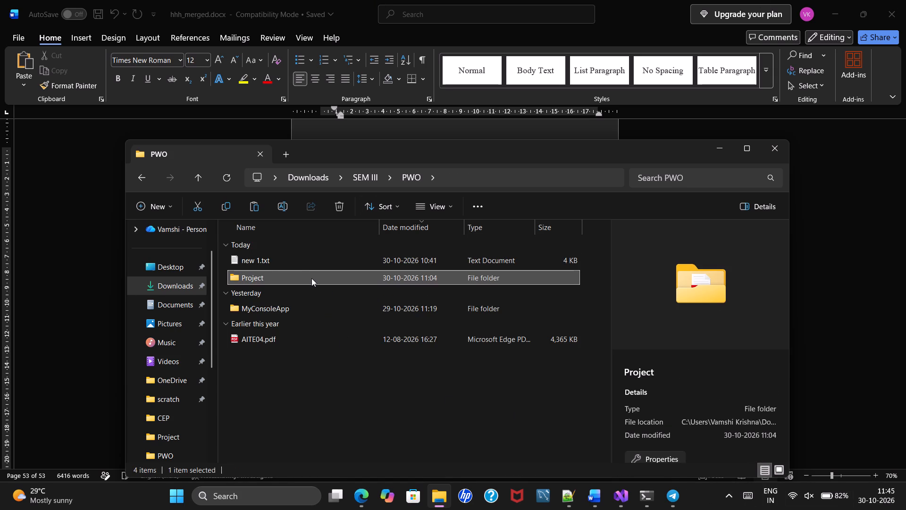
pyautogui.doubleClick(311, 278)
# Share REPORT.pdf from the Project folder, choosing Telegram Desktop as the share target.
pyautogui.click(329, 263)
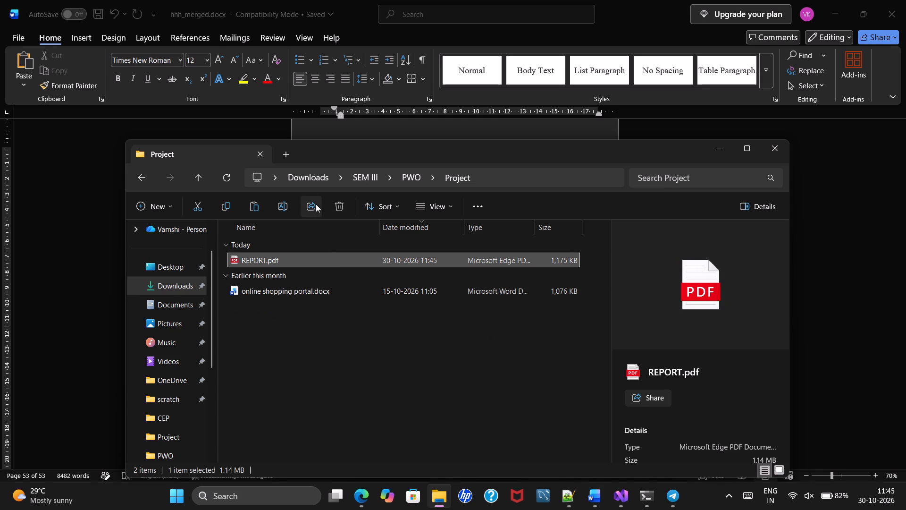
pyautogui.click(316, 204)
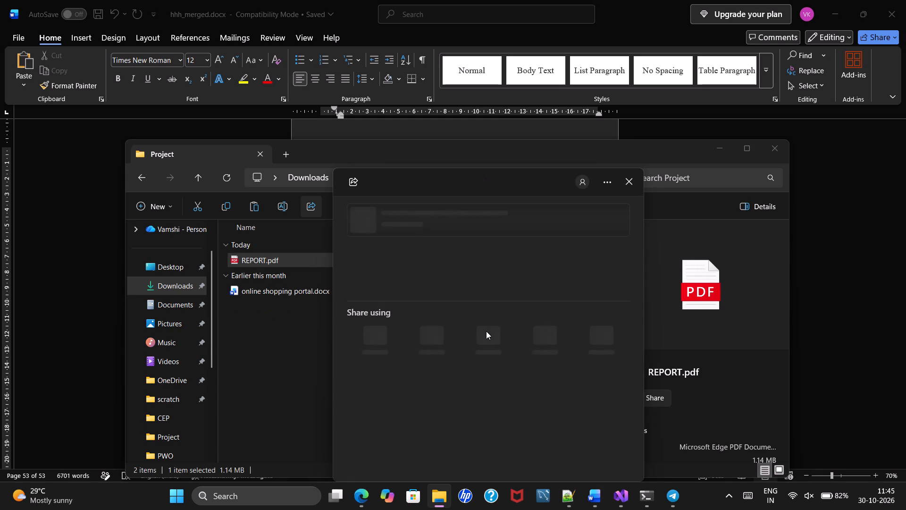
pyautogui.click(489, 357)
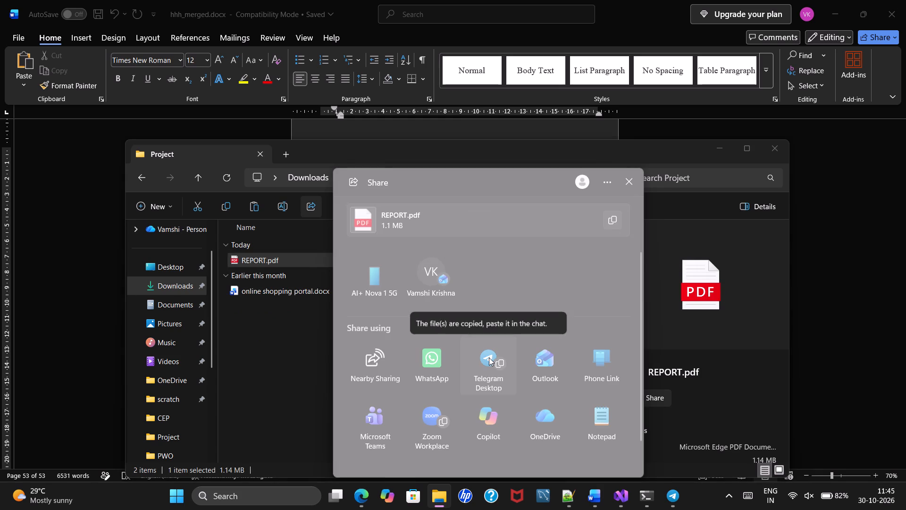
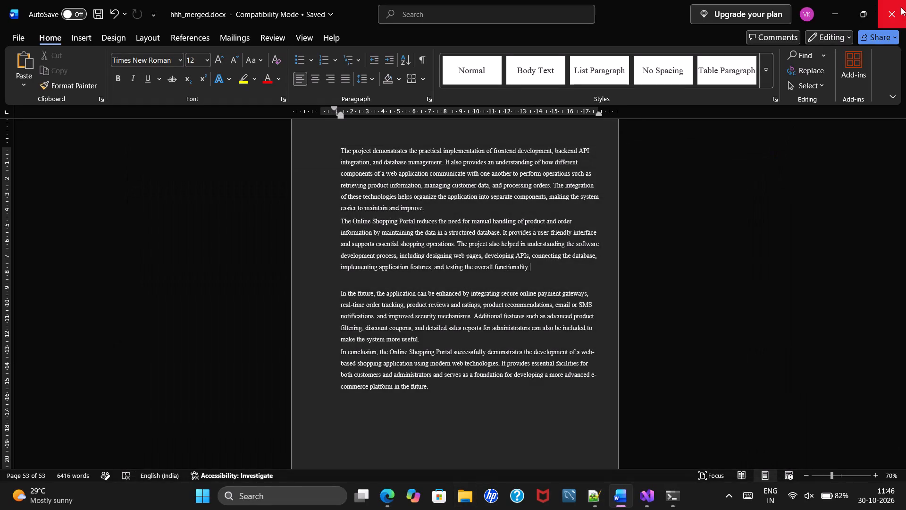
# Save the hhh_merged.docx report and close its Word window.
pyautogui.click(747, 306)
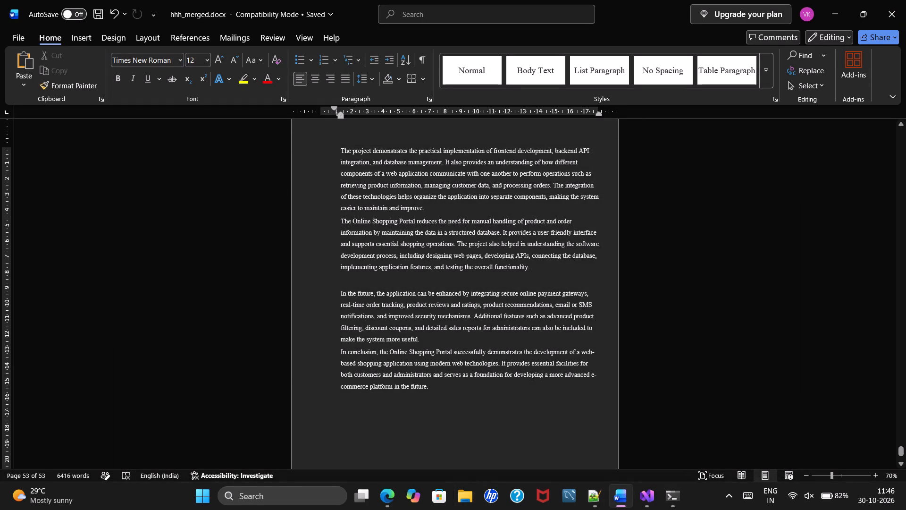
pyautogui.hotkey('ctrl', 's')
pyautogui.click(774, 308)
pyautogui.hotkey('ctrl', 's')
pyautogui.hotkey('ctrl', 's')
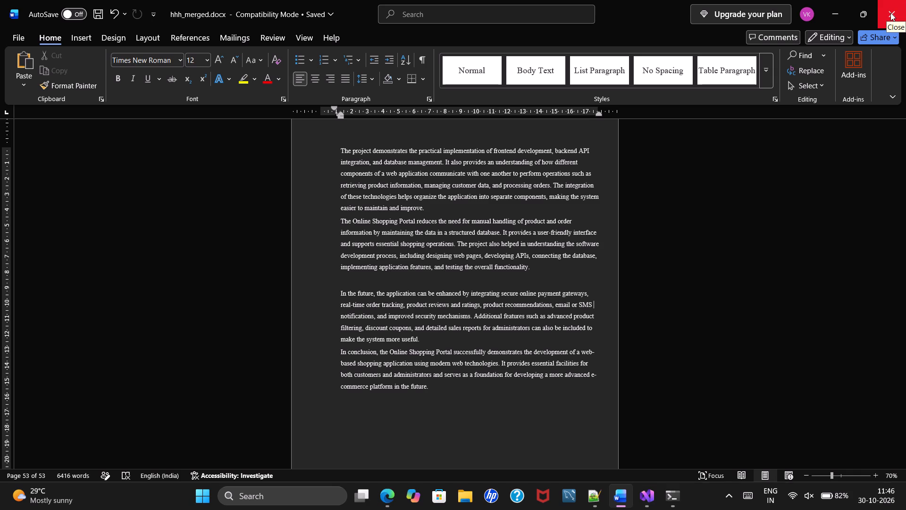
pyautogui.click(890, 13)
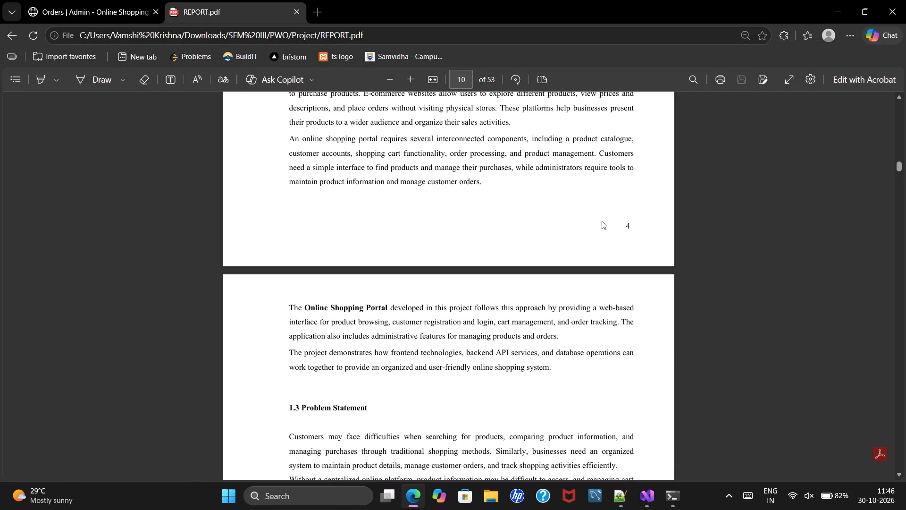
# Reload REPORT.pdf in Edge and look through its pages to the conclusion at the end.
pyautogui.scroll(7, 602, 221)
pyautogui.scroll(-1, 602, 221)
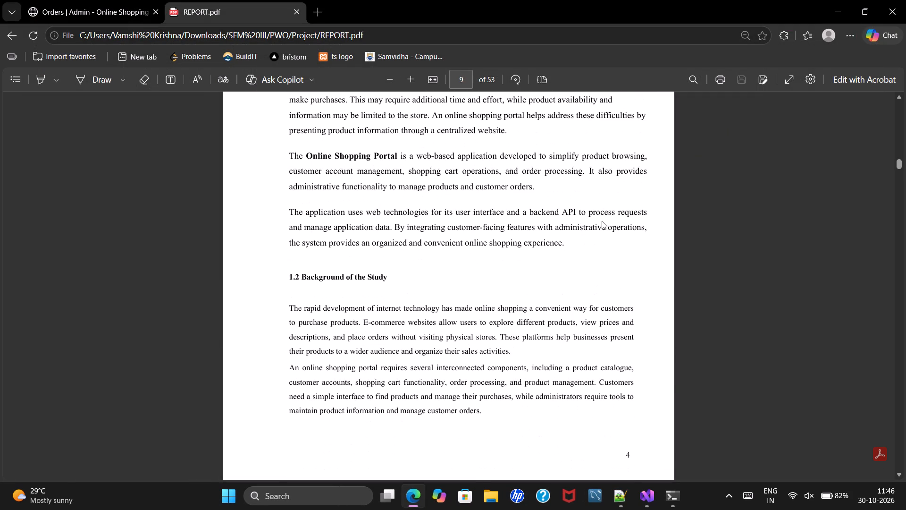
pyautogui.hotkey('ctrl', 'r')
pyautogui.scroll(-8, 550, 270)
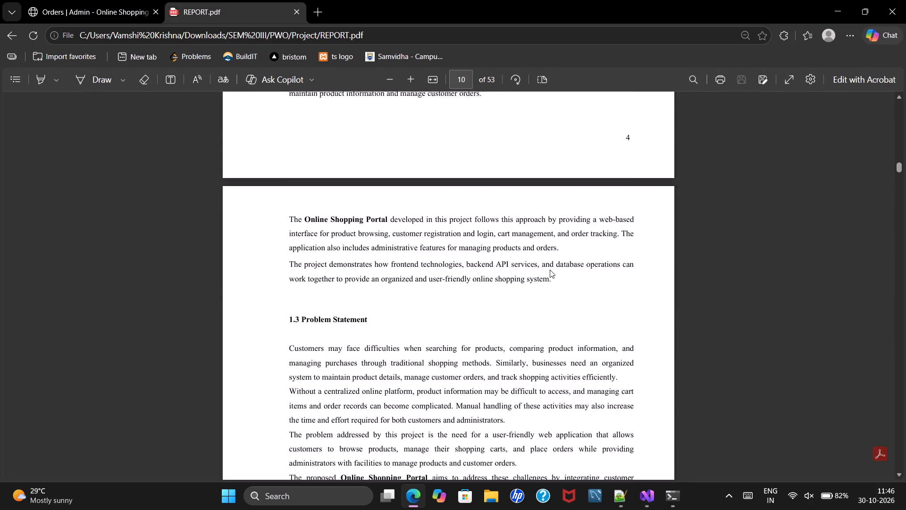
pyautogui.scroll(-18, 550, 270)
pyautogui.scroll(-20, 550, 270)
pyautogui.scroll(-9, 550, 270)
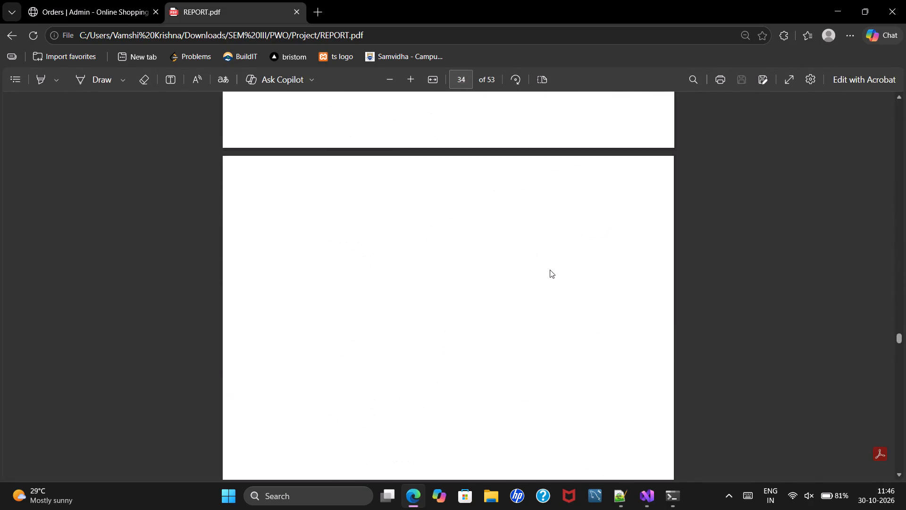
pyautogui.scroll(-19, 550, 270)
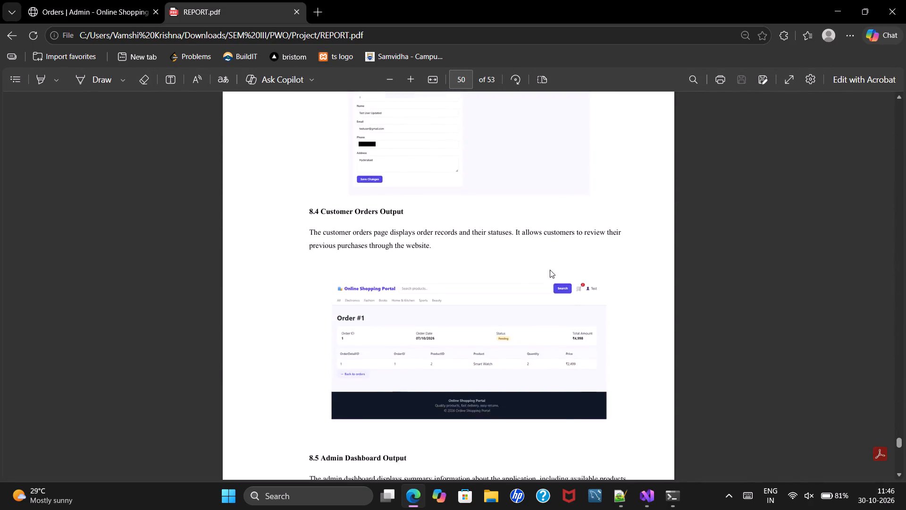
pyautogui.scroll(-9, 550, 270)
pyautogui.scroll(1, 550, 270)
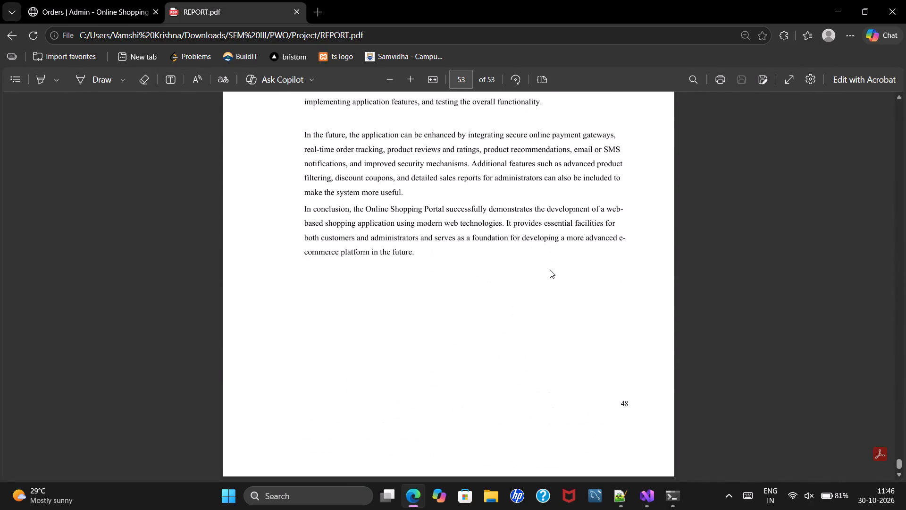
pyautogui.scroll(1, 550, 270)
# Close the REPORT.pdf tab and the Orders admin page tab in the browser.
pyautogui.hotkey('ctrl', 'w')
pyautogui.hotkey('ctrl', 'w')
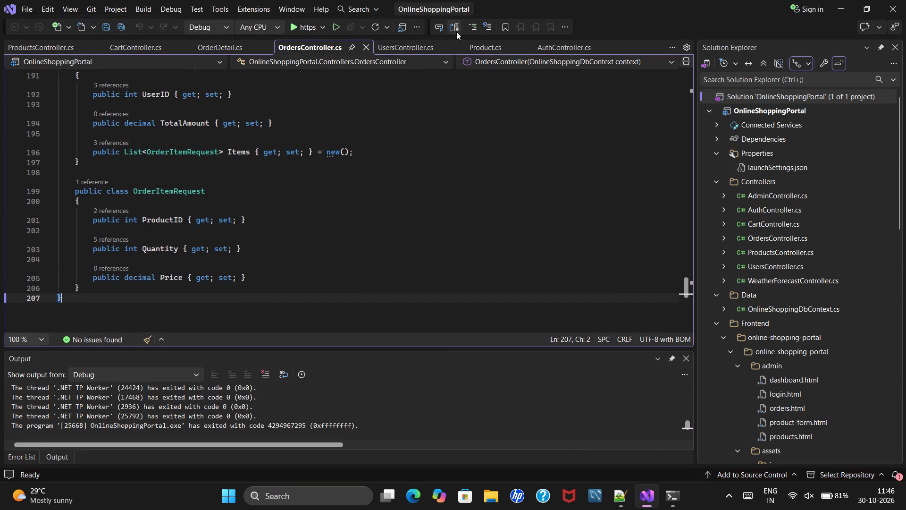
# Close the Visual Studio debug console and the OnlineShoppingPortal Visual Studio window.
pyautogui.click(674, 489)
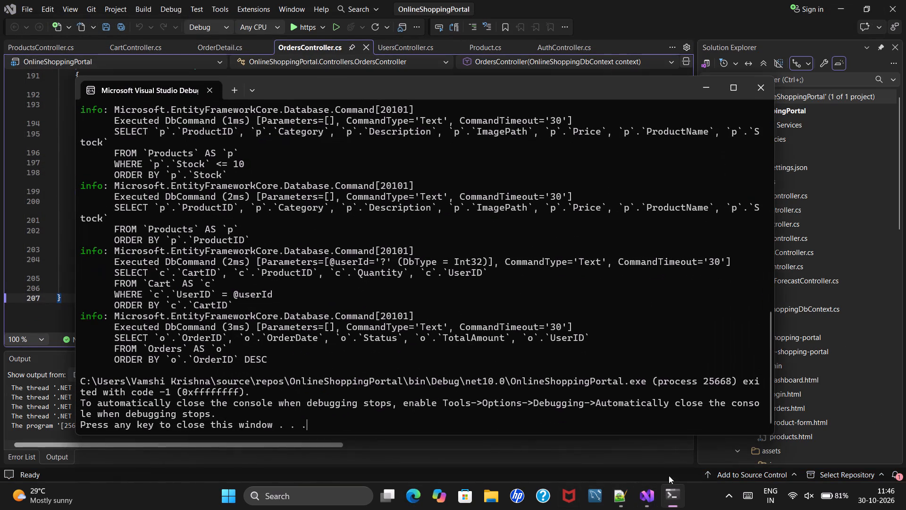
pyautogui.hotkey('ctrl', 'd')
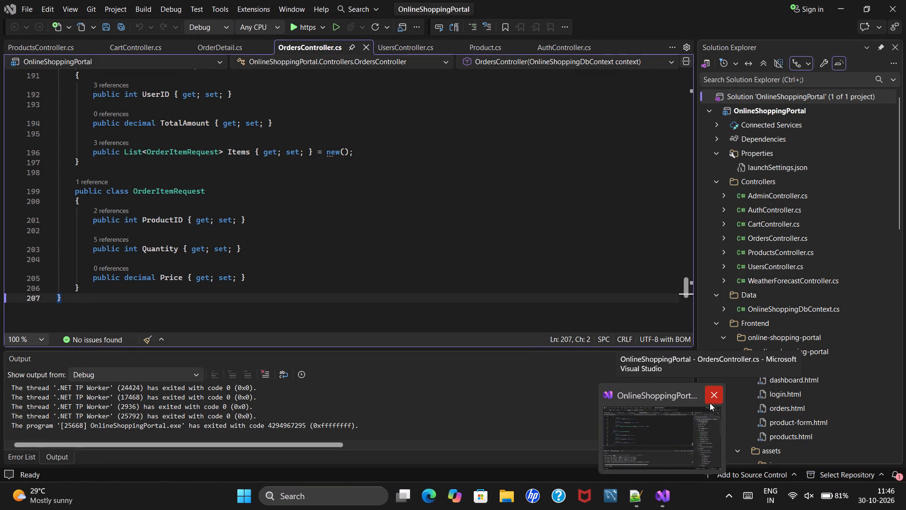
pyautogui.click(713, 395)
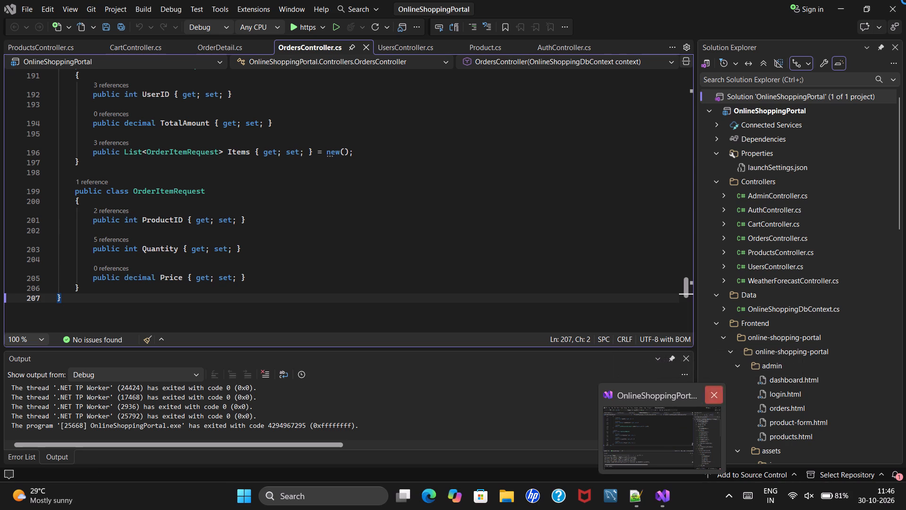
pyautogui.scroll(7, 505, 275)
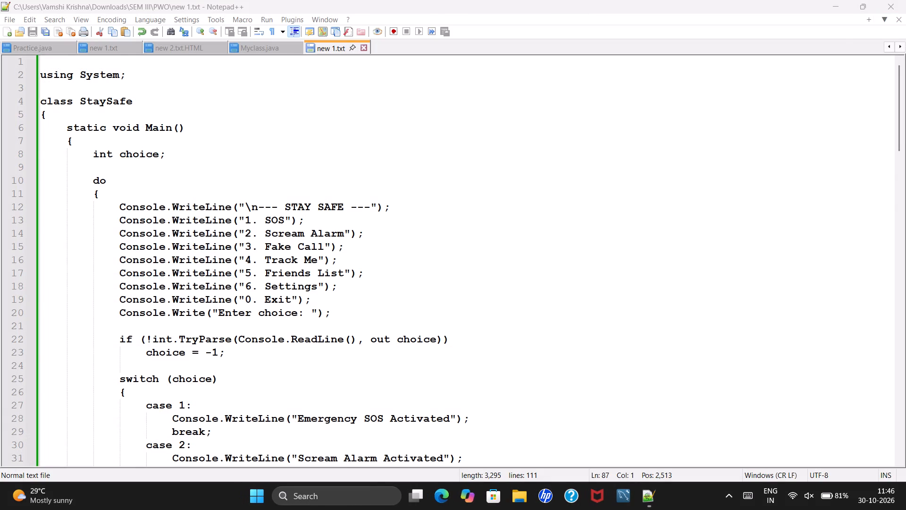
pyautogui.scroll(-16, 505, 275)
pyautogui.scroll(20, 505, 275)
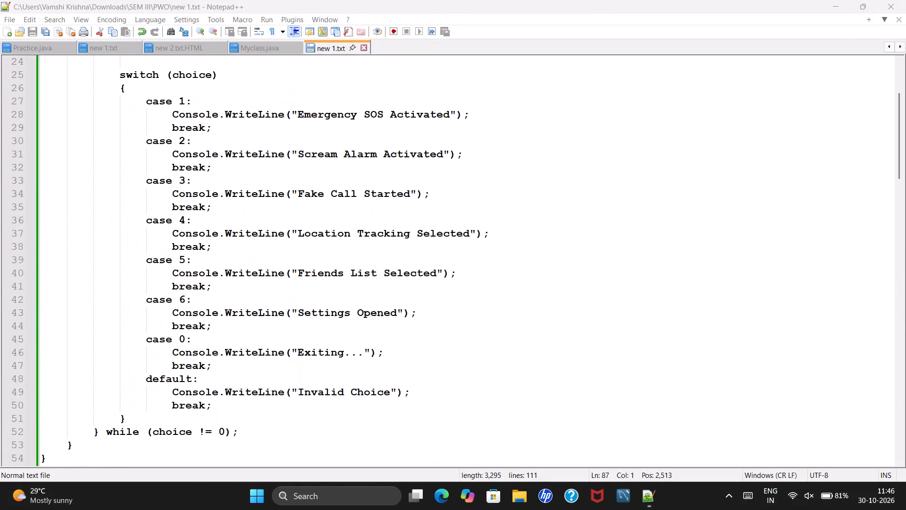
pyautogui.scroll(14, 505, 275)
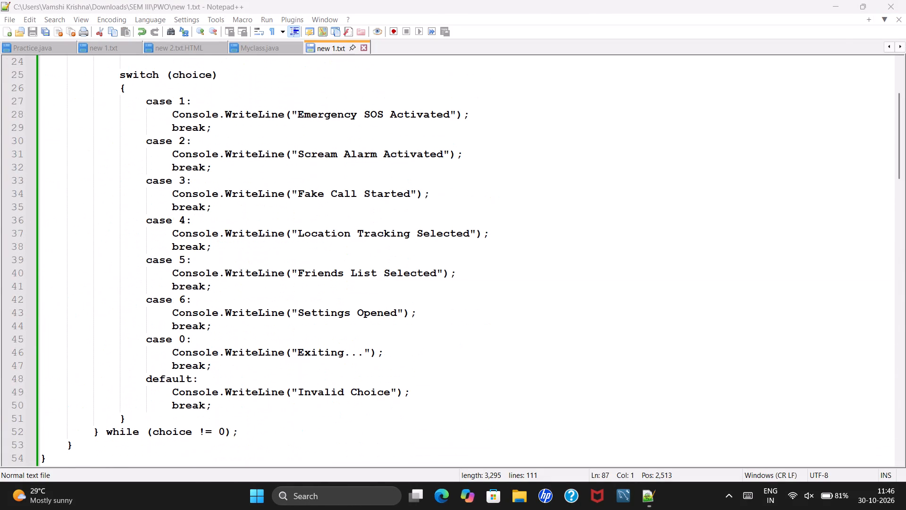